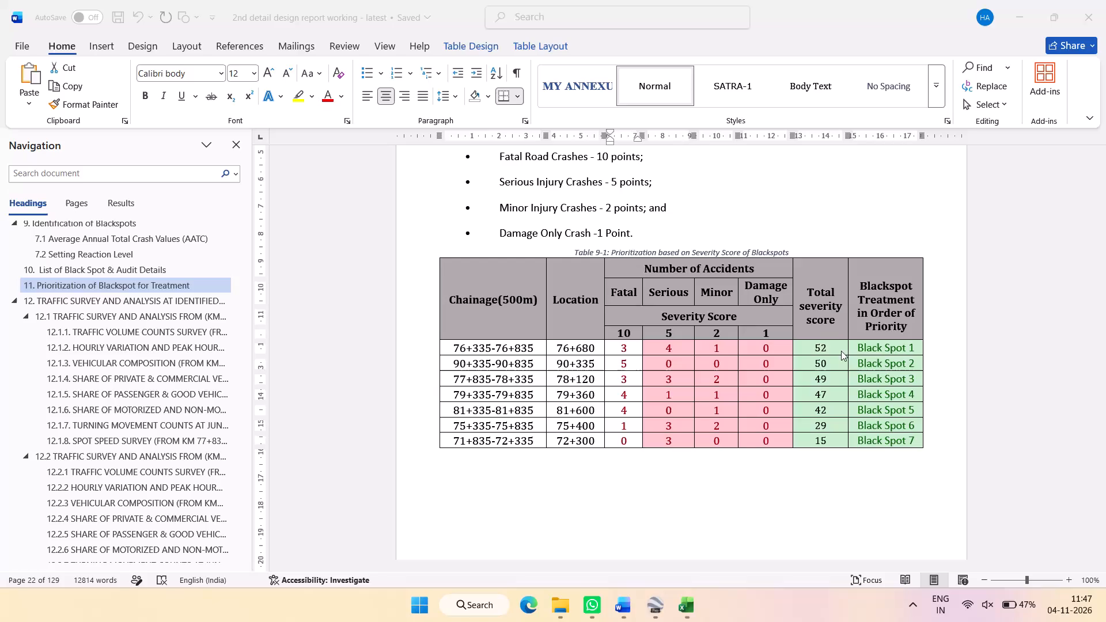
# Check the total severity scores and the blackspot priority order in Table 9-1.
pyautogui.click(814, 349)
pyautogui.click(836, 350)
pyautogui.click(834, 380)
pyautogui.click(833, 355)
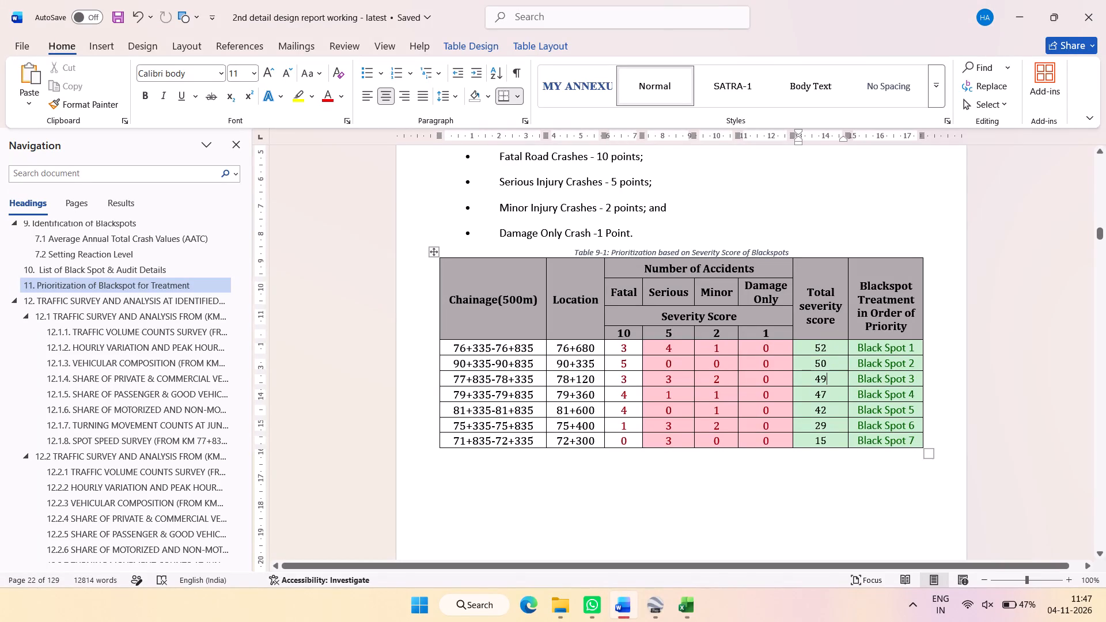
pyautogui.click(825, 361)
pyautogui.click(824, 395)
pyautogui.click(834, 414)
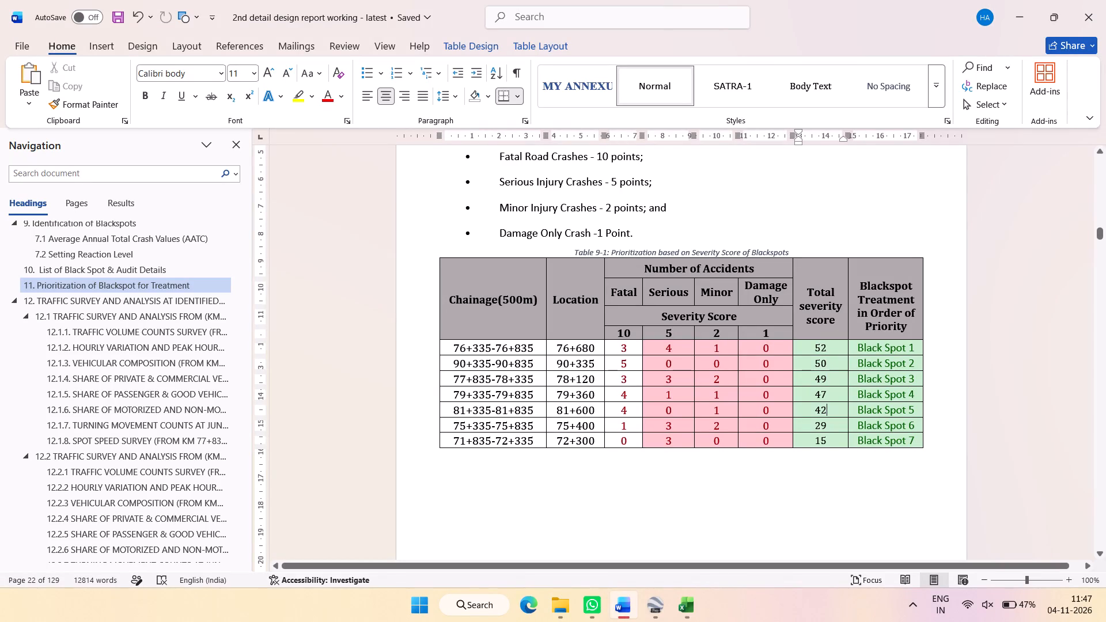
pyautogui.click(835, 426)
pyautogui.click(833, 444)
pyautogui.moveTo(877, 442); pyautogui.dragTo(876, 346)
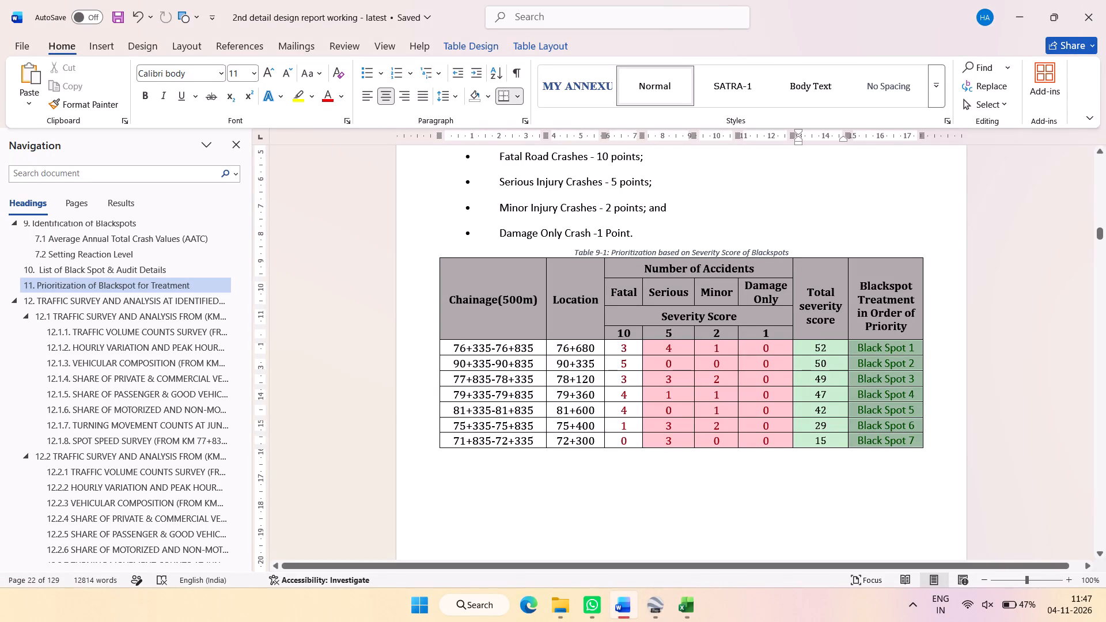
pyautogui.moveTo(876, 346); pyautogui.dragTo(892, 355)
pyautogui.moveTo(892, 355); pyautogui.dragTo(877, 347)
pyautogui.moveTo(877, 347); pyautogui.dragTo(877, 346)
pyautogui.click(823, 349)
# Save the report document.
pyautogui.click(118, 17)
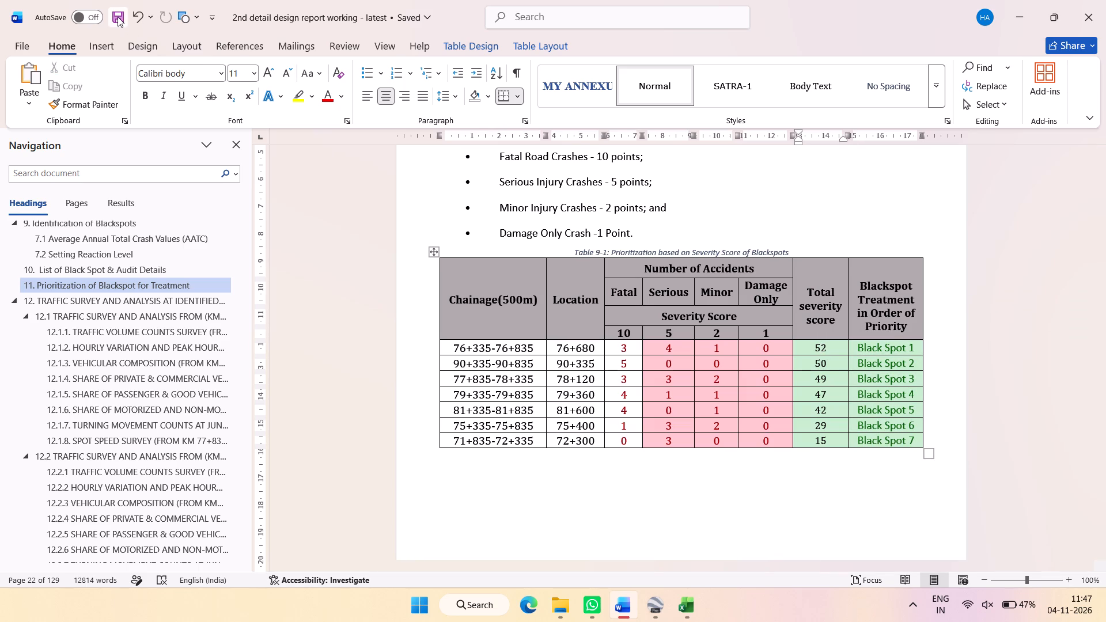
# Review the tables and graphs of section 12.1, from traffic volume counts through vehicular composition.
pyautogui.click(712, 422)
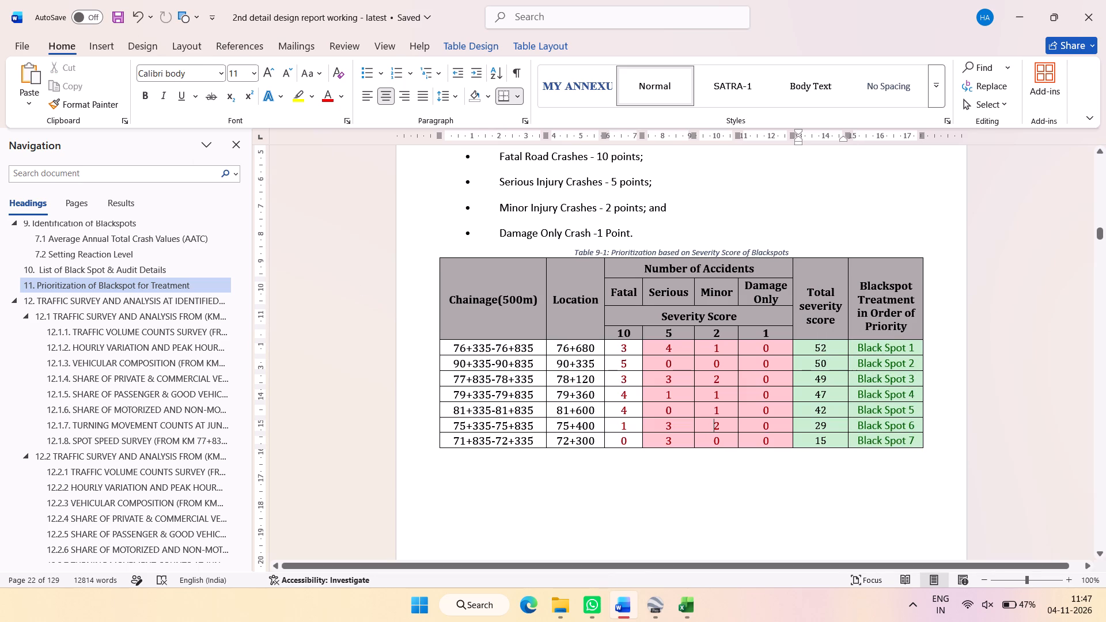
pyautogui.scroll(-15, 749, 347)
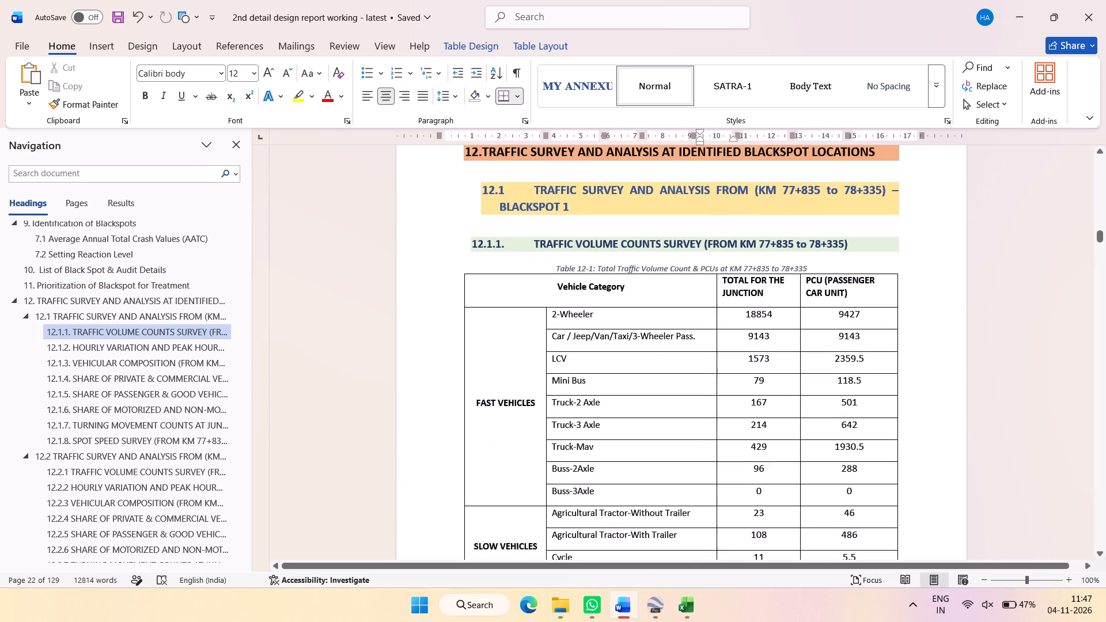
pyautogui.scroll(-3, 734, 328)
pyautogui.scroll(8, 724, 318)
pyautogui.scroll(-20, 670, 308)
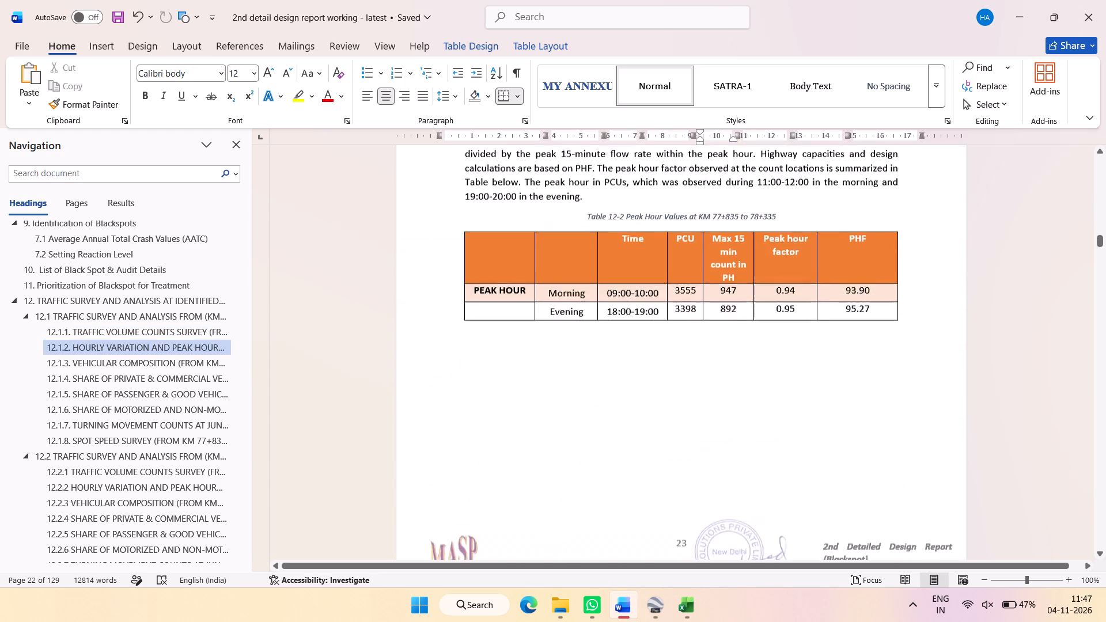
pyautogui.scroll(-12, 648, 324)
pyautogui.scroll(1, 650, 321)
pyautogui.scroll(-17, 652, 318)
pyautogui.scroll(10, 652, 320)
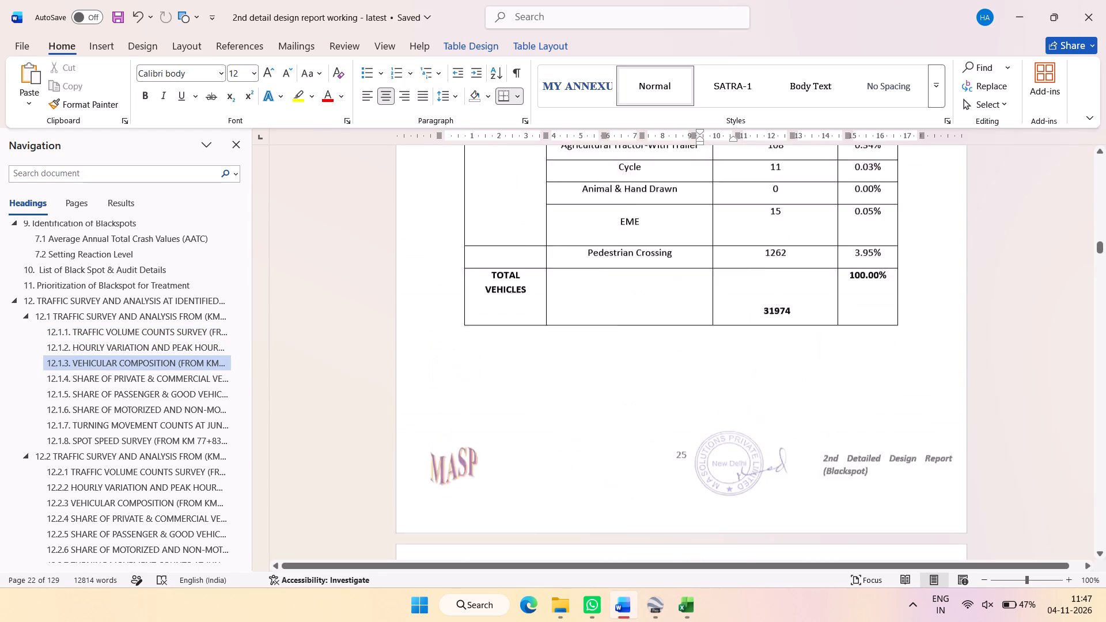
pyautogui.scroll(20, 652, 320)
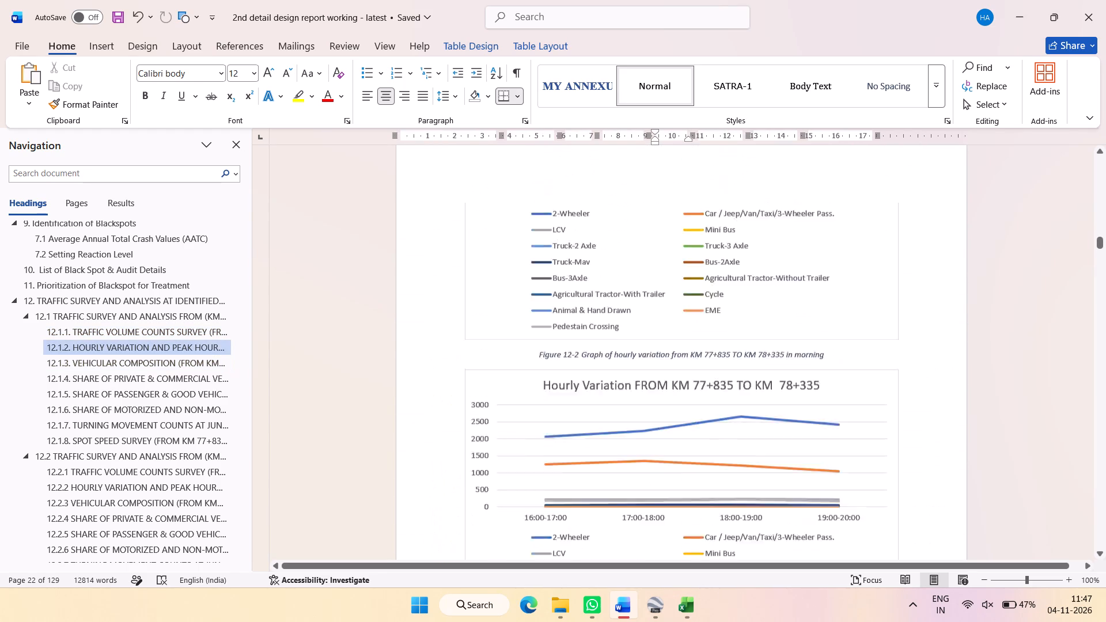
pyautogui.scroll(7, 652, 320)
pyautogui.click(180, 328)
# In section 6, Crash Data Analysis, reduce the "No. of Person Affected" chart title to font size 12.
pyautogui.scroll(5, 72, 266)
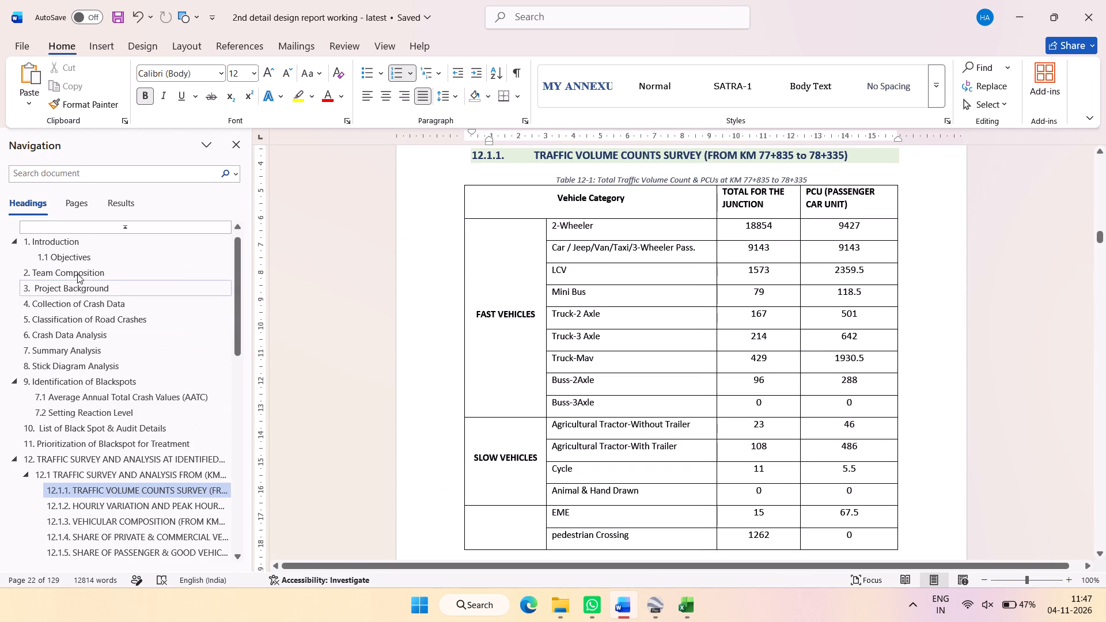
pyautogui.click(81, 334)
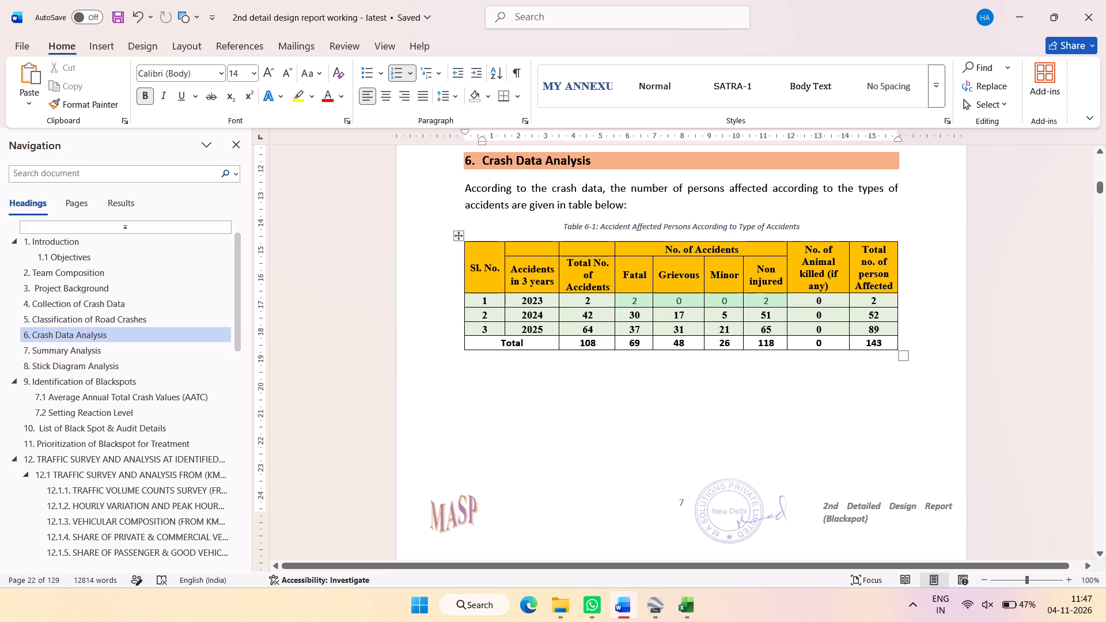
pyautogui.scroll(-8, 608, 303)
pyautogui.scroll(1, 623, 310)
pyautogui.click(700, 197)
pyautogui.tripleClick(697, 194)
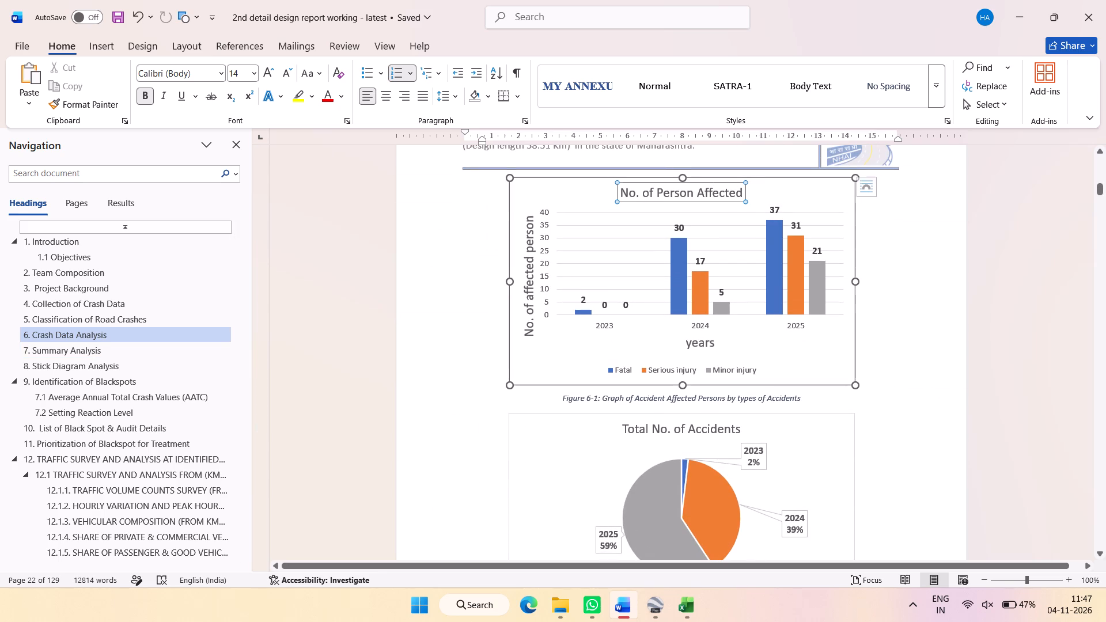
pyautogui.click(697, 194)
pyautogui.doubleClick(697, 194)
pyautogui.tripleClick(663, 192)
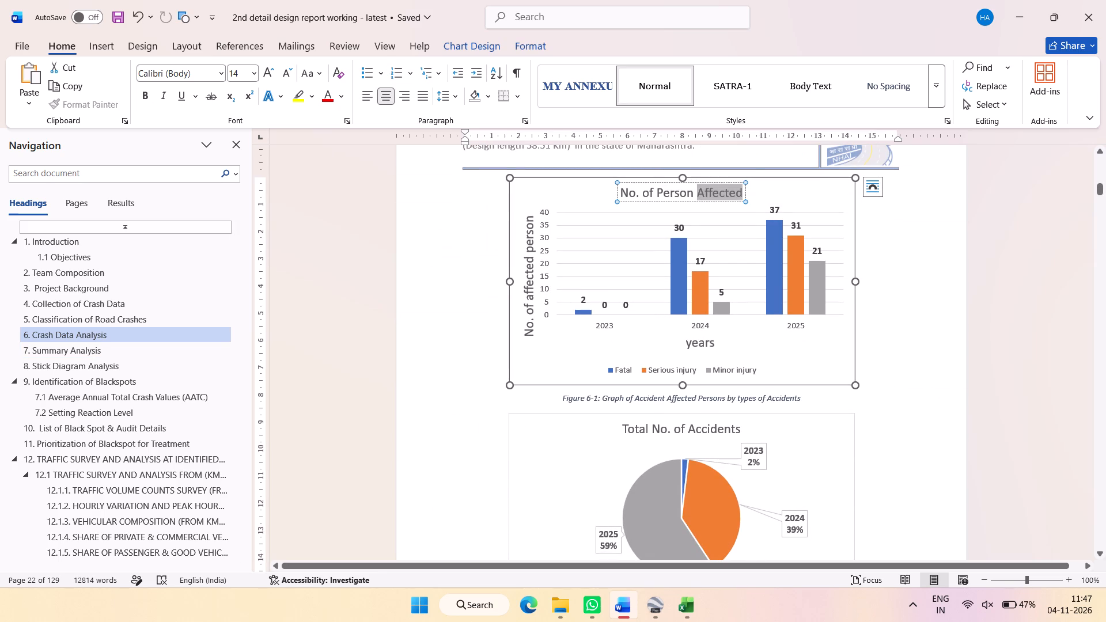
pyautogui.click(663, 192)
pyautogui.click(638, 193)
pyautogui.moveTo(623, 193); pyautogui.dragTo(738, 191)
pyautogui.click(843, 149)
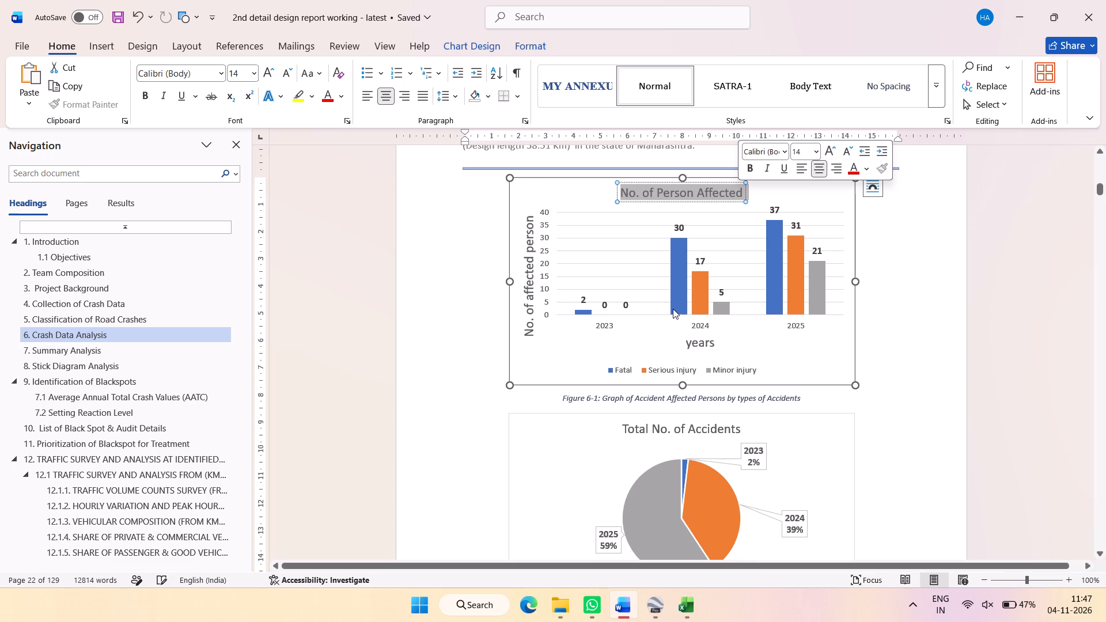
# Set the whole "Total No. of Accidents" pie chart title to font size 12.
pyautogui.scroll(-1, 675, 295)
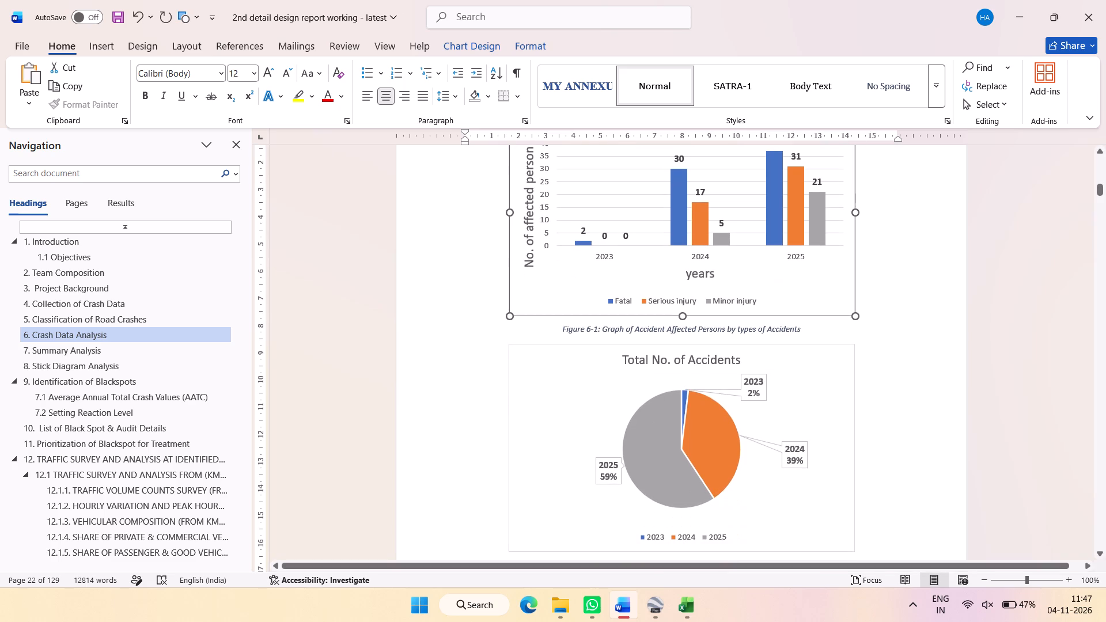
pyautogui.click(668, 359)
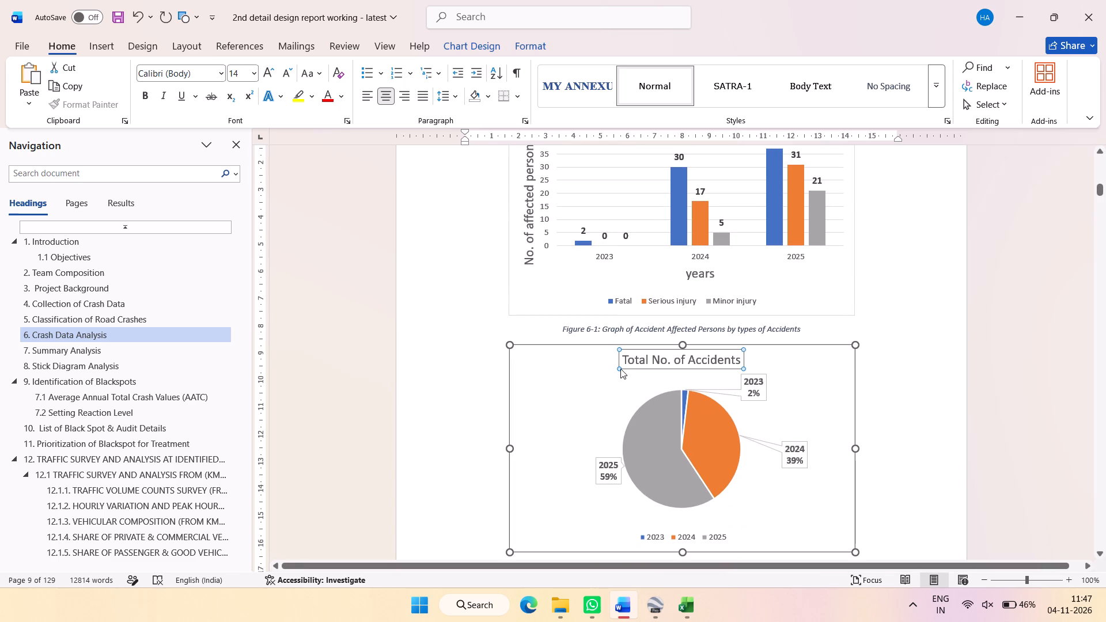
pyautogui.click(618, 369)
pyautogui.click(620, 368)
pyautogui.tripleClick(636, 356)
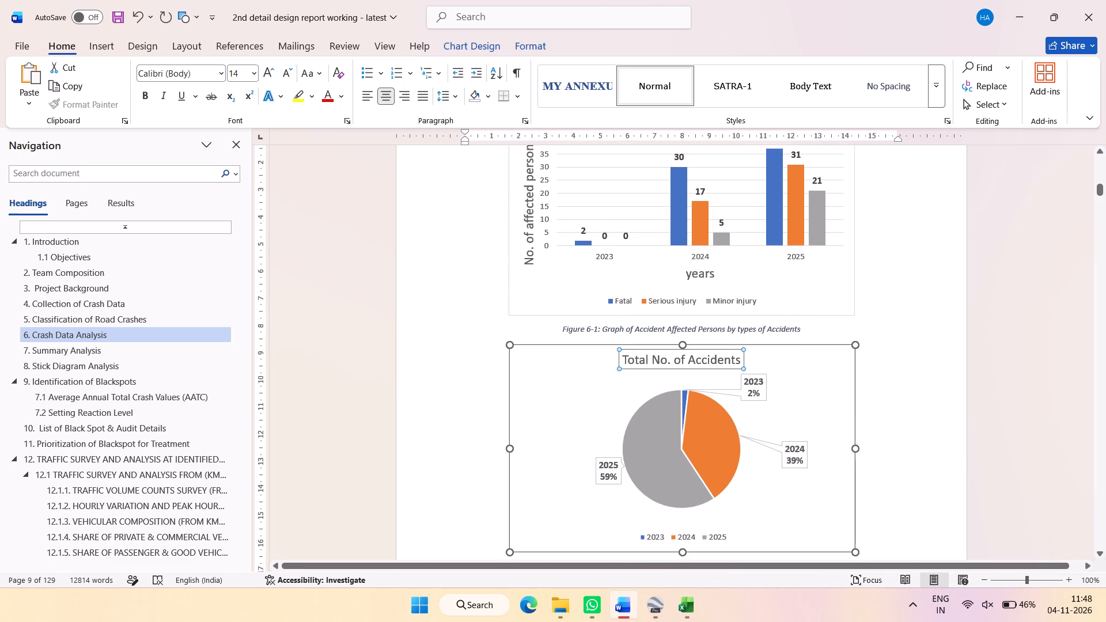
pyautogui.tripleClick(636, 356)
pyautogui.click(740, 315)
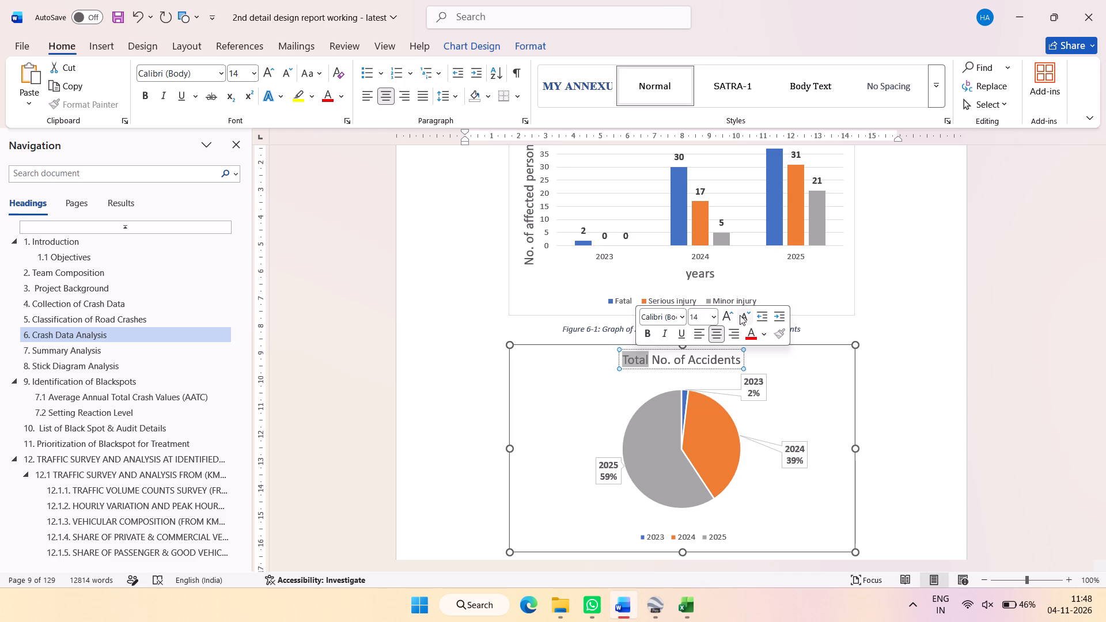
pyautogui.click(703, 363)
pyautogui.moveTo(642, 360); pyautogui.dragTo(681, 359)
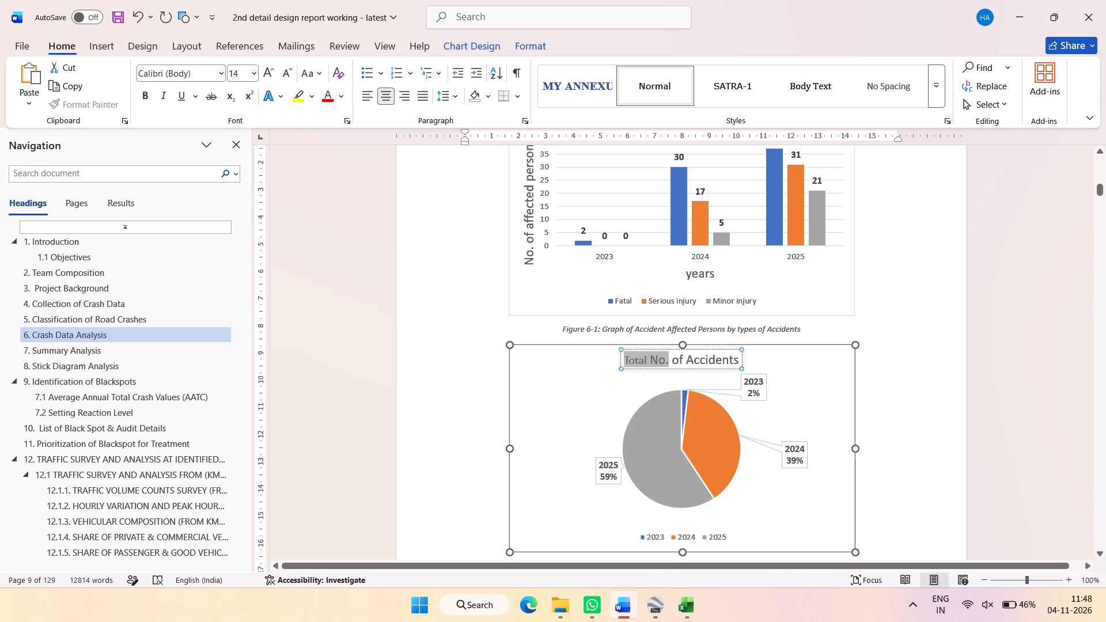
pyautogui.moveTo(681, 359); pyautogui.dragTo(718, 360)
pyautogui.click(823, 318)
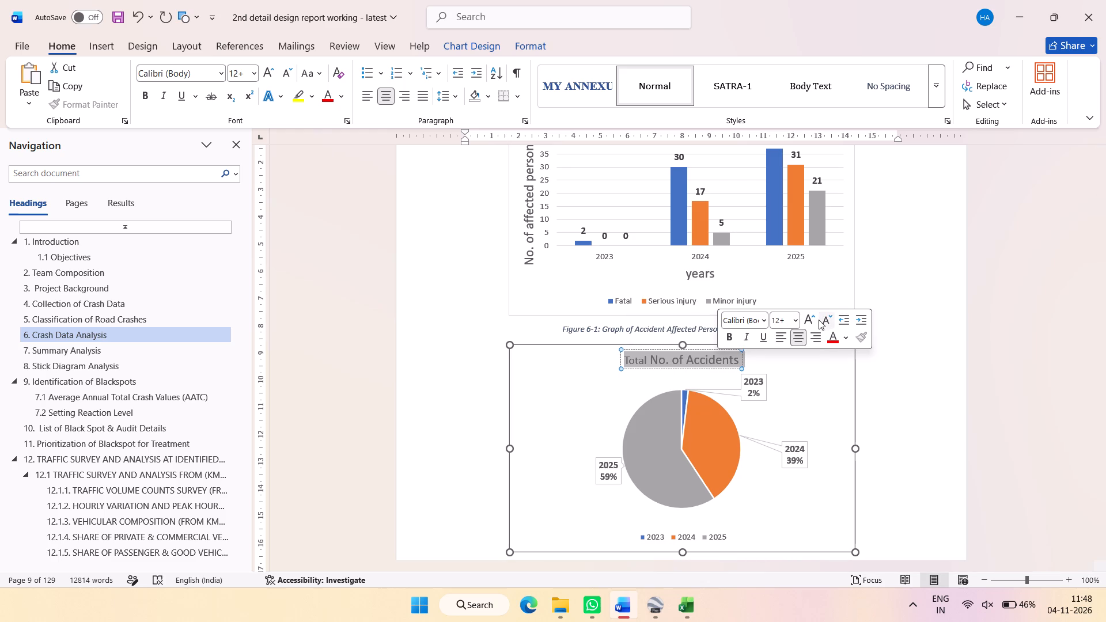
pyautogui.click(799, 321)
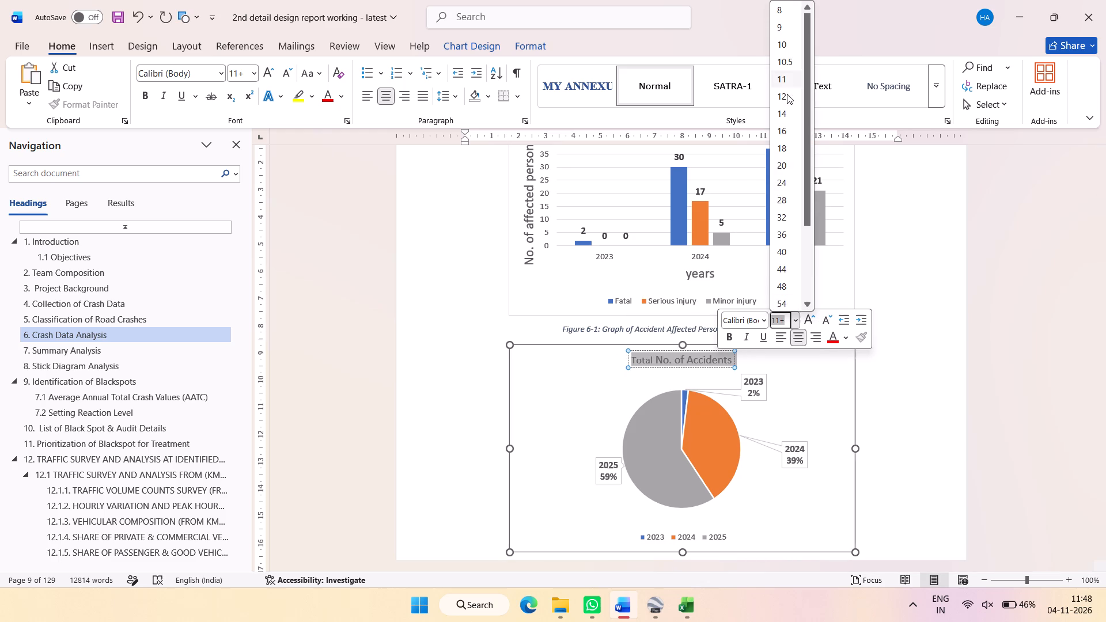
pyautogui.click(787, 99)
# Reduce the font size of the "Accident Data in 2023" chart title by one increment.
pyautogui.scroll(-8, 687, 407)
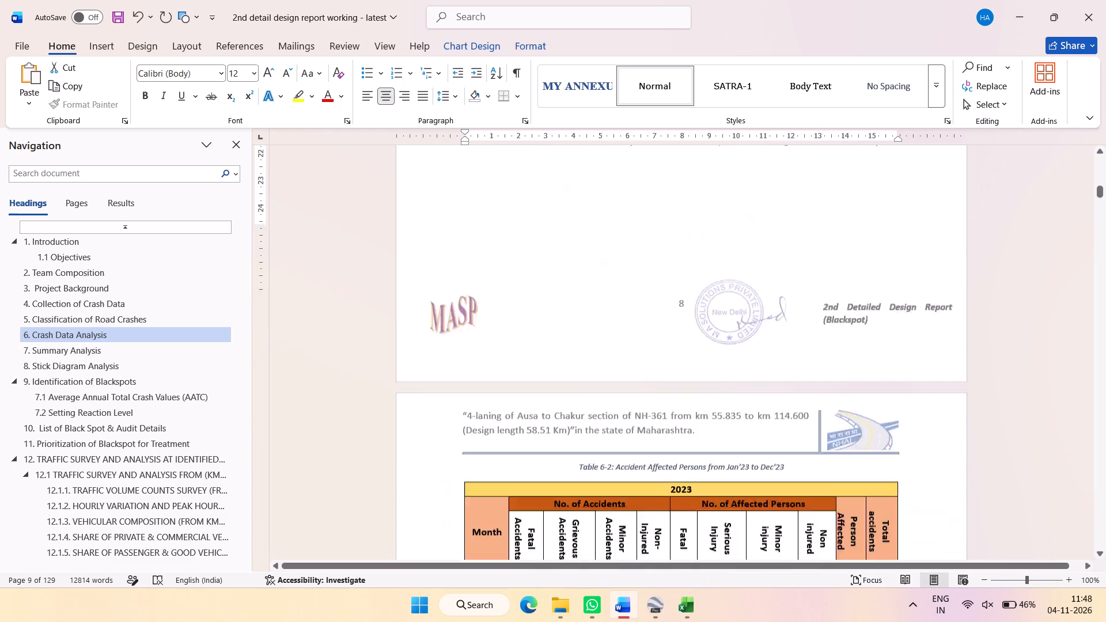
pyautogui.scroll(-2, 687, 406)
pyautogui.scroll(-7, 686, 328)
pyautogui.scroll(2, 684, 342)
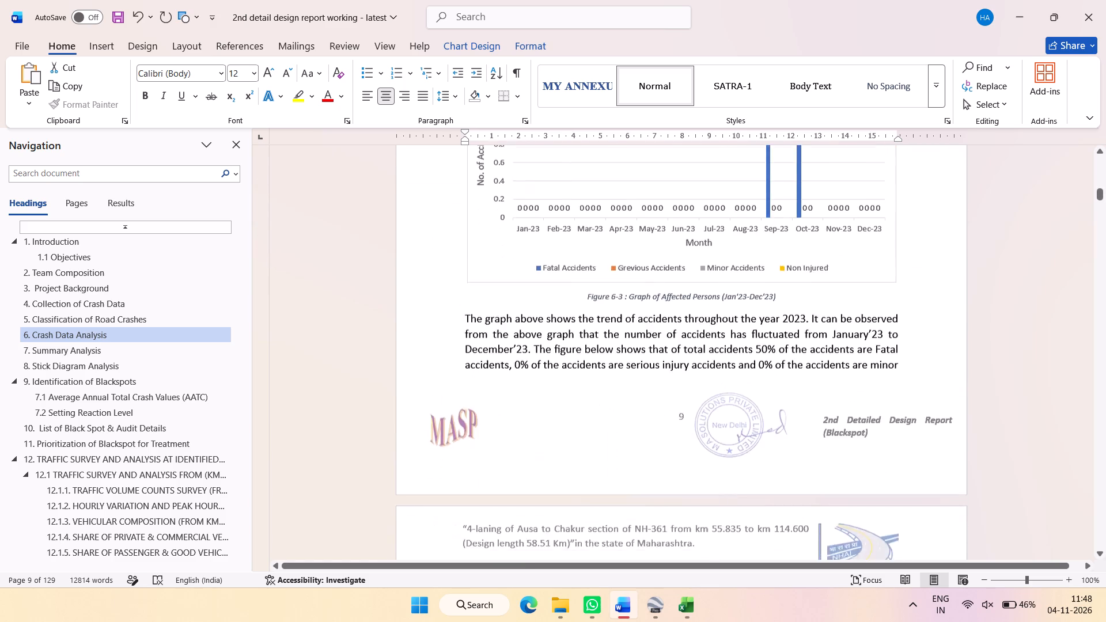
pyautogui.scroll(1, 684, 342)
pyautogui.doubleClick(687, 293)
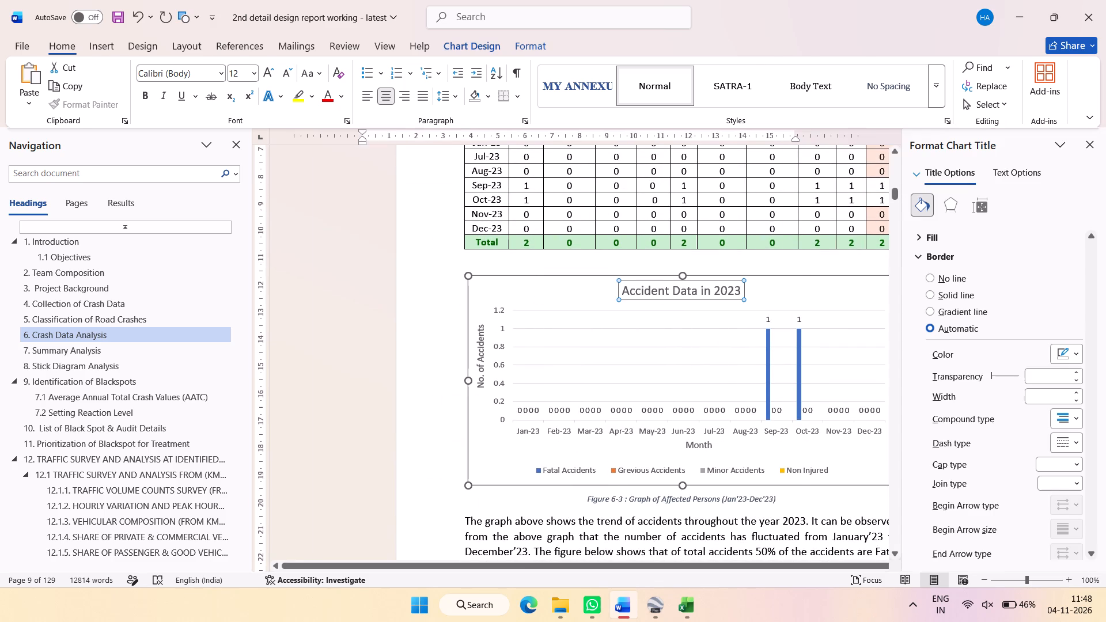
pyautogui.doubleClick(684, 290)
pyautogui.click(1085, 143)
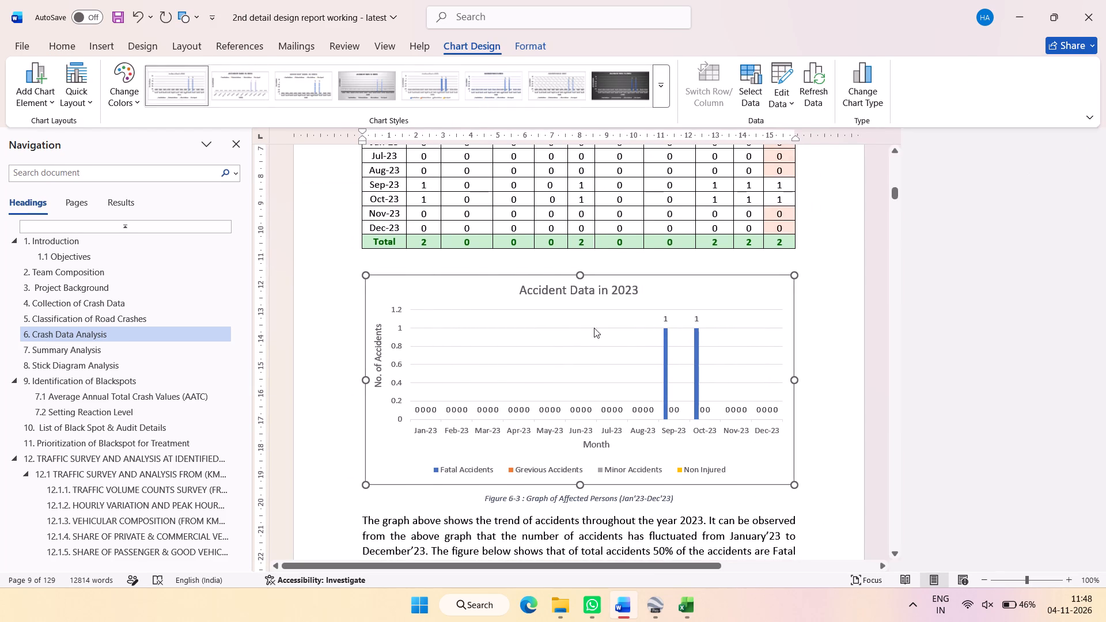
pyautogui.click(672, 289)
pyautogui.click(669, 284)
pyautogui.tripleClick(667, 287)
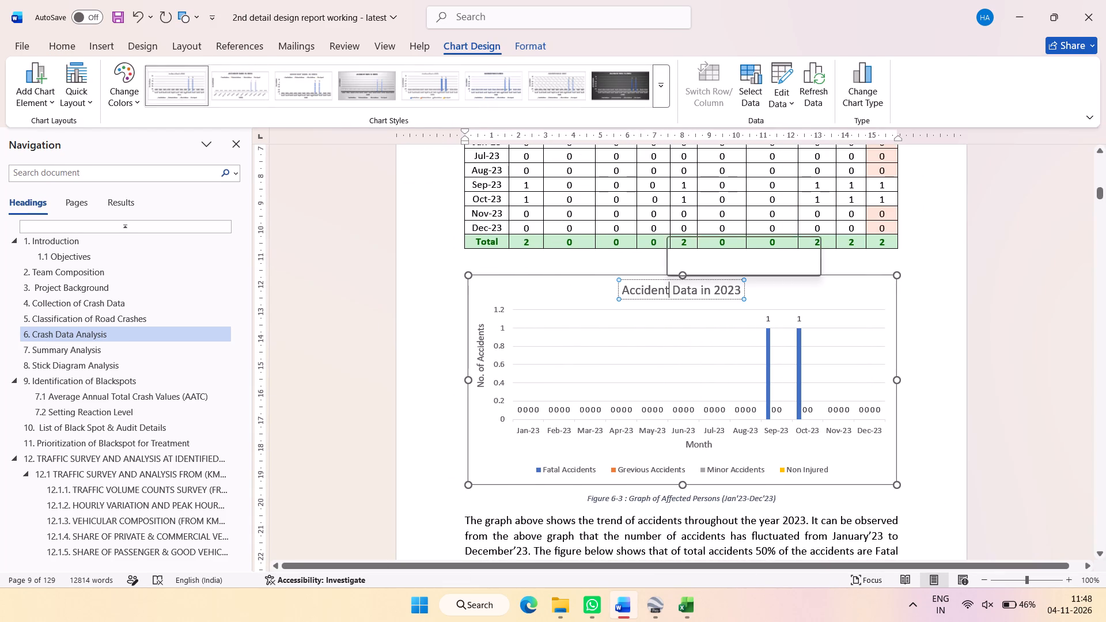
pyautogui.tripleClick(667, 287)
pyautogui.tripleClick(692, 288)
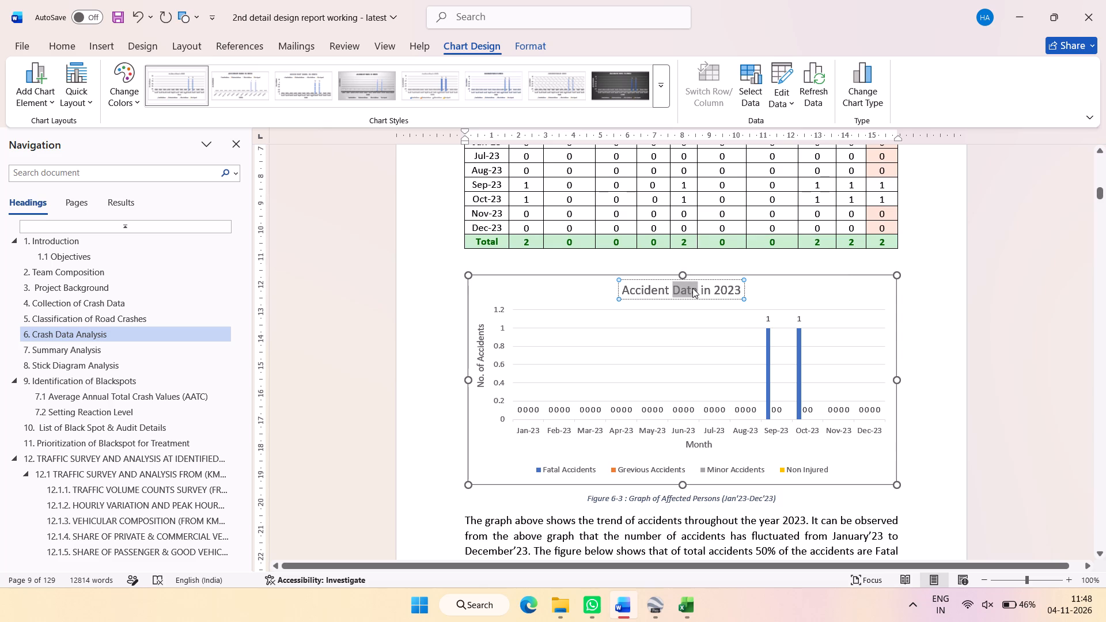
pyautogui.doubleClick(692, 288)
pyautogui.click(713, 288)
pyautogui.moveTo(741, 291); pyautogui.dragTo(643, 290)
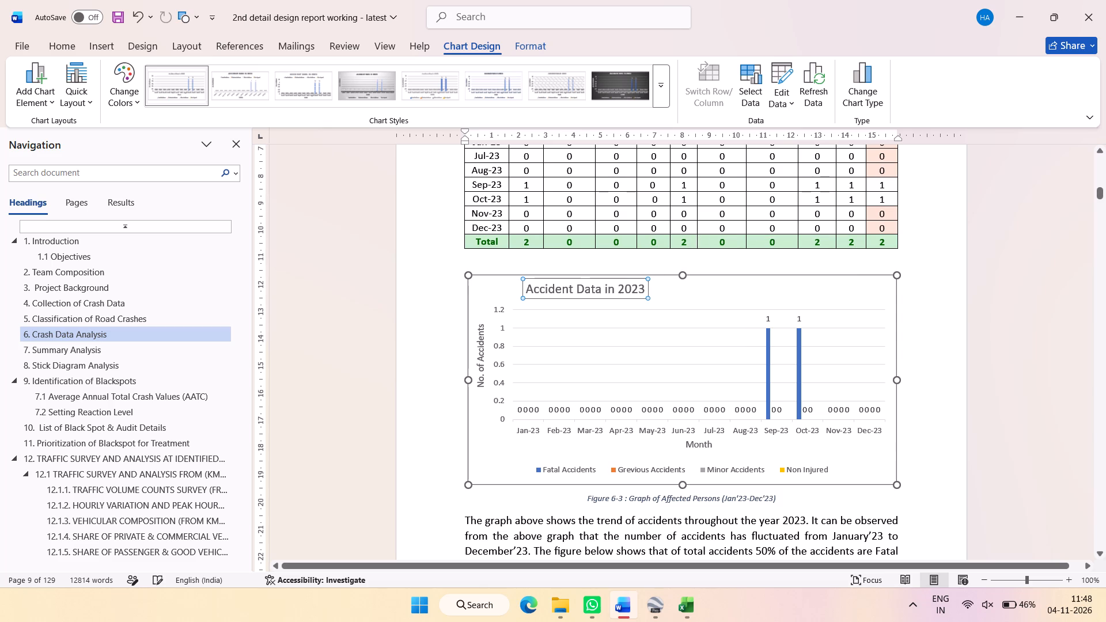
pyautogui.hotkey('ctrl', 'z')
pyautogui.click(643, 290)
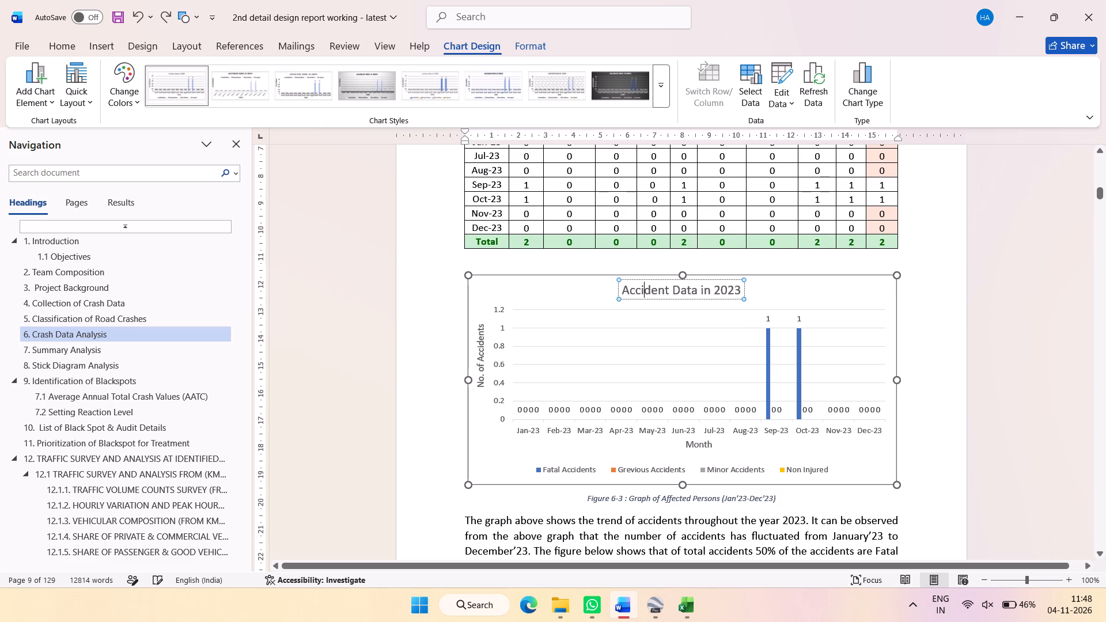
pyautogui.moveTo(624, 292); pyautogui.dragTo(730, 290)
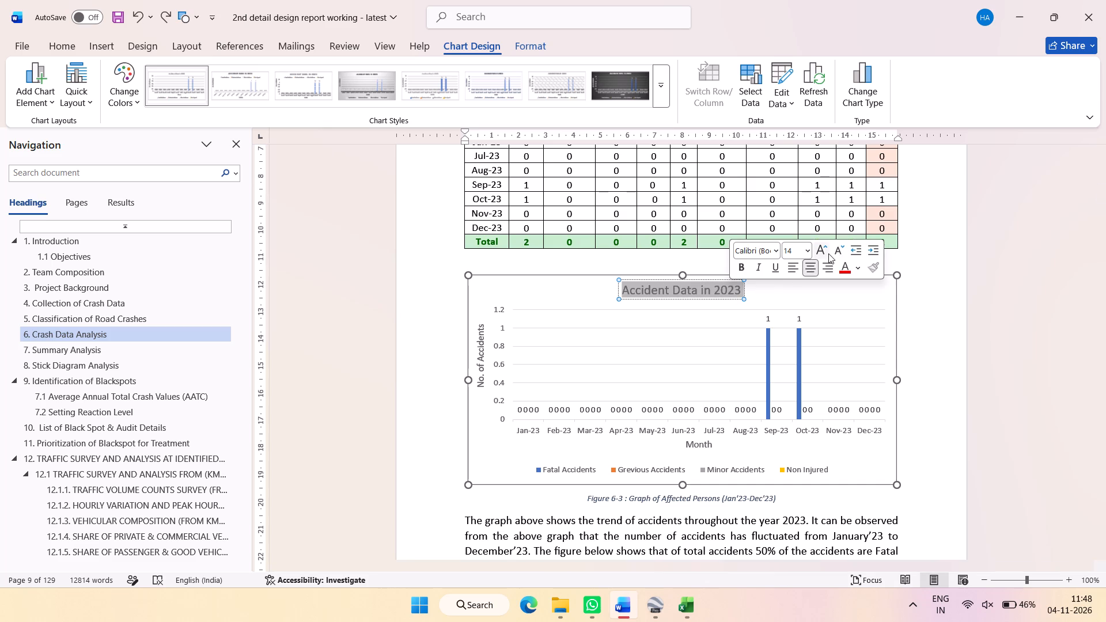
pyautogui.click(834, 249)
# Reduce the font size of the "No. of Person Affected in 2023" pie chart title by one increment.
pyautogui.scroll(-7, 609, 362)
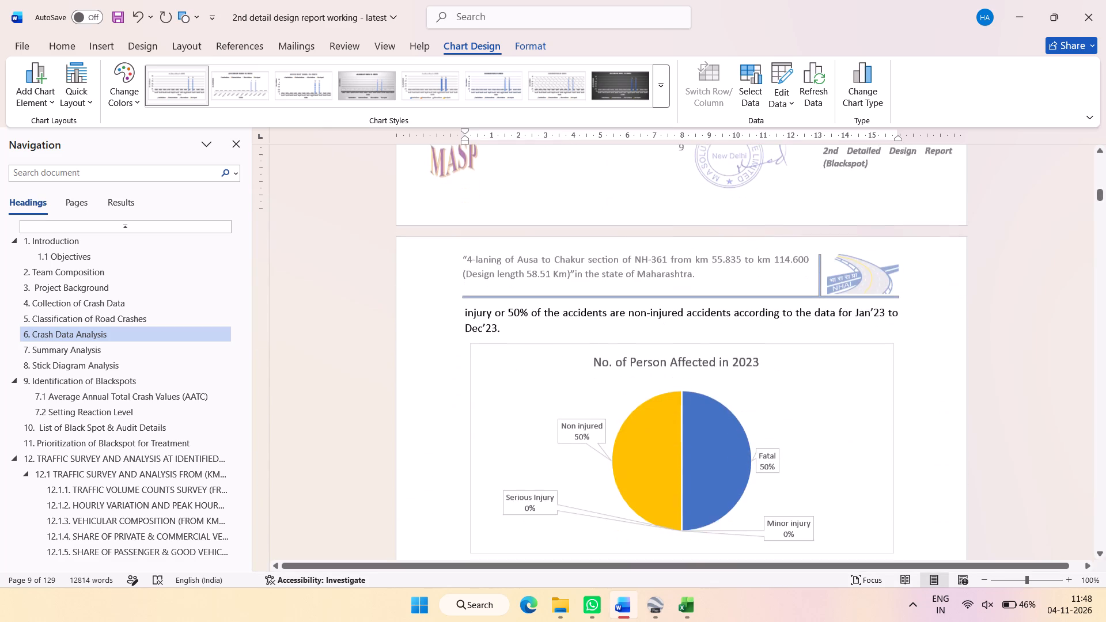
pyautogui.click(676, 347)
pyautogui.click(669, 348)
pyautogui.click(638, 351)
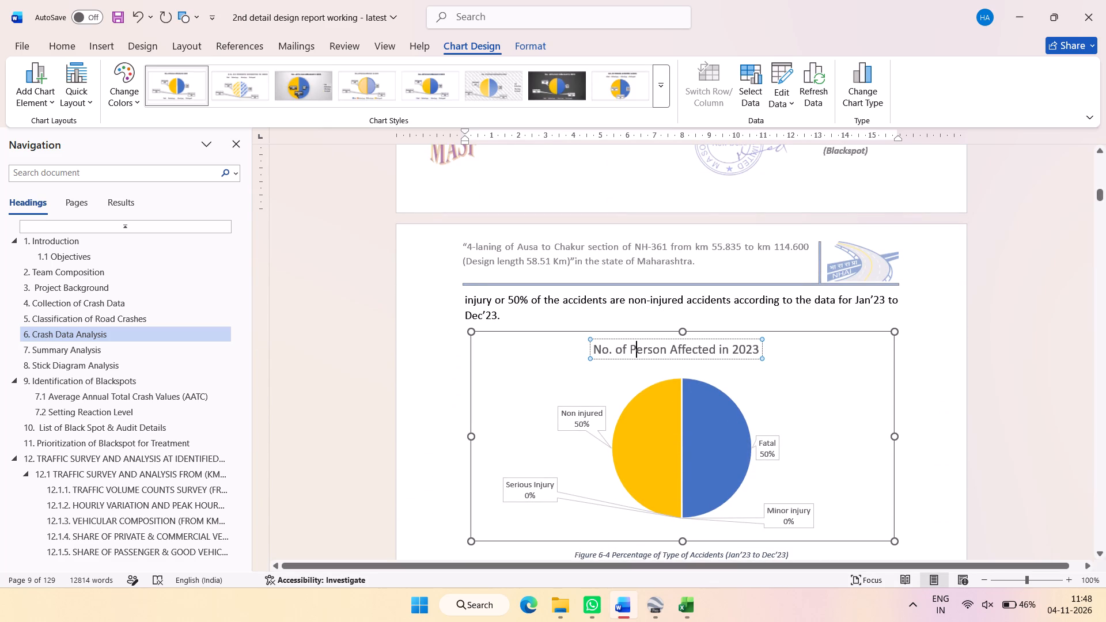
pyautogui.moveTo(596, 350); pyautogui.dragTo(753, 347)
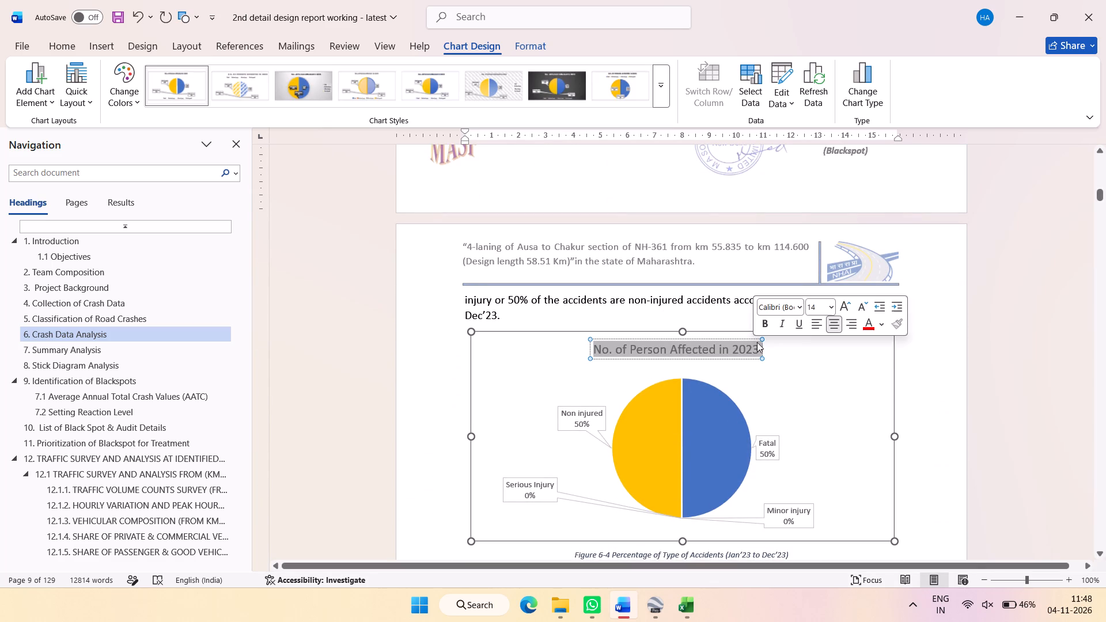
pyautogui.click(863, 302)
# Reduce the font size of the "No. of Person Affected in 2023" bar chart title by one increment.
pyautogui.scroll(-2, 802, 361)
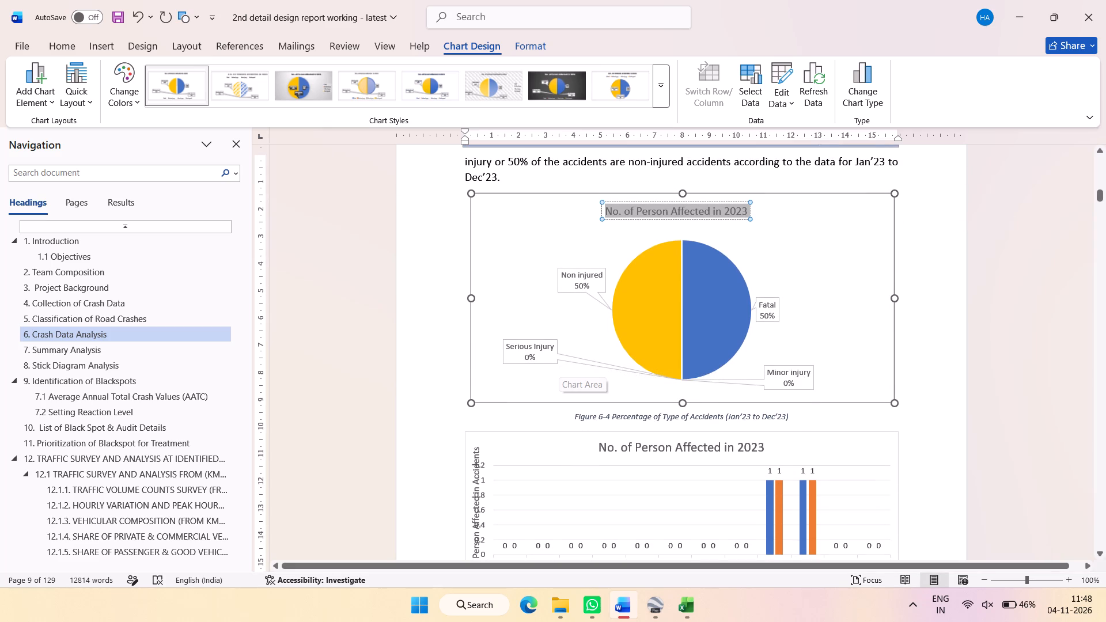
pyautogui.scroll(-1, 717, 433)
pyautogui.click(711, 388)
pyautogui.click(692, 382)
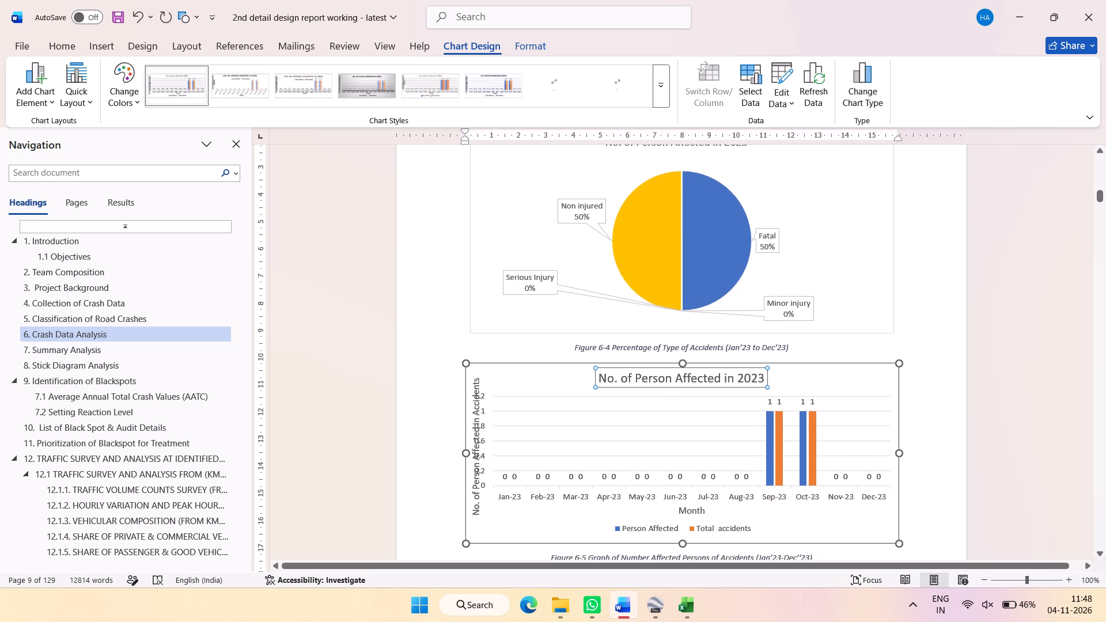
pyautogui.click(661, 382)
pyautogui.tripleClick(653, 379)
pyautogui.click(653, 379)
pyautogui.click(613, 380)
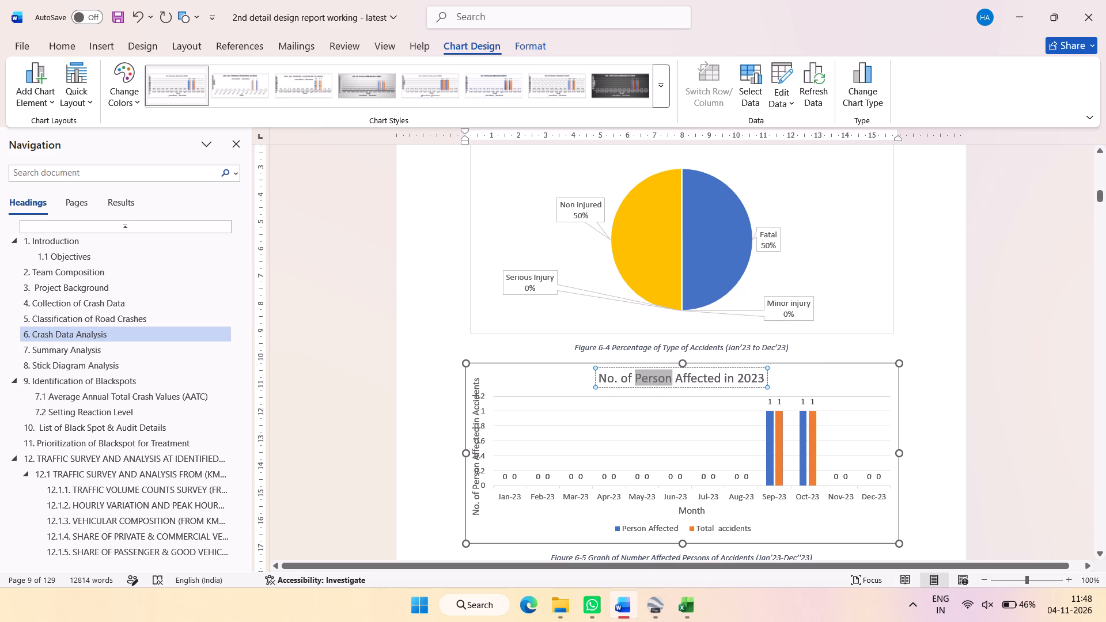
pyautogui.moveTo(602, 379); pyautogui.dragTo(751, 379)
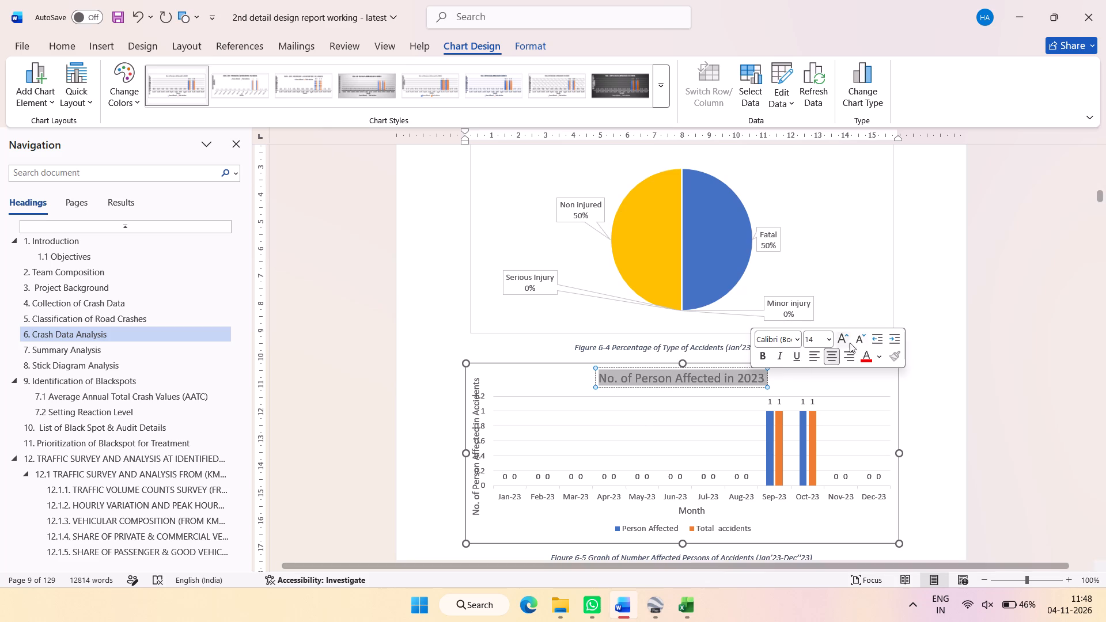
pyautogui.click(859, 340)
# Reduce the font size of the "Accident Data in 2024" chart title by one increment.
pyautogui.scroll(-3, 631, 385)
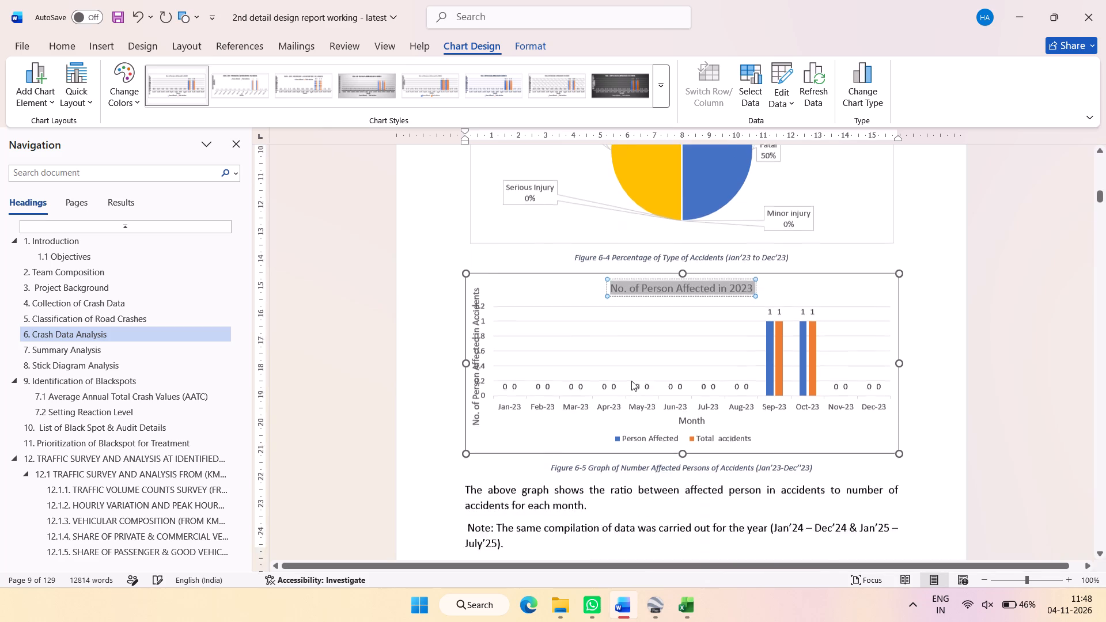
pyautogui.scroll(-8, 631, 381)
pyautogui.scroll(-4, 685, 287)
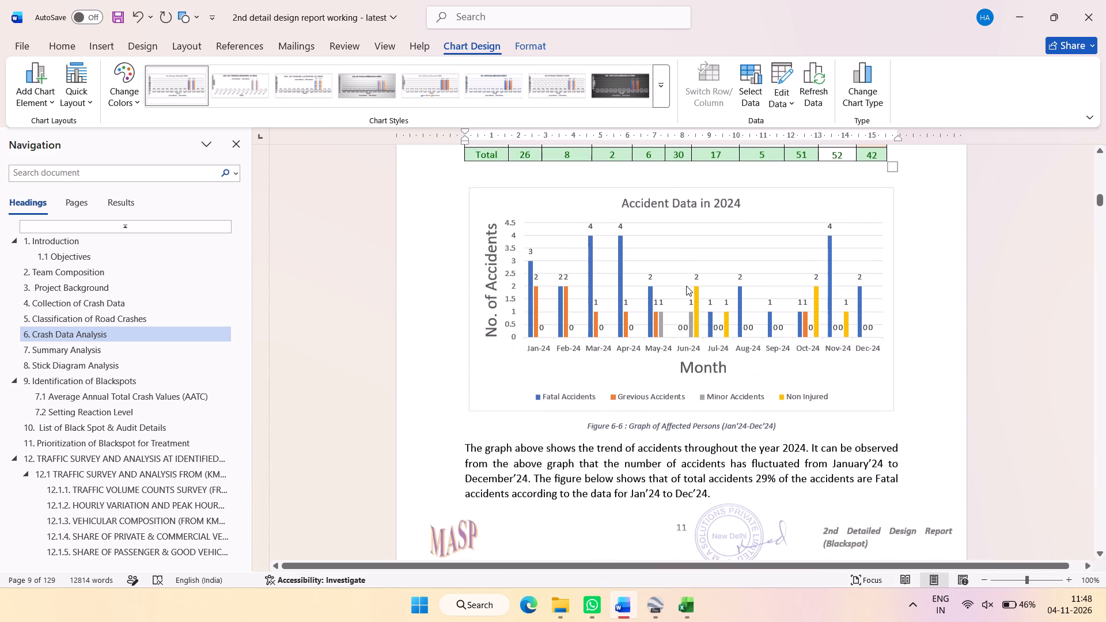
pyautogui.click(677, 208)
pyautogui.click(631, 208)
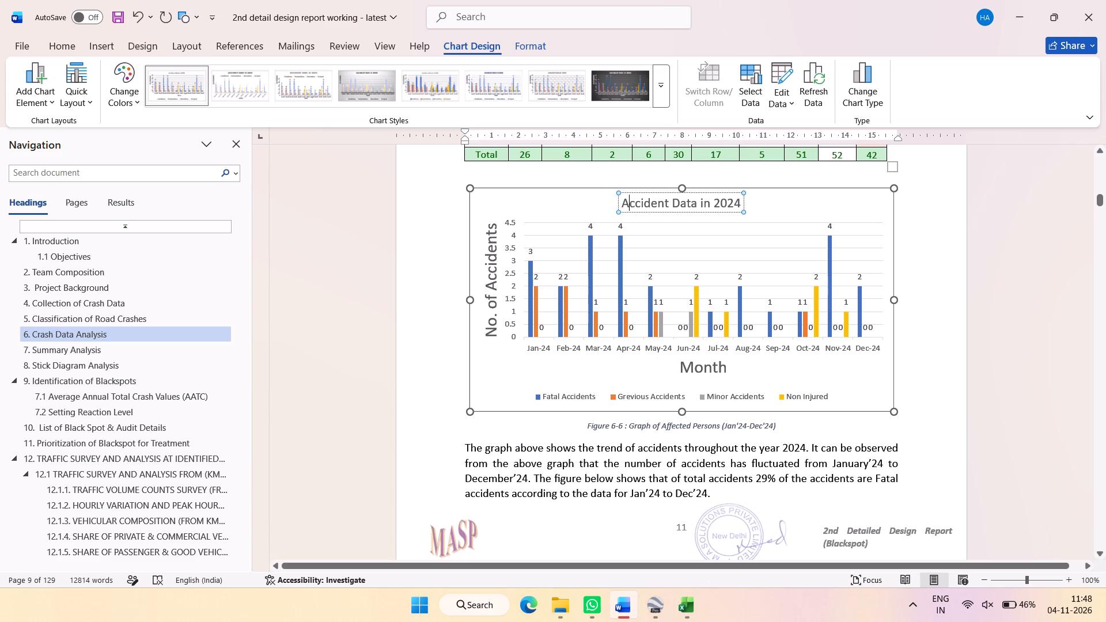
pyautogui.moveTo(623, 204); pyautogui.dragTo(729, 204)
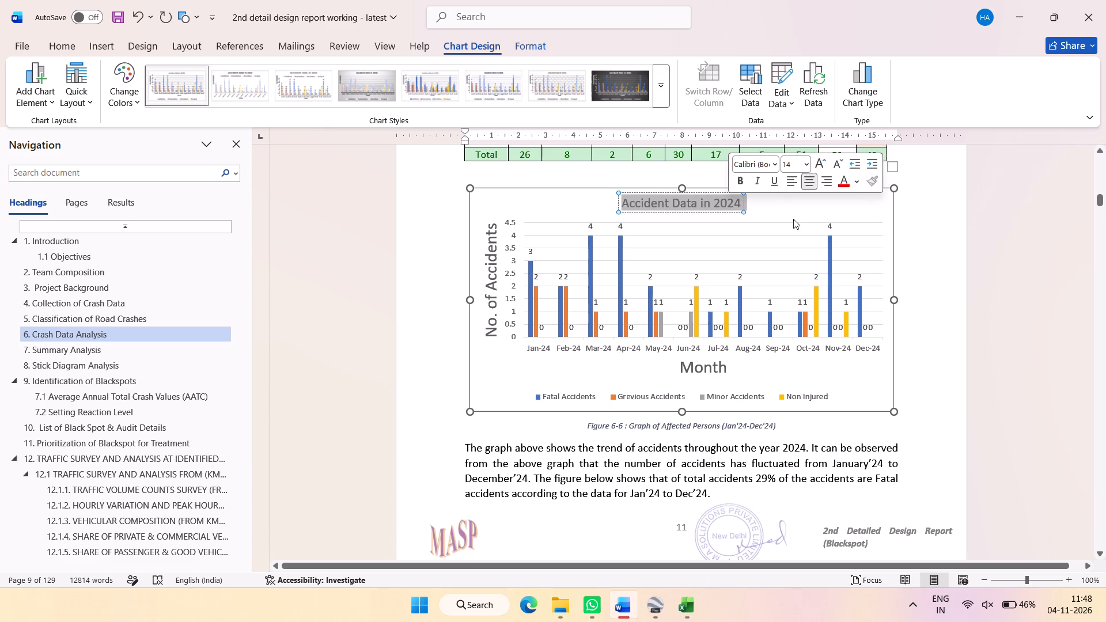
pyautogui.click(841, 161)
# Increase the font size of the "No. of Person Affected in 2024" pie chart title by a few increments, stepping back one at the end.
pyautogui.scroll(-5, 805, 276)
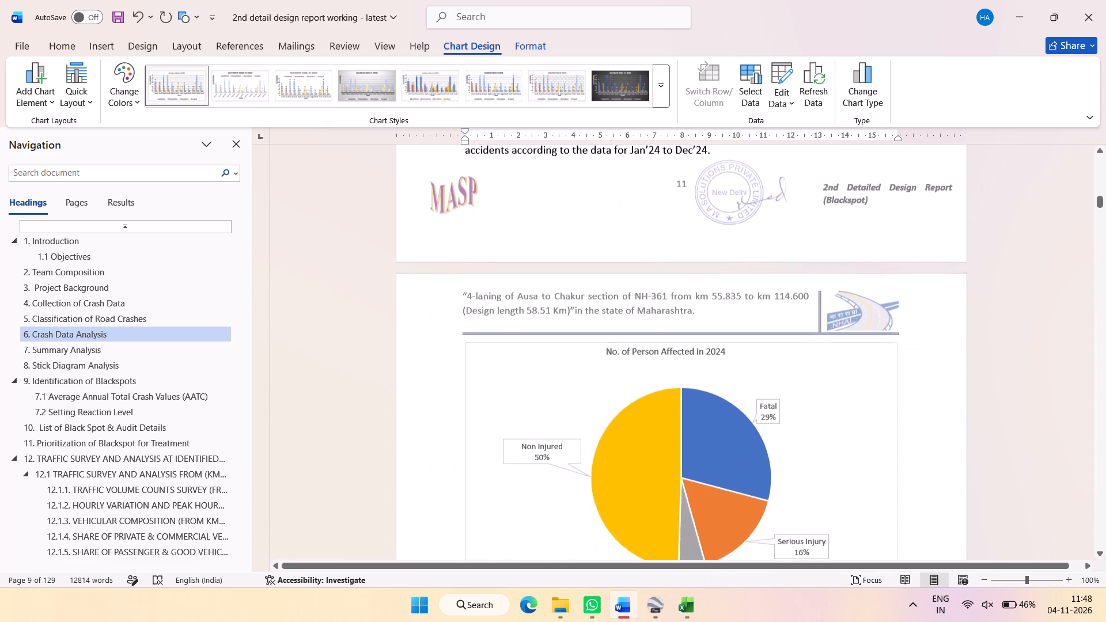
pyautogui.scroll(-1, 736, 316)
pyautogui.click(688, 286)
pyautogui.click(682, 279)
pyautogui.tripleClick(657, 279)
pyautogui.click(657, 279)
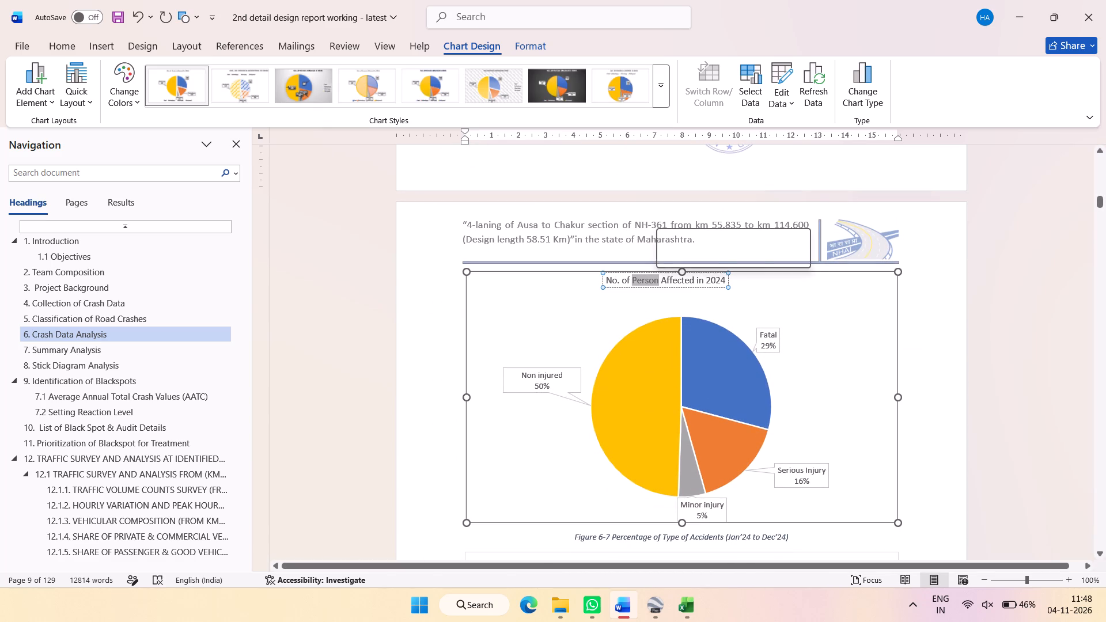
pyautogui.click(655, 279)
pyautogui.moveTo(612, 279); pyautogui.dragTo(707, 279)
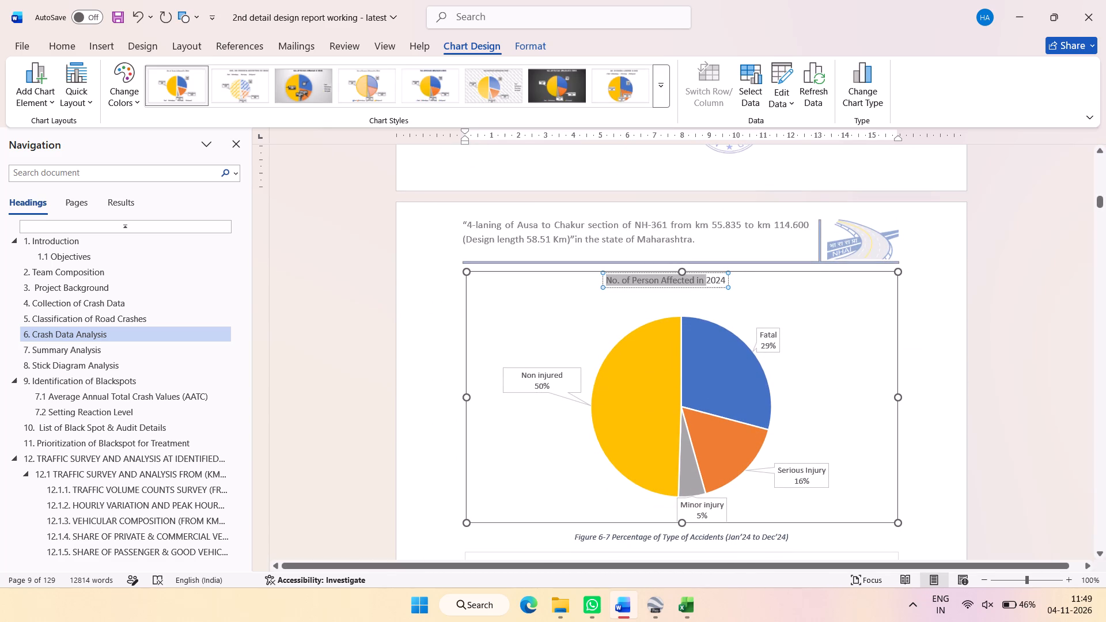
pyautogui.moveTo(707, 279); pyautogui.dragTo(721, 280)
pyautogui.click(816, 238)
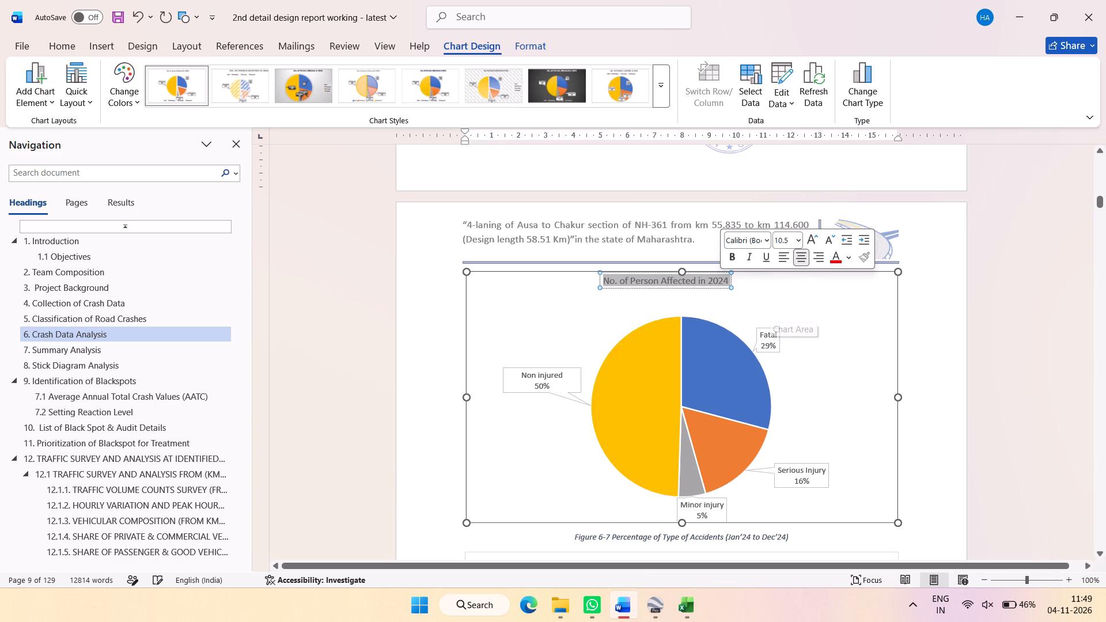
pyautogui.click(812, 242)
pyautogui.click(812, 242)
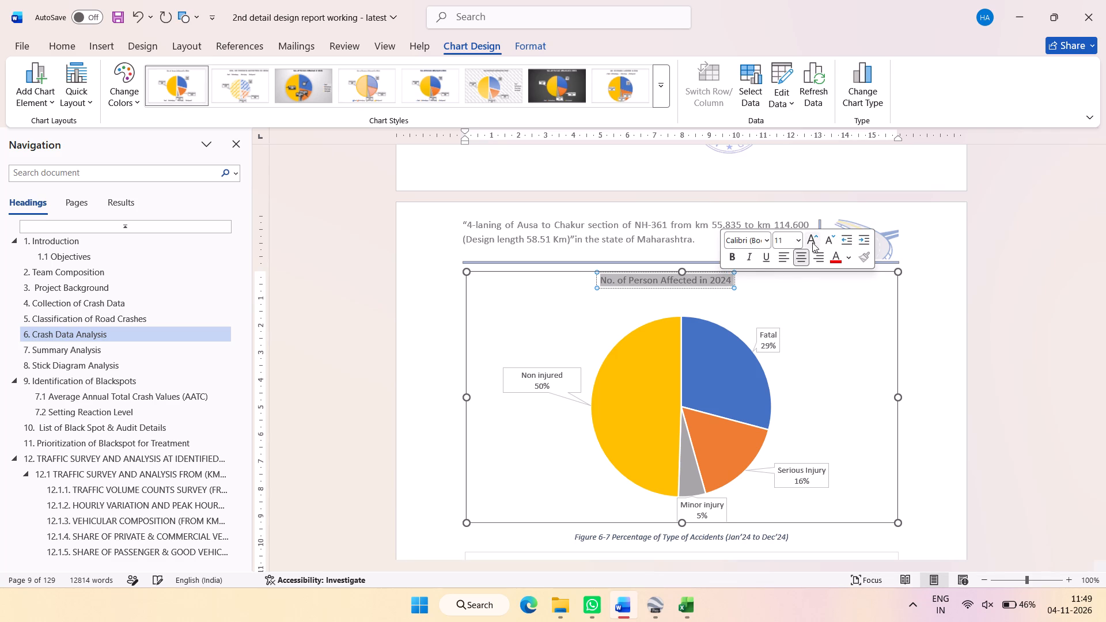
pyautogui.click(812, 242)
pyautogui.click(829, 240)
# Reduce the font size of the "No. of Person Affected in 2024" bar chart title by one increment.
pyautogui.scroll(-5, 692, 381)
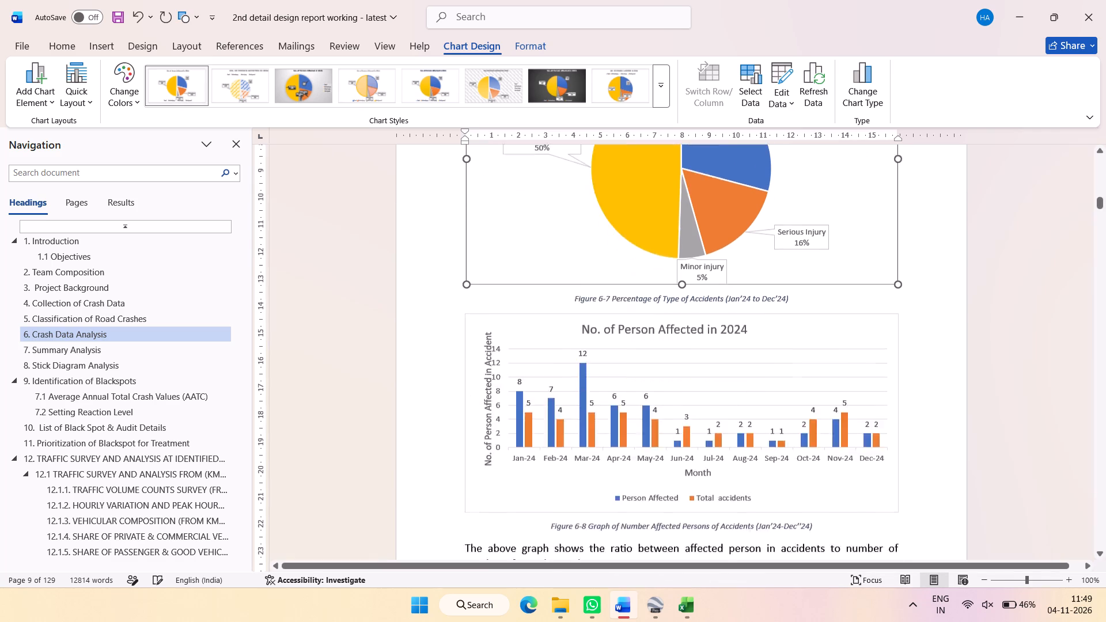
pyautogui.click(704, 230)
pyautogui.click(698, 225)
pyautogui.tripleClick(694, 222)
pyautogui.click(694, 222)
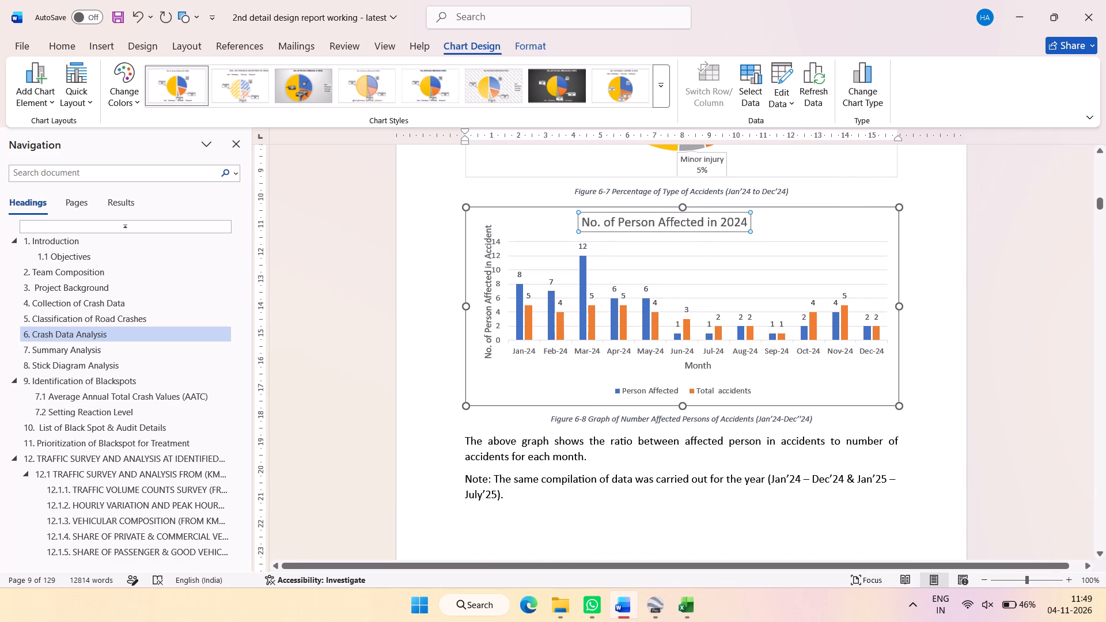
pyautogui.click(590, 222)
pyautogui.moveTo(587, 222); pyautogui.dragTo(692, 221)
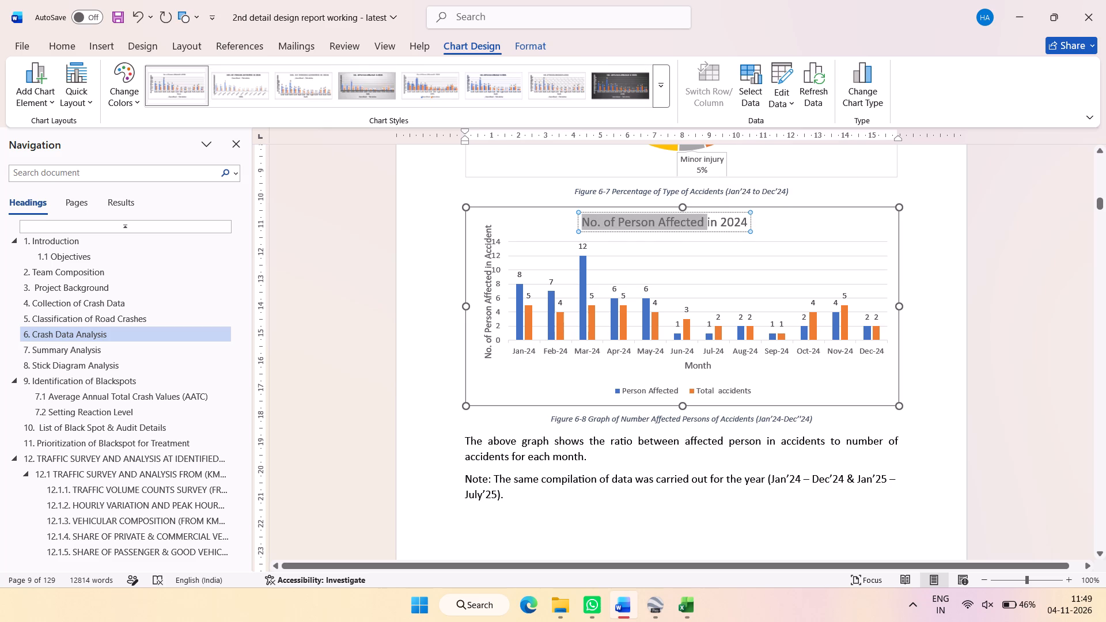
pyautogui.moveTo(692, 221); pyautogui.dragTo(744, 219)
pyautogui.click(850, 176)
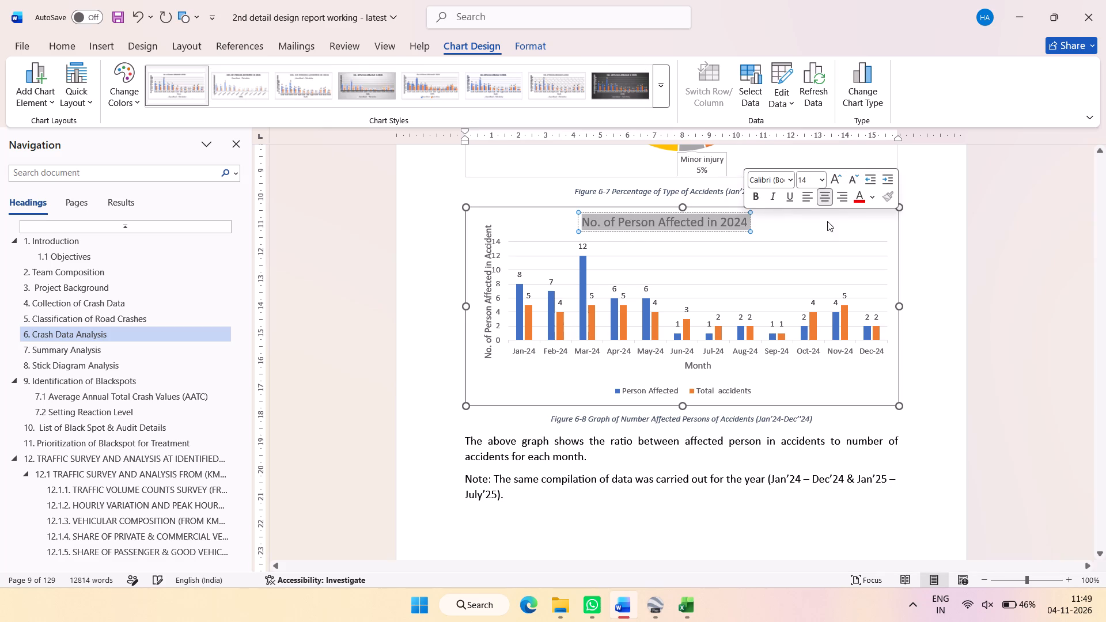
# Increase the font size of the "Accident Data in 2025" chart title to one increment above 11.
pyautogui.scroll(-5, 733, 290)
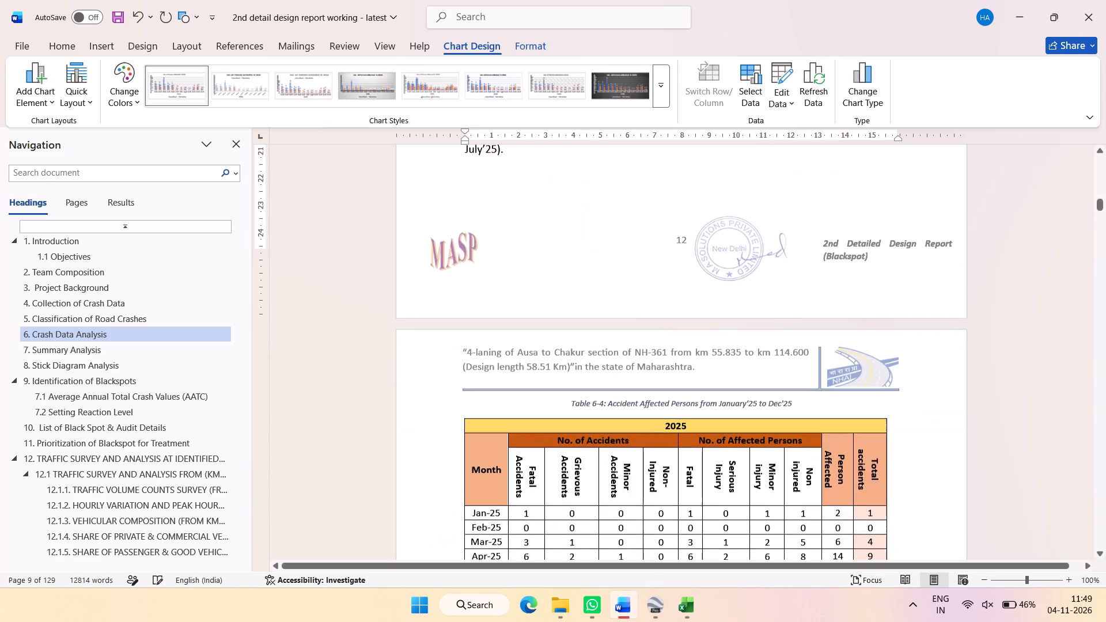
pyautogui.scroll(-8, 698, 308)
pyautogui.click(702, 183)
pyautogui.tripleClick(697, 180)
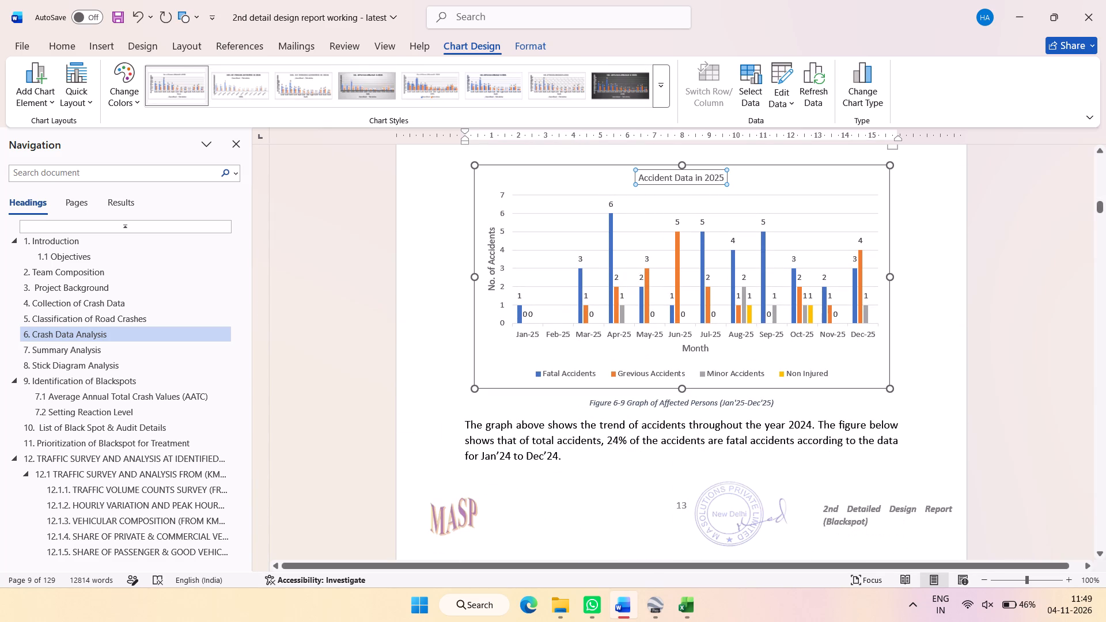
pyautogui.click(695, 178)
pyautogui.click(720, 172)
pyautogui.moveTo(721, 177); pyautogui.dragTo(714, 177)
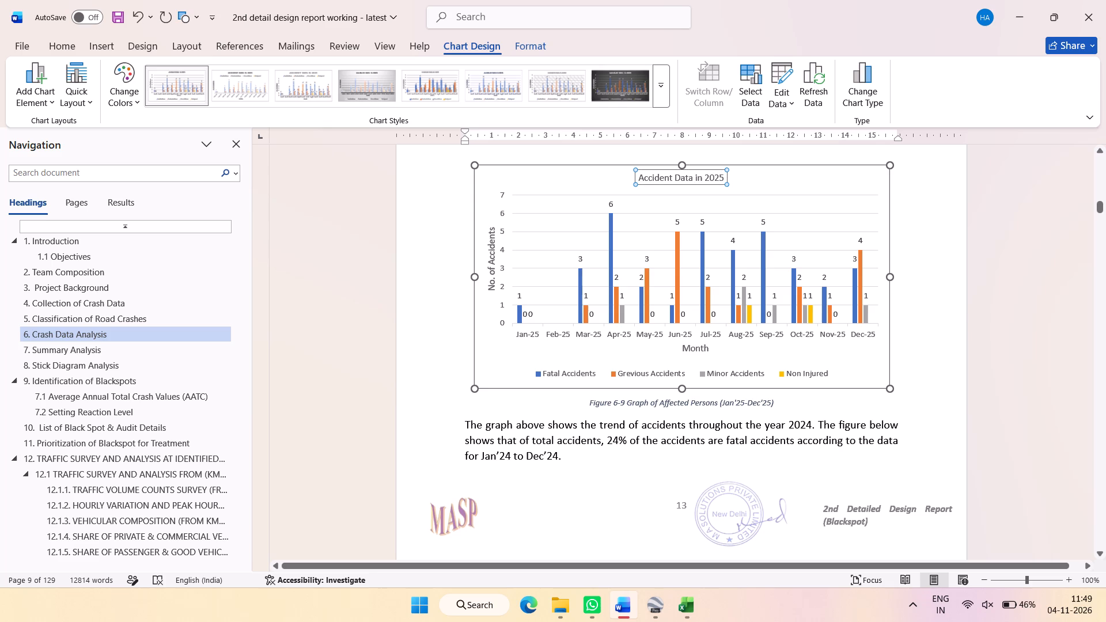
pyautogui.moveTo(714, 177); pyautogui.dragTo(662, 178)
pyautogui.click(744, 141)
pyautogui.click(749, 139)
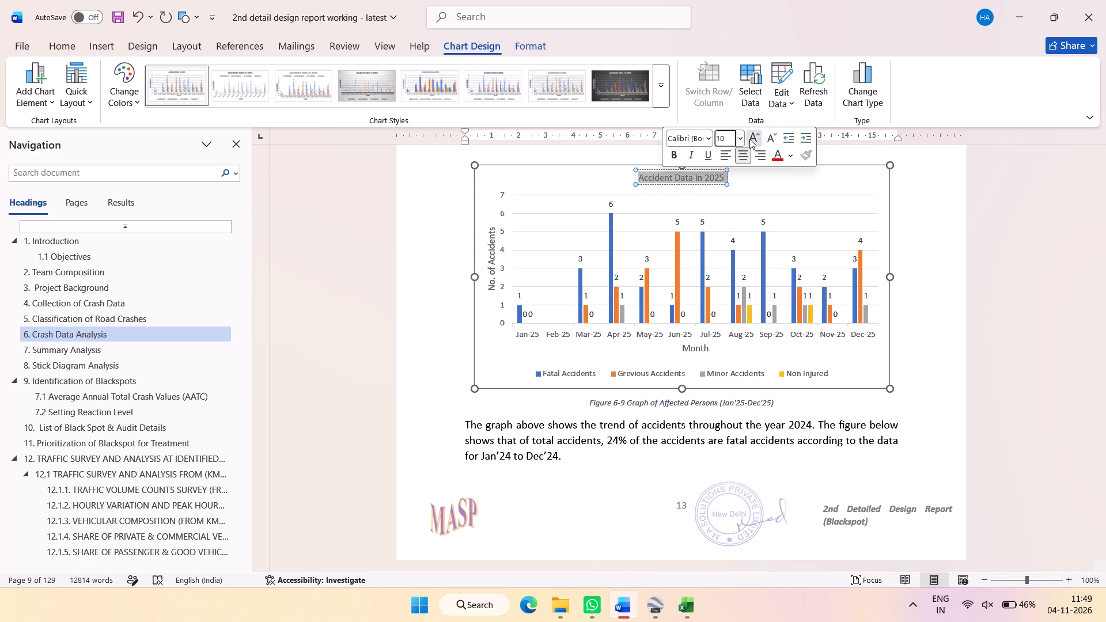
pyautogui.click(749, 139)
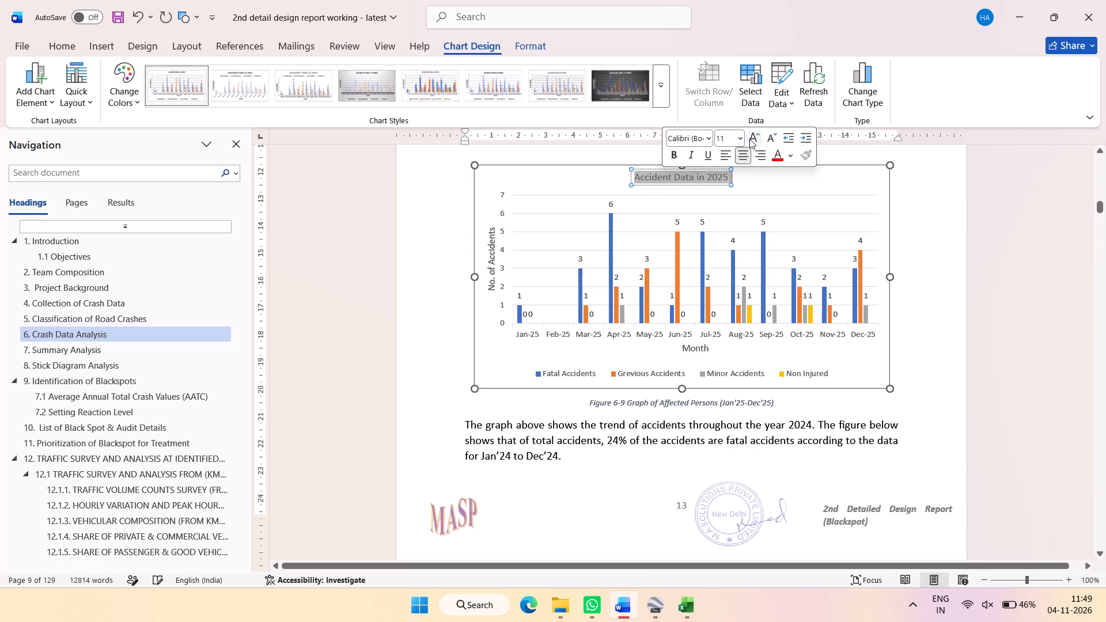
pyautogui.click(749, 137)
# Reduce the font size of the "No. of Person Affected in 2025" pie chart title by three increments.
pyautogui.scroll(-2, 707, 206)
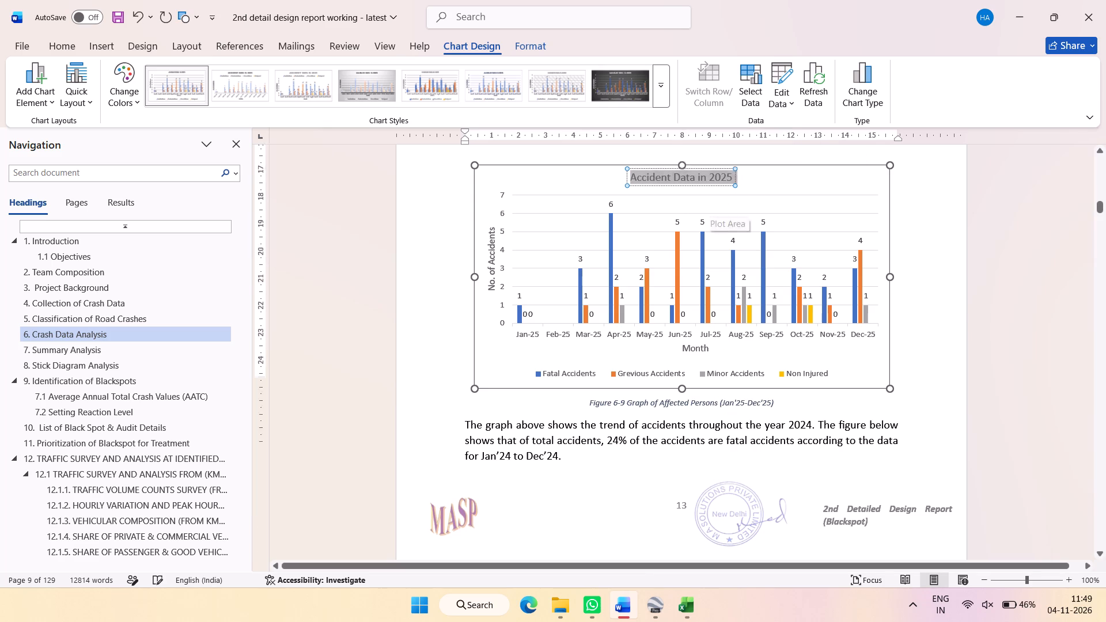
pyautogui.scroll(-5, 707, 206)
pyautogui.click(709, 200)
pyautogui.click(695, 200)
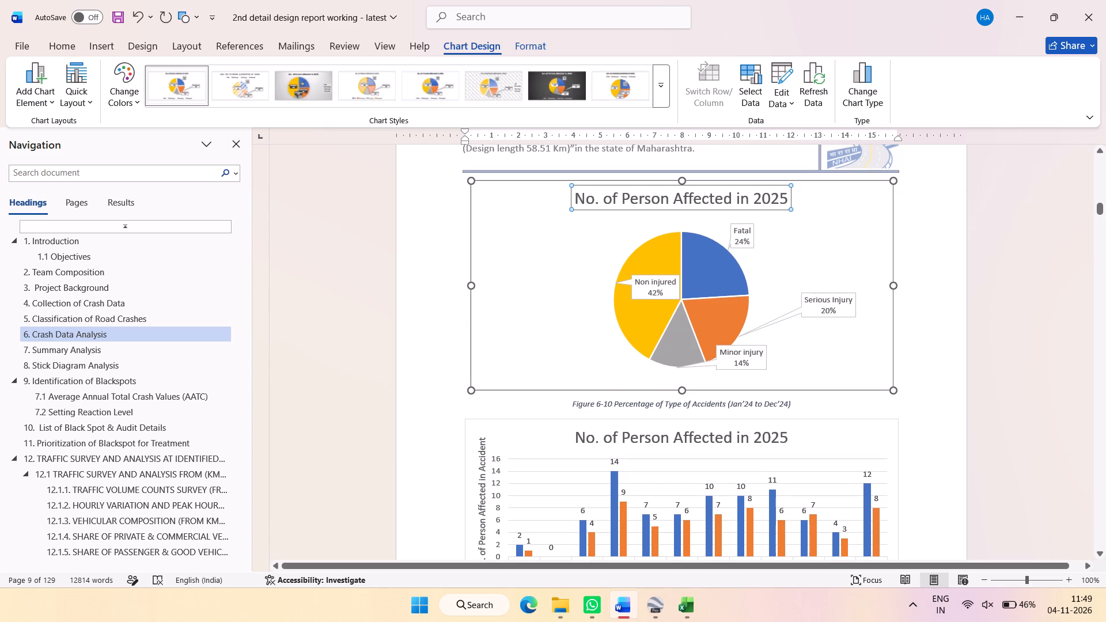
pyautogui.moveTo(579, 197); pyautogui.dragTo(770, 194)
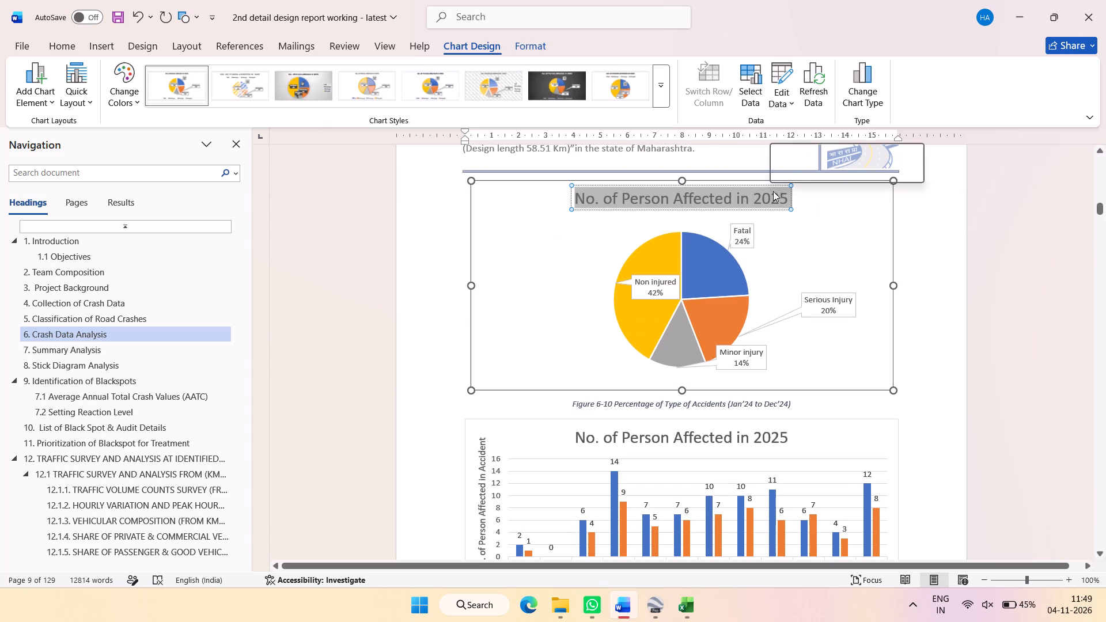
pyautogui.tripleClick(878, 153)
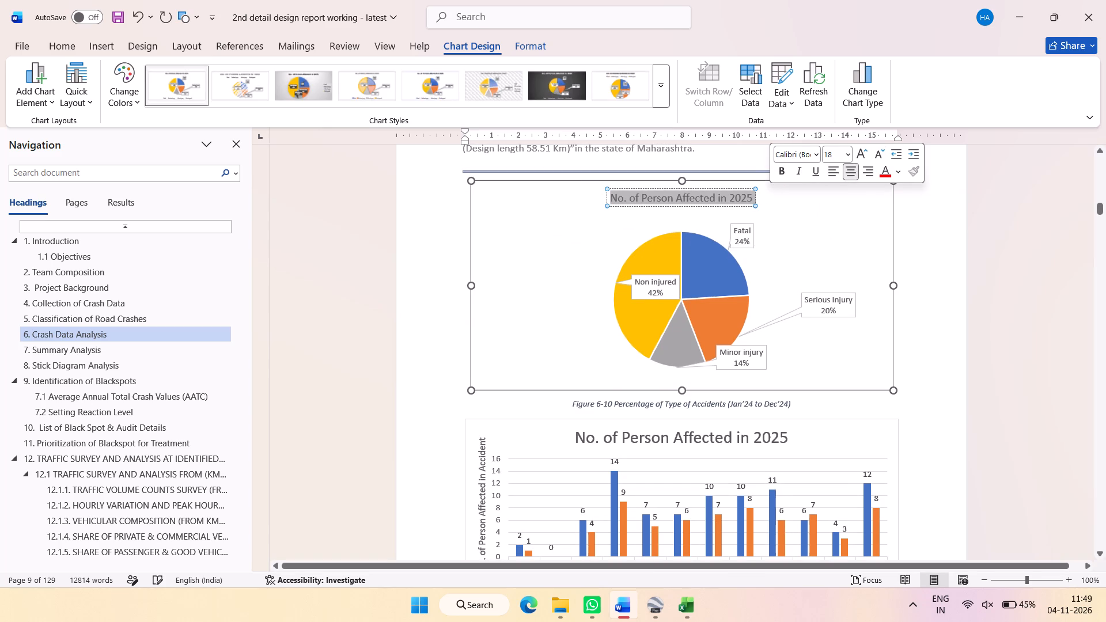
# Move the "Non injured" data label of the 2025 pie chart off its yellow slice to the blank area left of the pie.
pyautogui.click(665, 289)
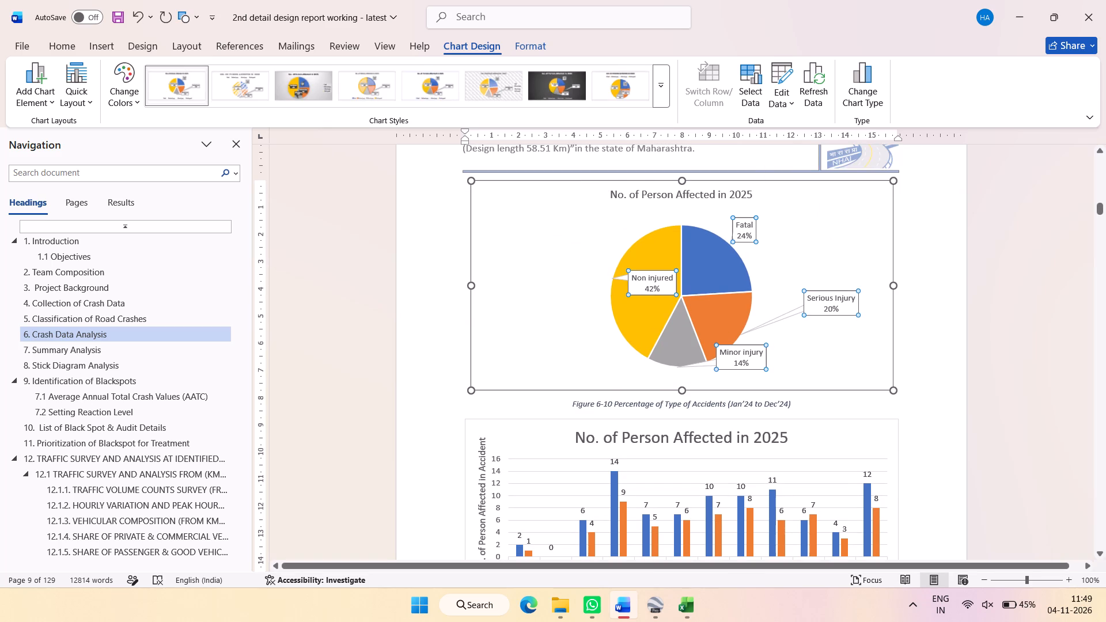
pyautogui.moveTo(664, 273); pyautogui.dragTo(574, 265)
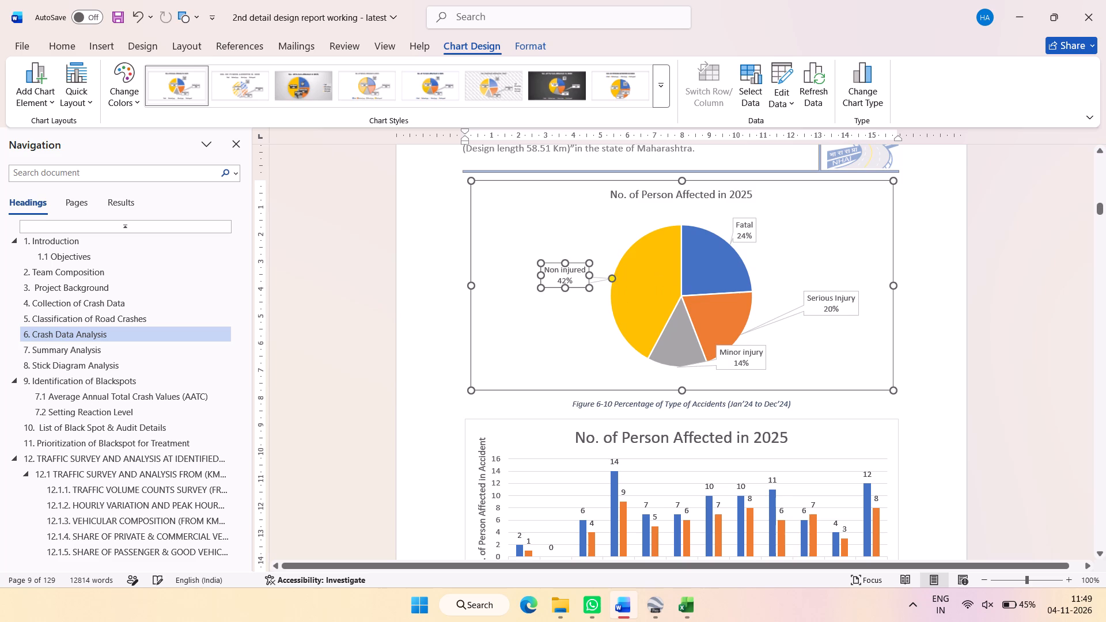
# Reduce the font size of the "No. of Person Affected in 2025" bar chart title to 11.
pyautogui.scroll(-2, 708, 307)
pyautogui.click(699, 299)
pyautogui.click(585, 297)
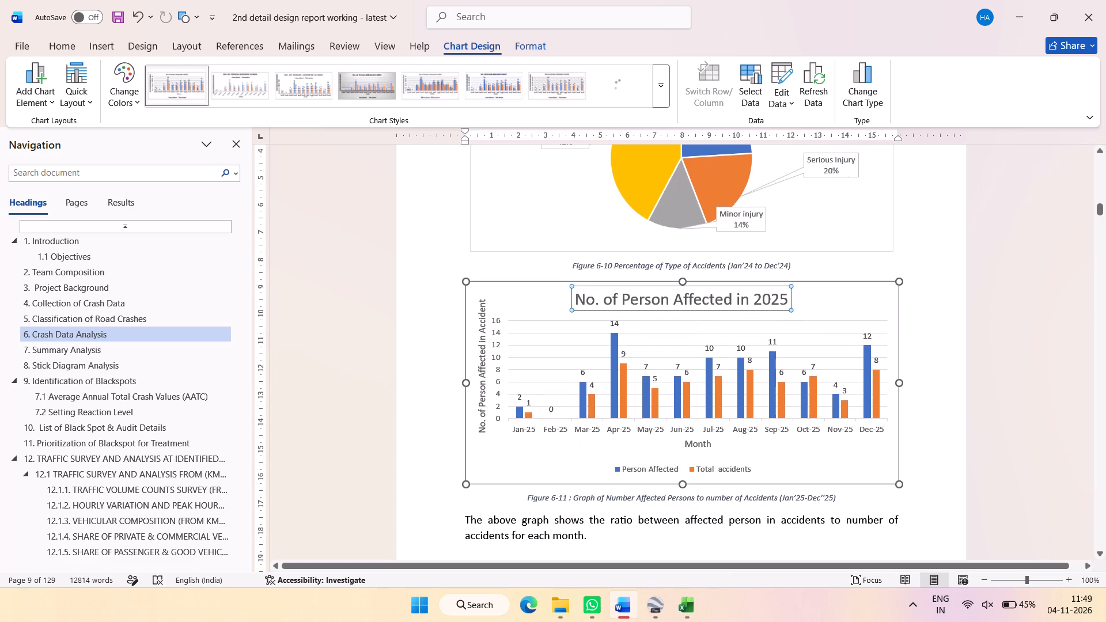
pyautogui.moveTo(579, 301); pyautogui.dragTo(772, 295)
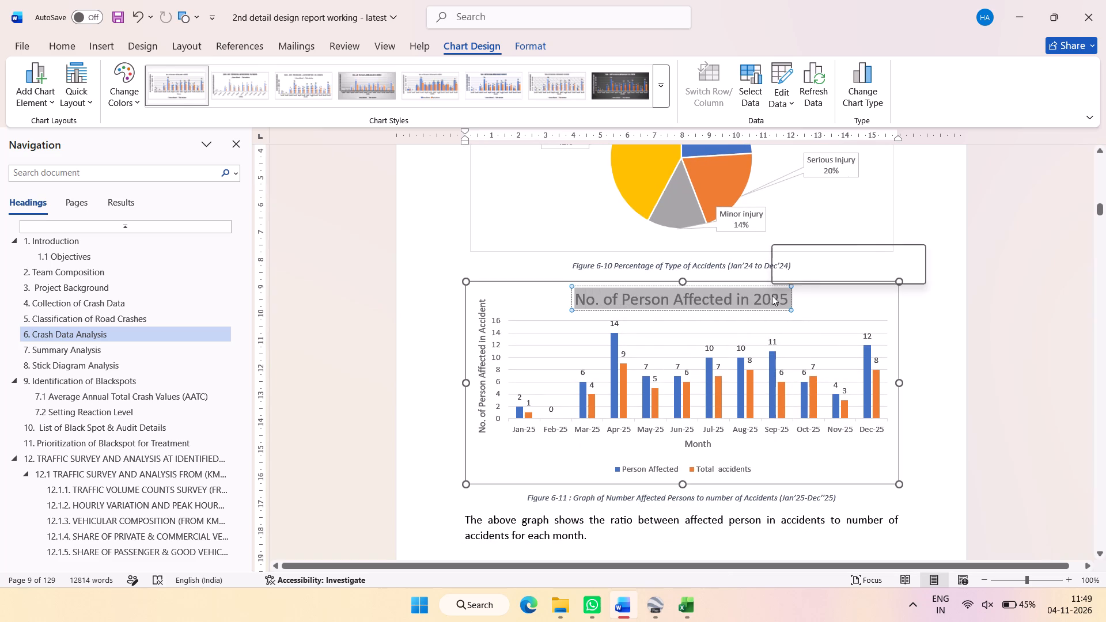
pyautogui.tripleClick(877, 252)
pyautogui.click(877, 252)
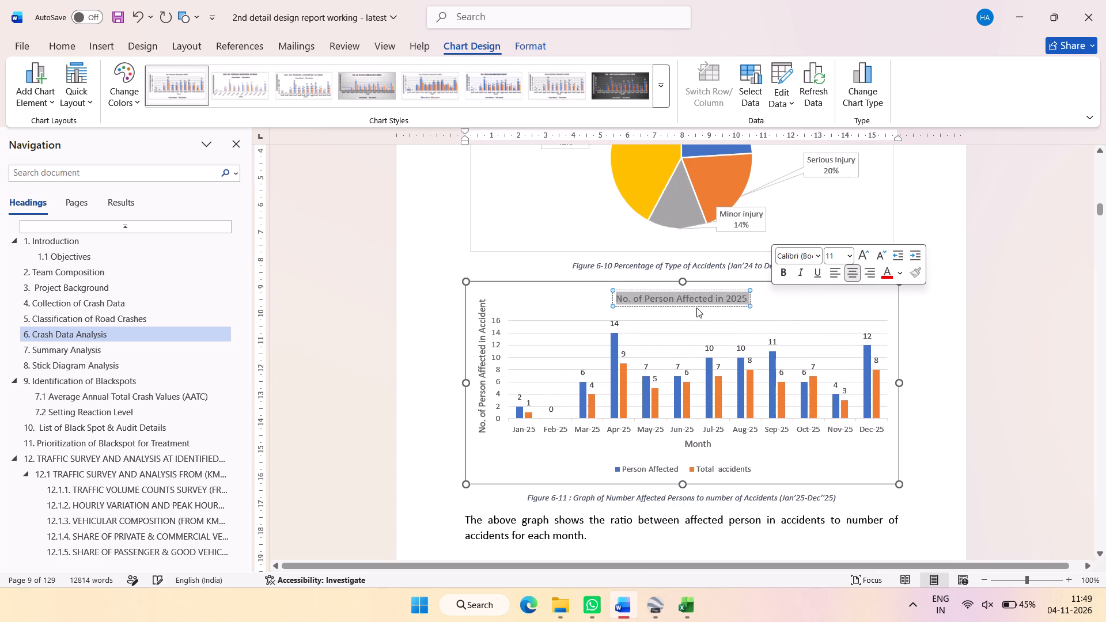
pyautogui.scroll(-2, 665, 320)
pyautogui.scroll(3, 657, 323)
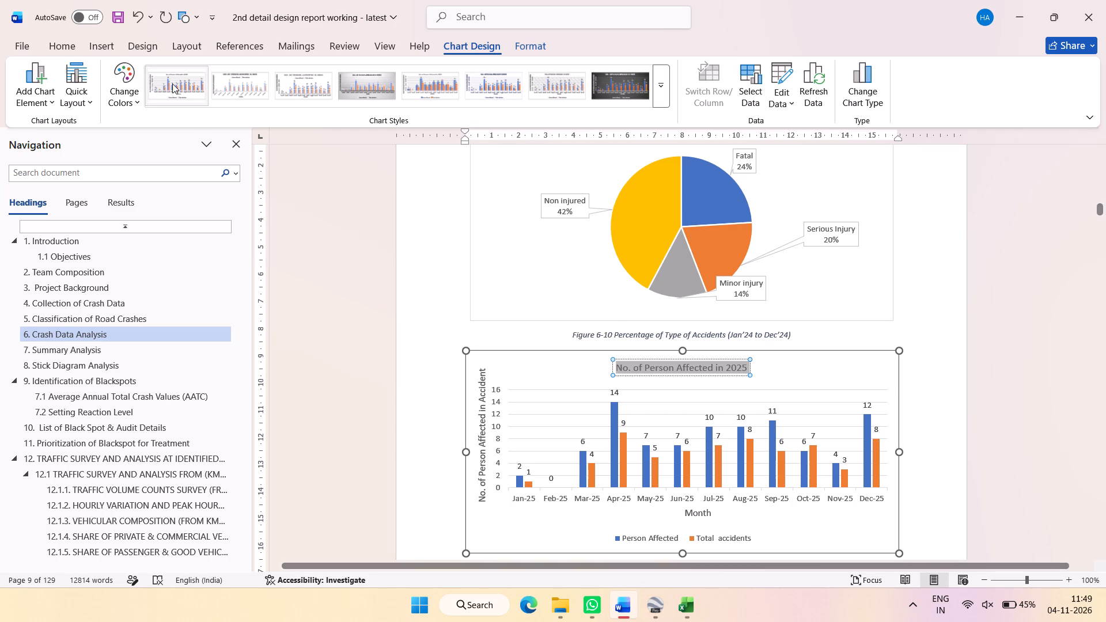
# Set the font size of the "No. of Person Affected in 2025" bar chart title to 12.
pyautogui.click(58, 39)
pyautogui.click(270, 77)
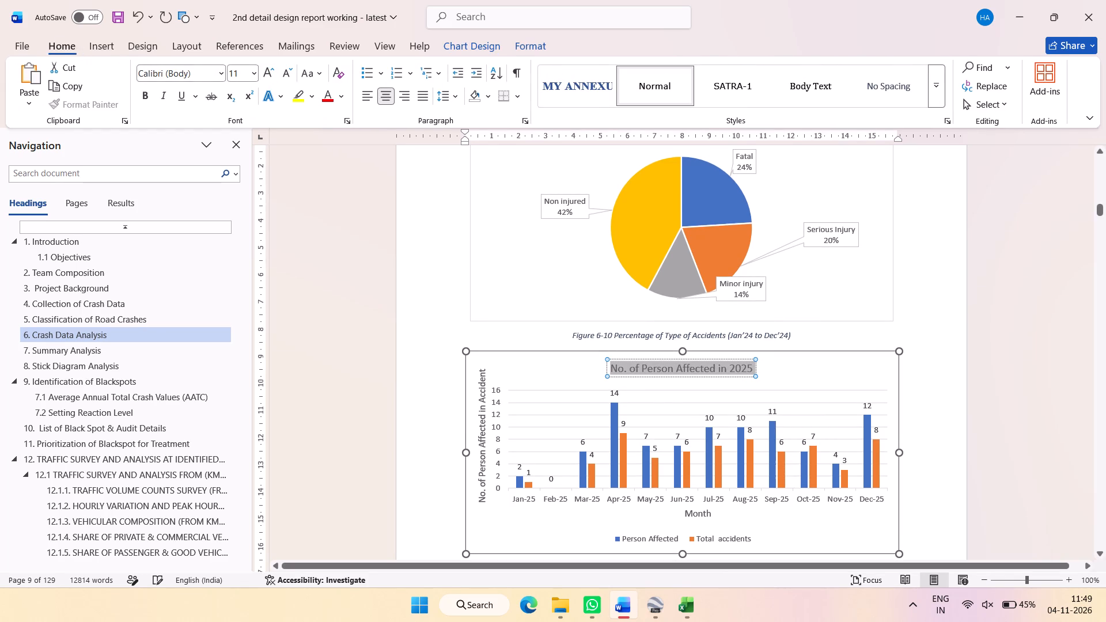
# Review the report from section 7 Summary Analysis through to section 12.1.1 Traffic Volume Counts Survey for charts that need tidying.
pyautogui.scroll(-15, 671, 283)
pyautogui.scroll(-1, 734, 268)
pyautogui.scroll(5, 693, 273)
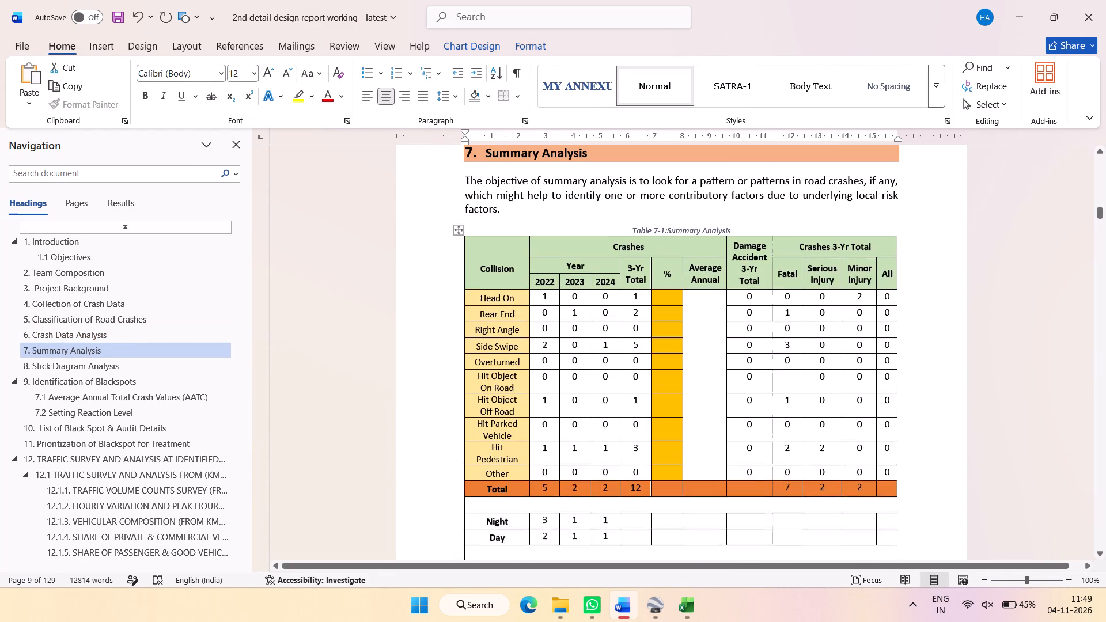
pyautogui.click(58, 372)
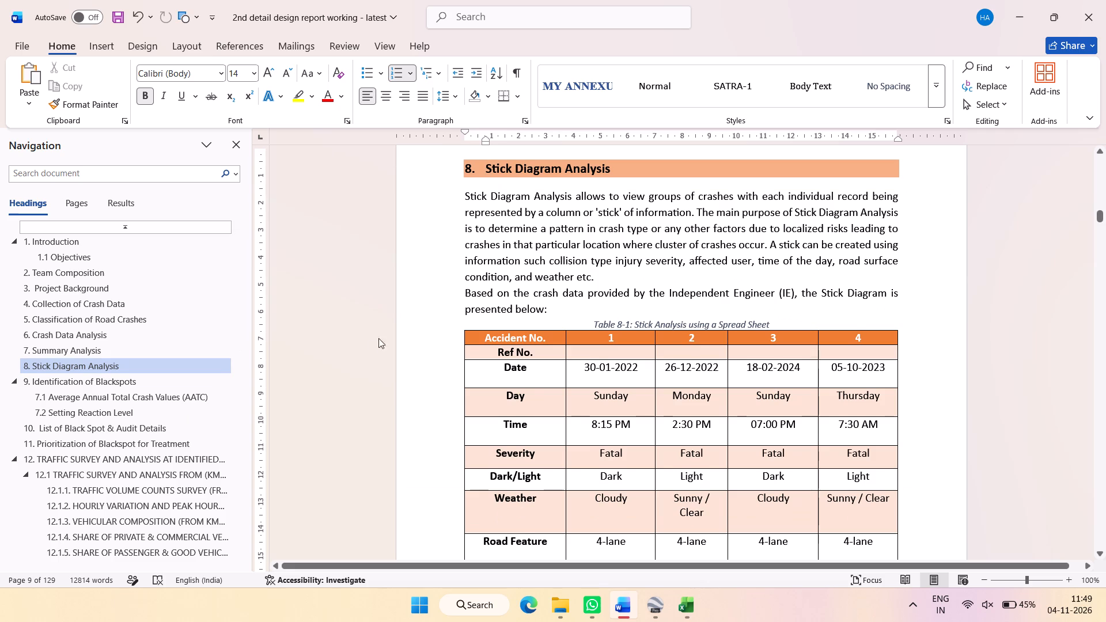
pyautogui.scroll(-10, 412, 343)
pyautogui.scroll(-13, 635, 298)
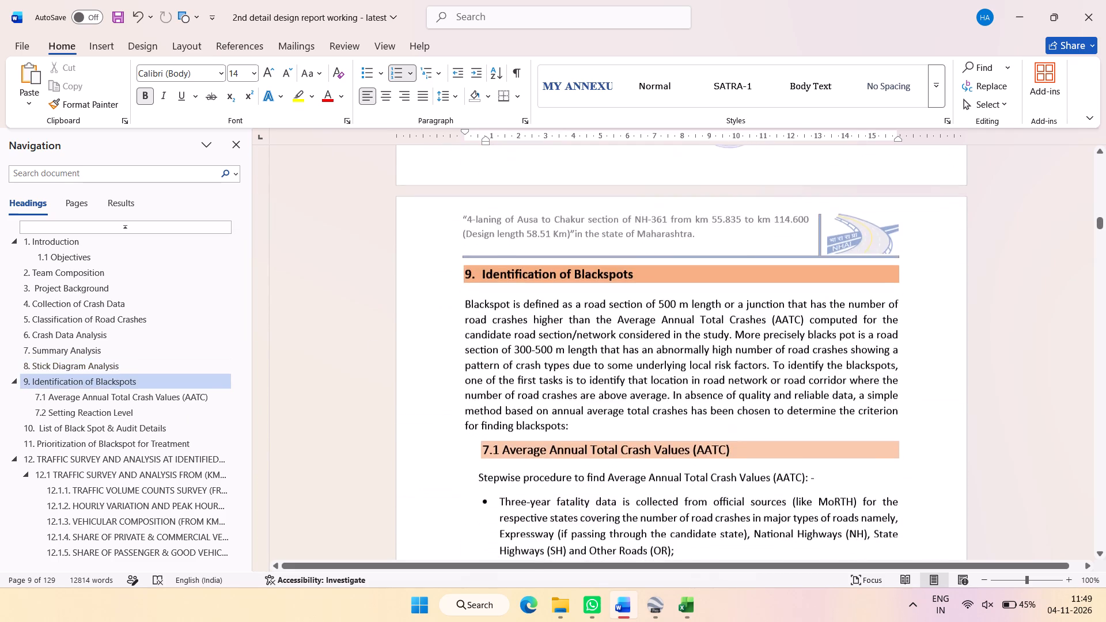
pyautogui.scroll(-2, 631, 299)
pyautogui.scroll(1, 627, 306)
pyautogui.scroll(-18, 616, 300)
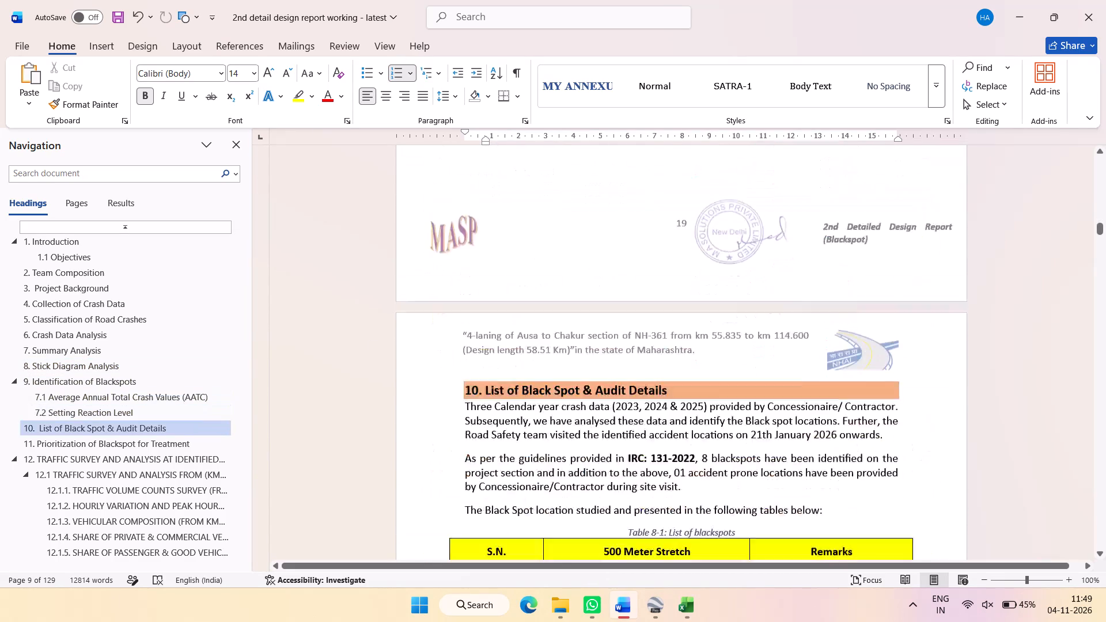
pyautogui.scroll(-17, 608, 301)
pyautogui.scroll(-10, 611, 293)
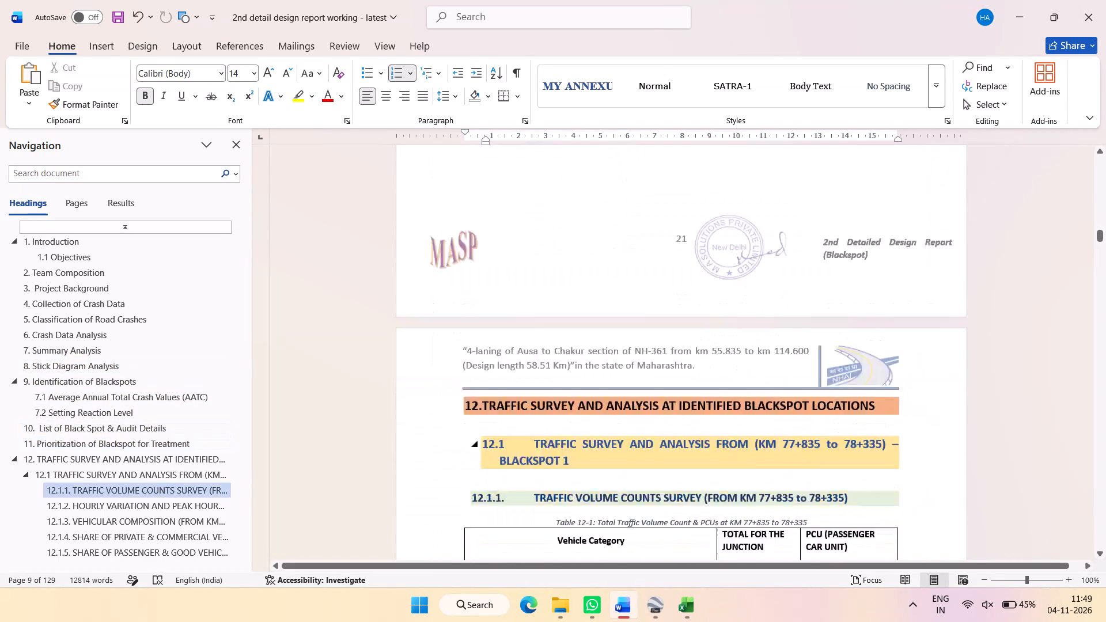
# Stretch the Figure 12-1 traffic volume graph downward, making it about a quarter taller at the same width.
pyautogui.scroll(-18, 611, 293)
pyautogui.scroll(6, 611, 293)
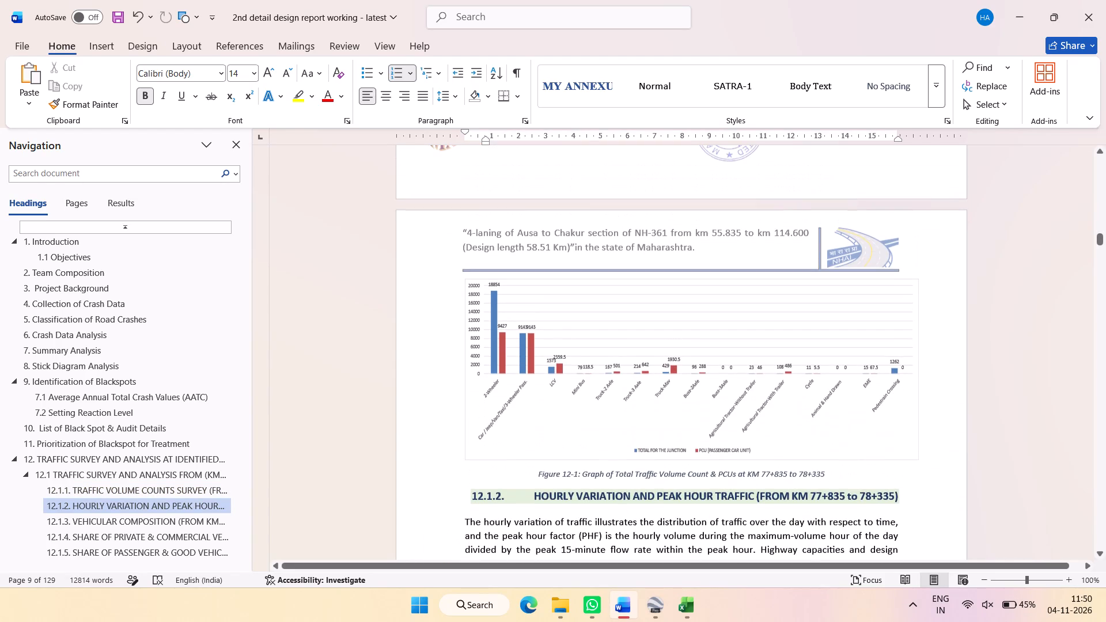
pyautogui.click(659, 303)
pyautogui.click(614, 412)
pyautogui.scroll(-1, 772, 380)
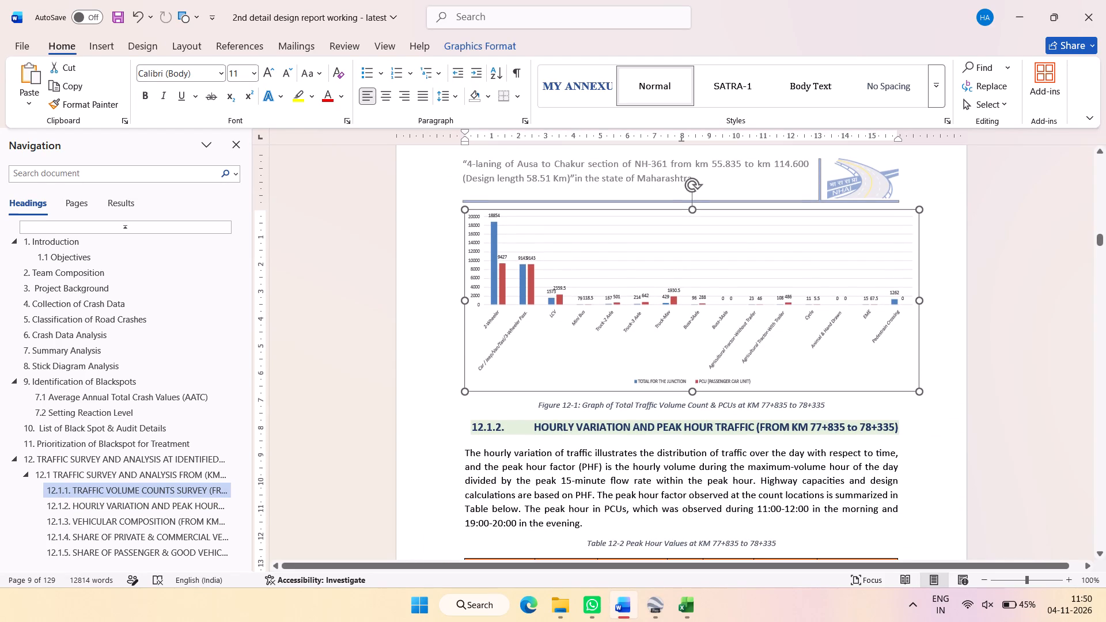
pyautogui.moveTo(691, 393); pyautogui.dragTo(687, 409)
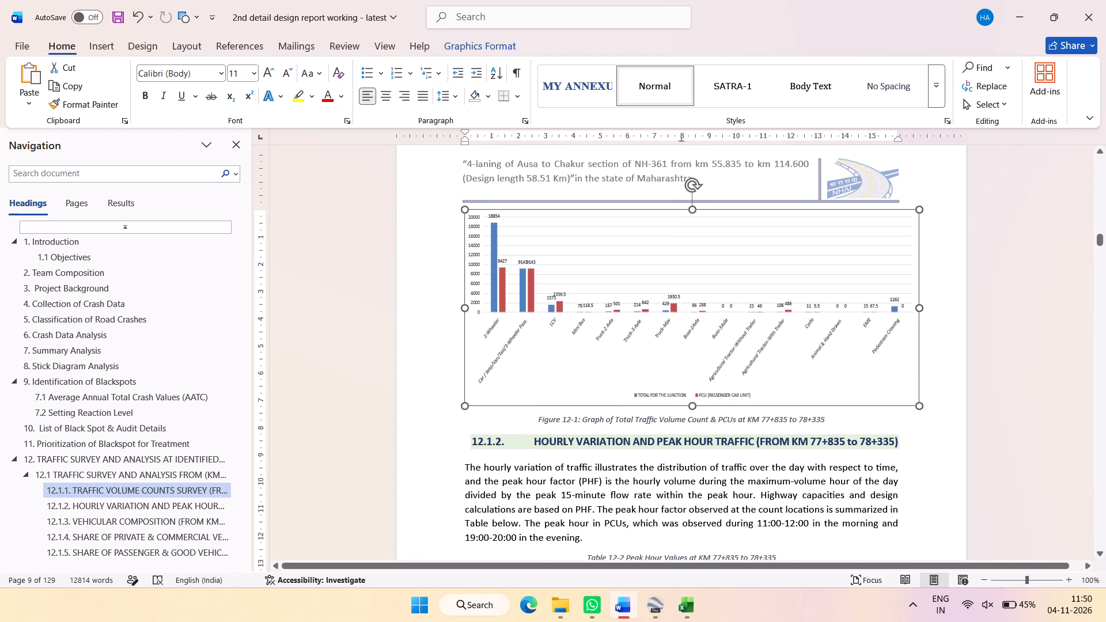
pyautogui.moveTo(687, 409); pyautogui.dragTo(685, 439)
# Reduce the font size of the "Hourly Variation" title on the Figure 12-2 morning chart by one increment.
pyautogui.scroll(-4, 704, 363)
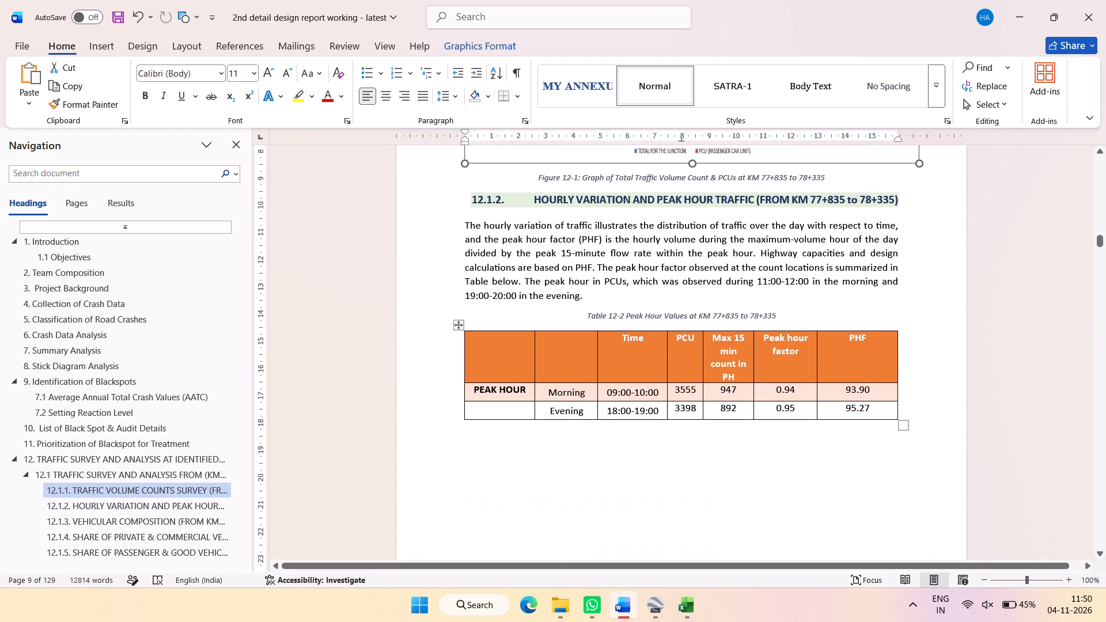
pyautogui.scroll(-11, 704, 363)
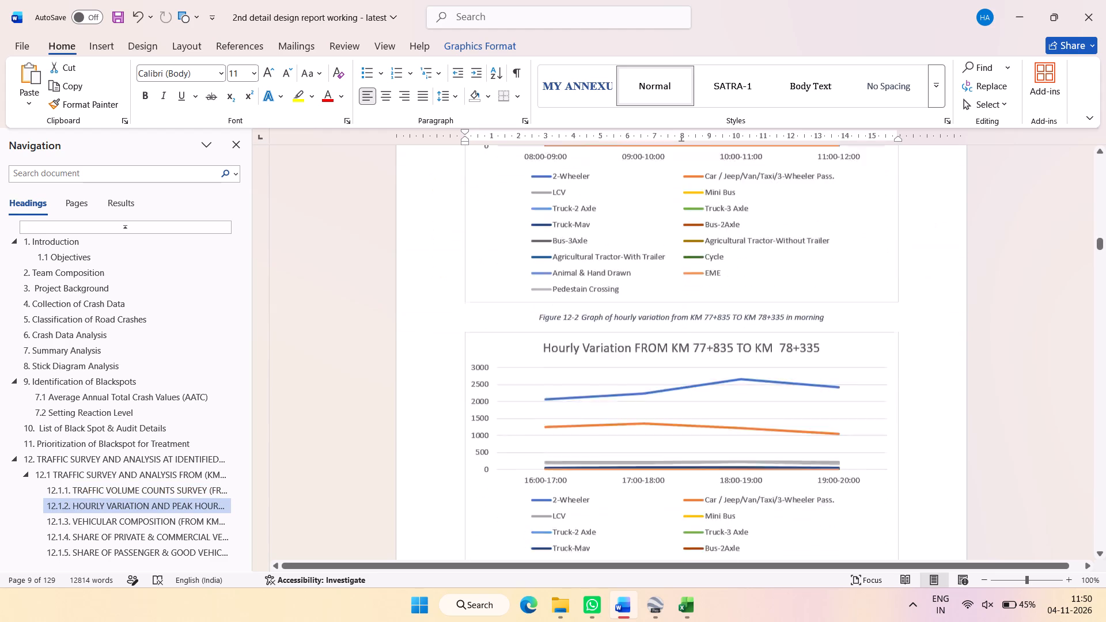
pyautogui.scroll(-1, 704, 361)
pyautogui.scroll(5, 702, 348)
pyautogui.click(702, 285)
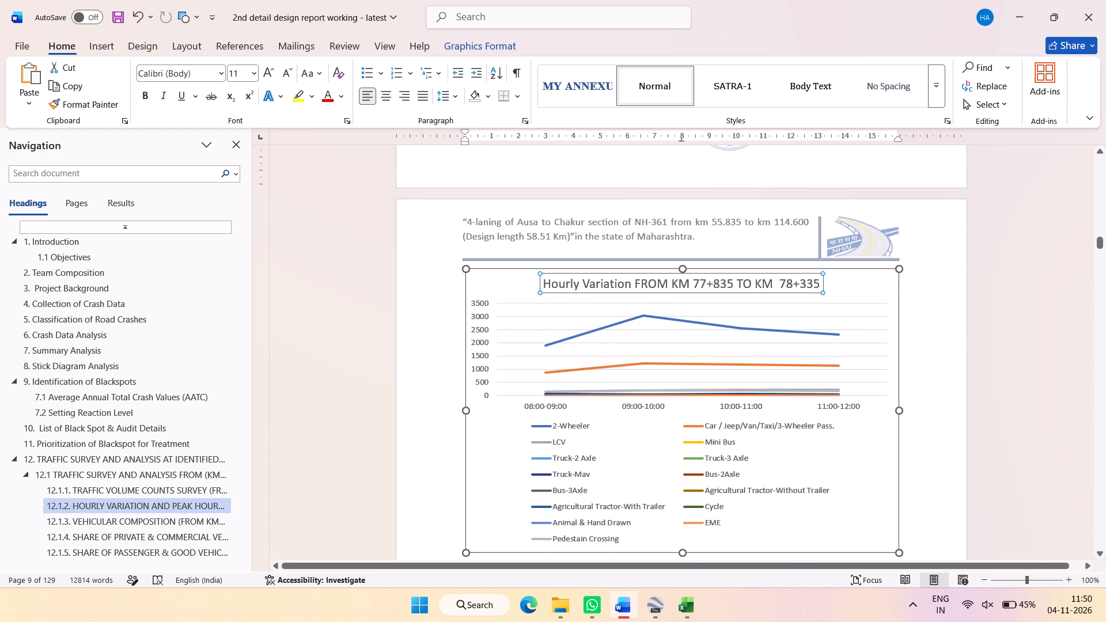
pyautogui.tripleClick(702, 285)
pyautogui.click(702, 285)
pyautogui.moveTo(716, 289); pyautogui.dragTo(551, 291)
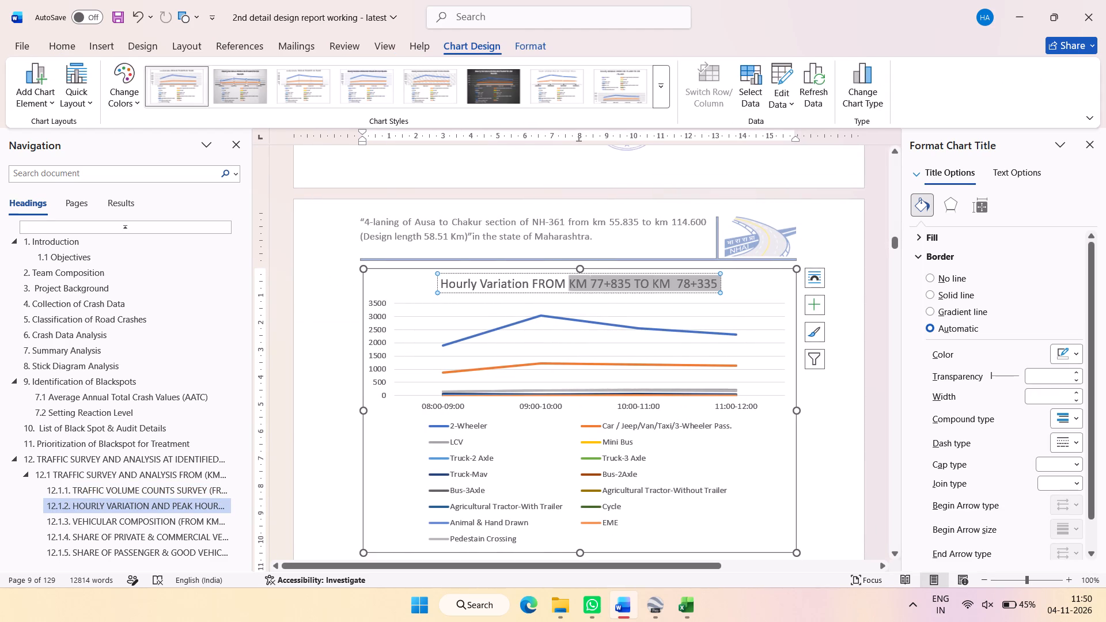
pyautogui.moveTo(551, 291); pyautogui.dragTo(461, 291)
pyautogui.click(571, 256)
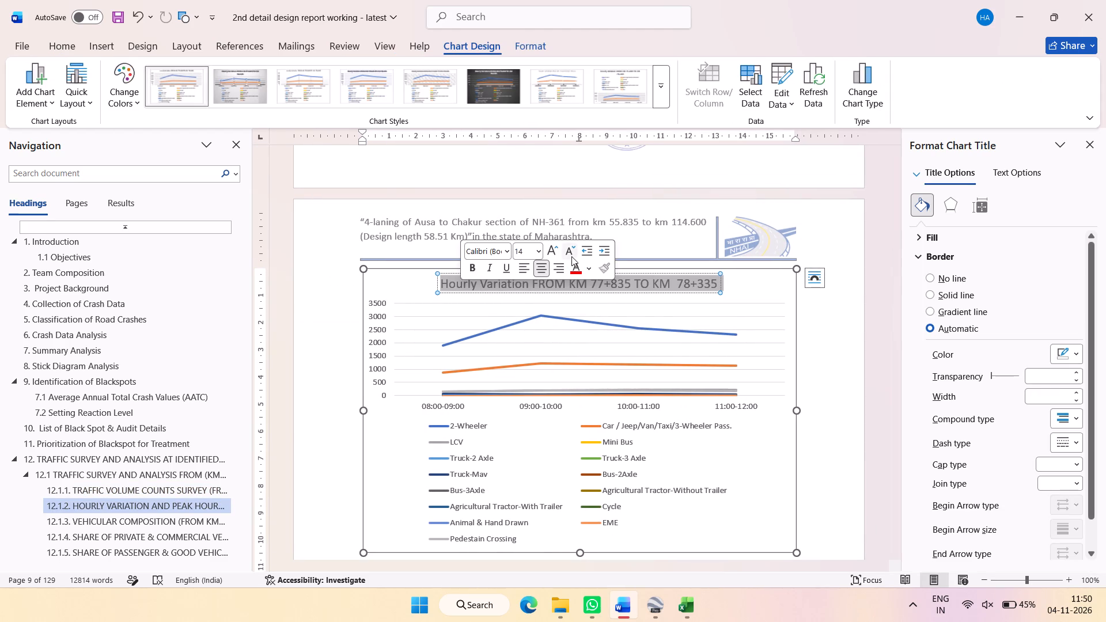
pyautogui.click(1098, 141)
# Reduce the font size of the "Hourly Variation" title on the Figure 12-3 evening chart by one increment, keeping the title centred.
pyautogui.scroll(-5, 881, 329)
pyautogui.click(772, 256)
pyautogui.click(781, 251)
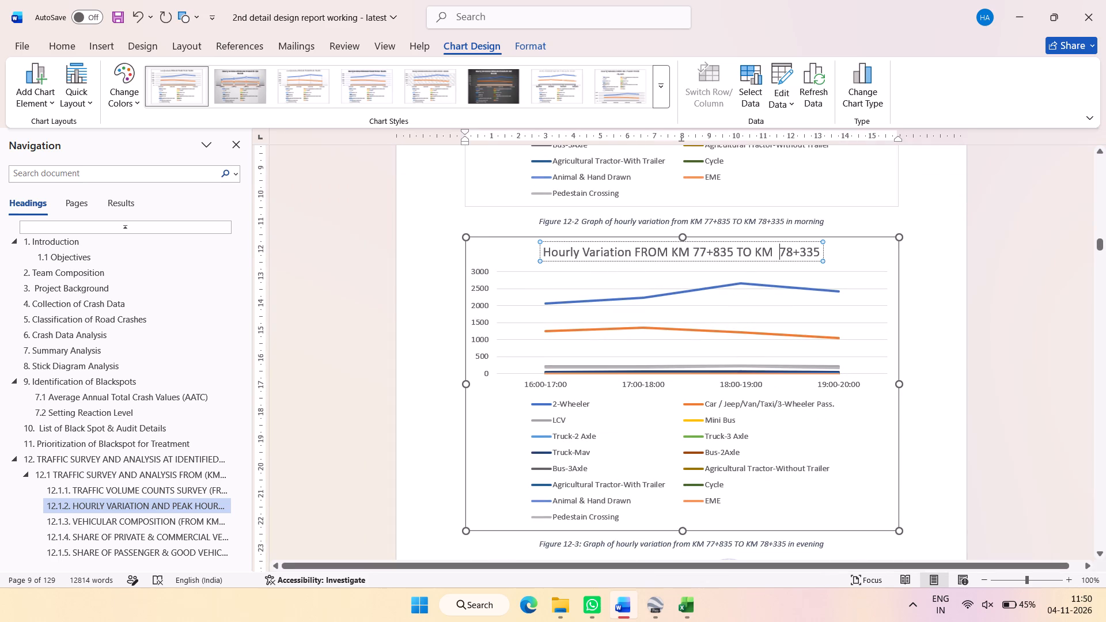
pyautogui.moveTo(820, 249); pyautogui.dragTo(646, 254)
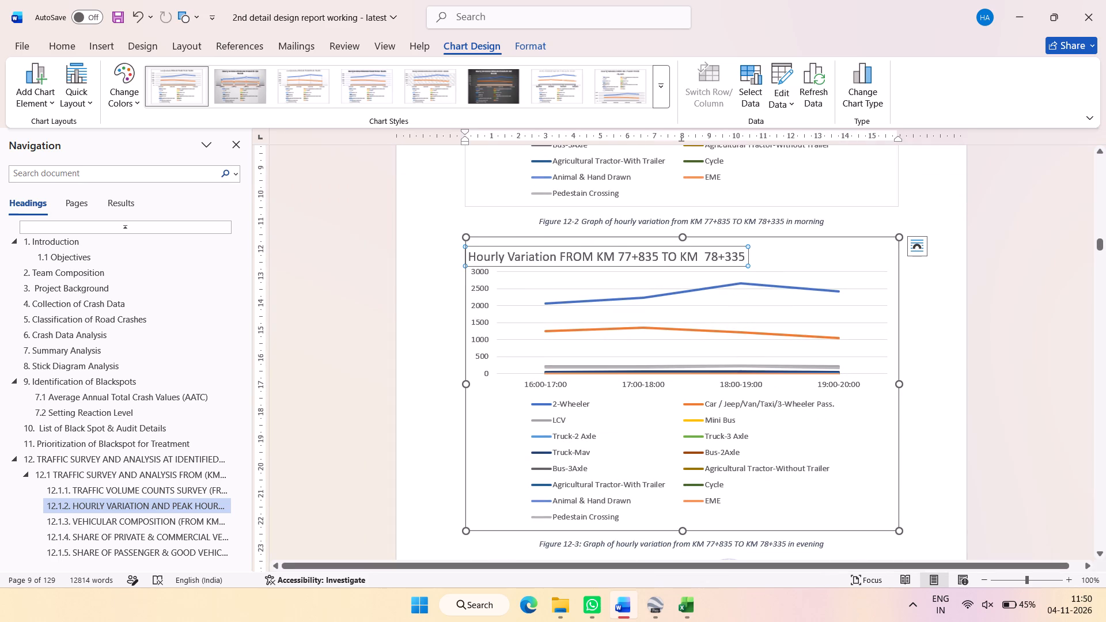
pyautogui.hotkey('ctrl', 'z')
pyautogui.click(696, 251)
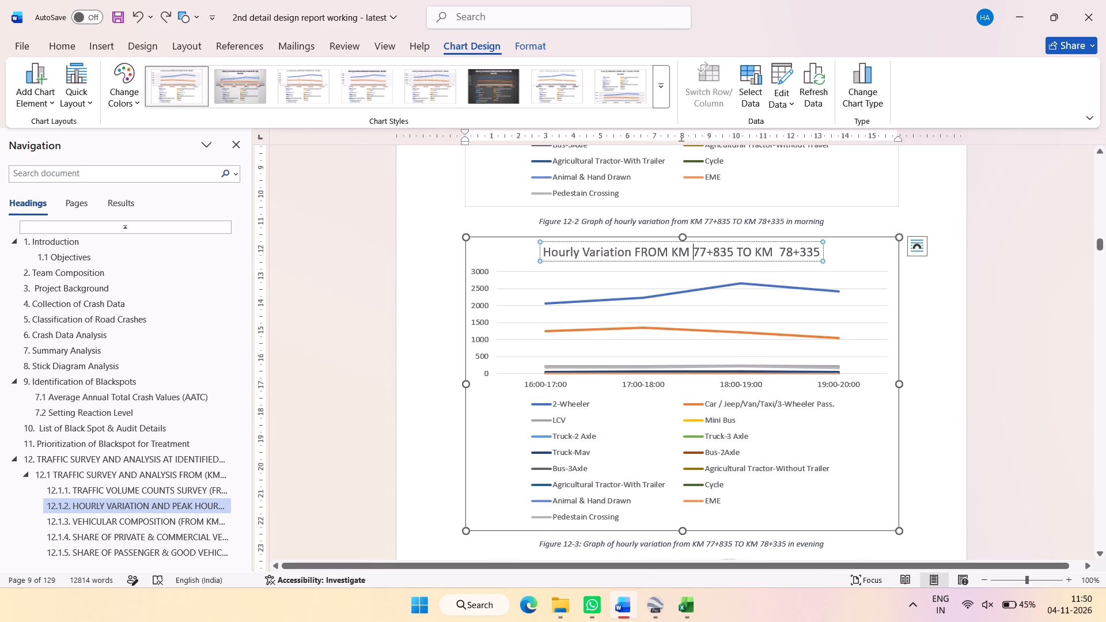
pyautogui.moveTo(806, 251); pyautogui.dragTo(562, 248)
pyautogui.click(673, 209)
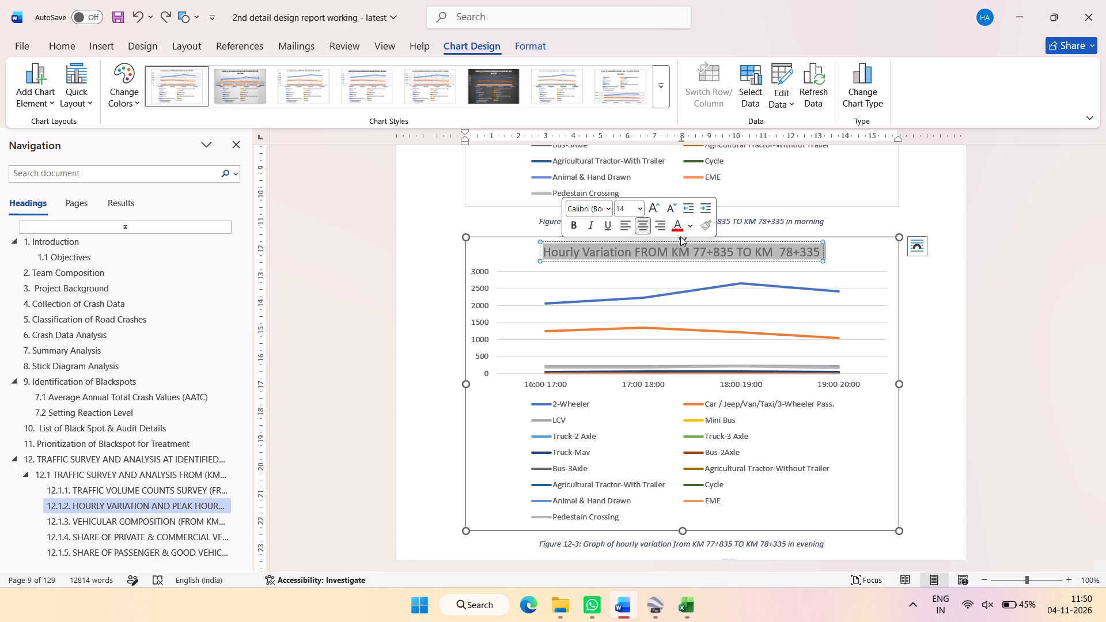
# Reduce the font size of the "Vehicular Percentage" pie chart title in section 12.1.3 by one increment.
pyautogui.scroll(-8, 728, 353)
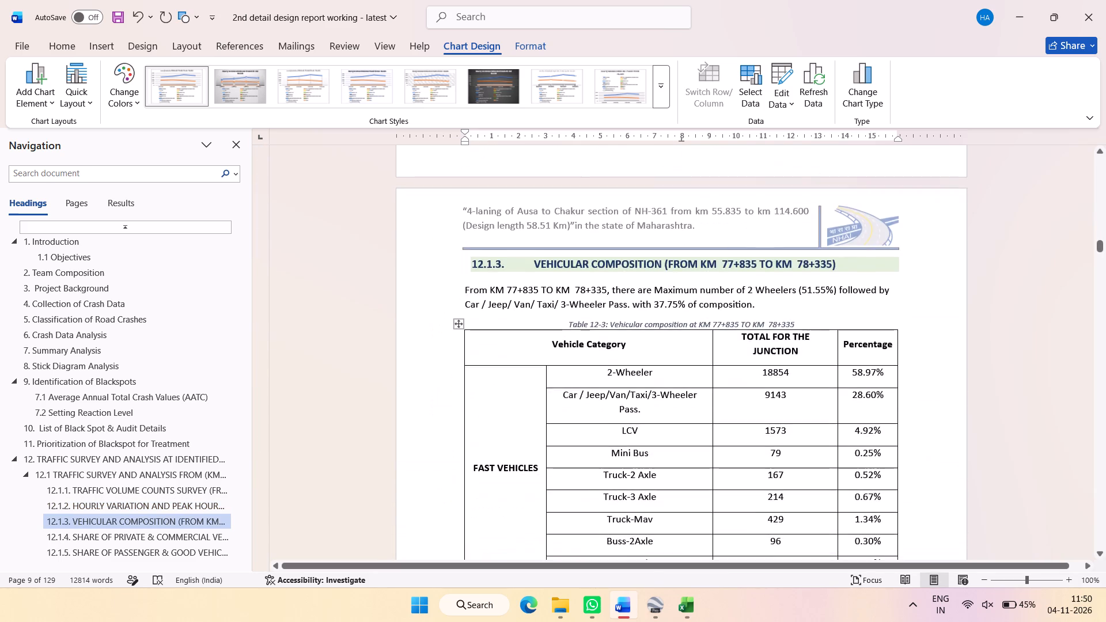
pyautogui.scroll(-12, 728, 353)
pyautogui.click(716, 191)
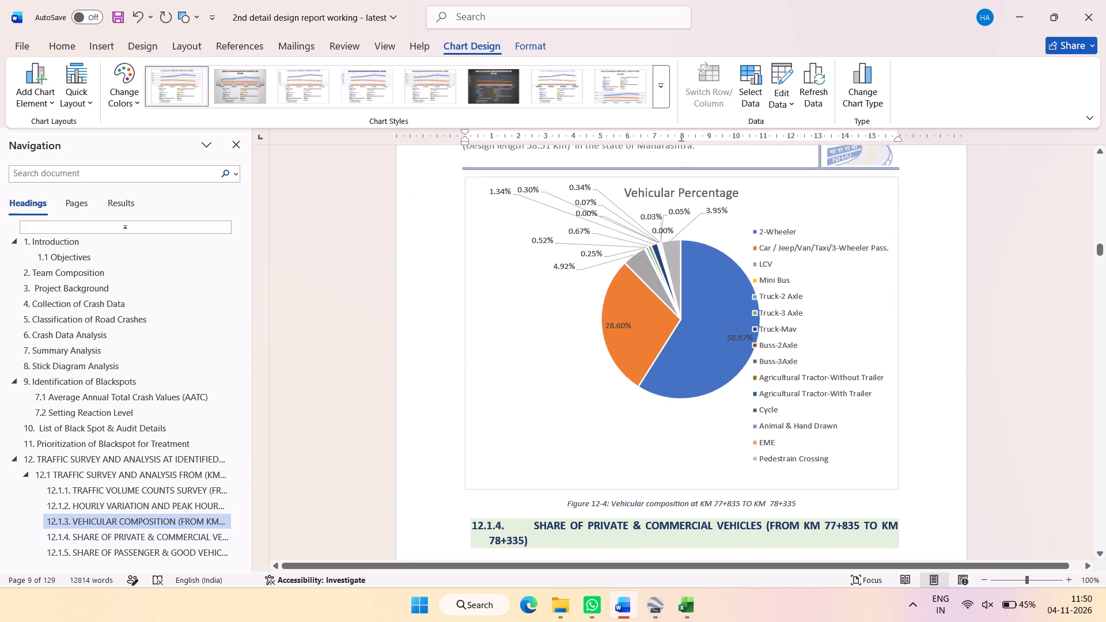
pyautogui.click(718, 194)
pyautogui.moveTo(729, 194); pyautogui.dragTo(652, 199)
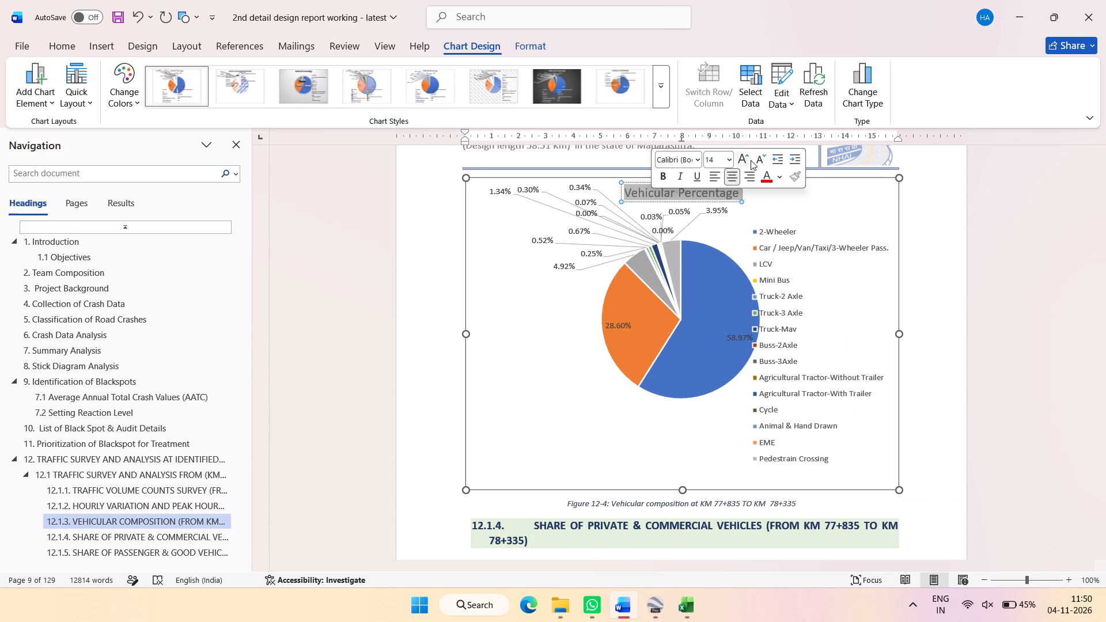
pyautogui.click(756, 160)
# Reduce the font size of the "Share of Private & Commercial Vehicles (%age)" pie chart title by one increment.
pyautogui.scroll(-5, 716, 336)
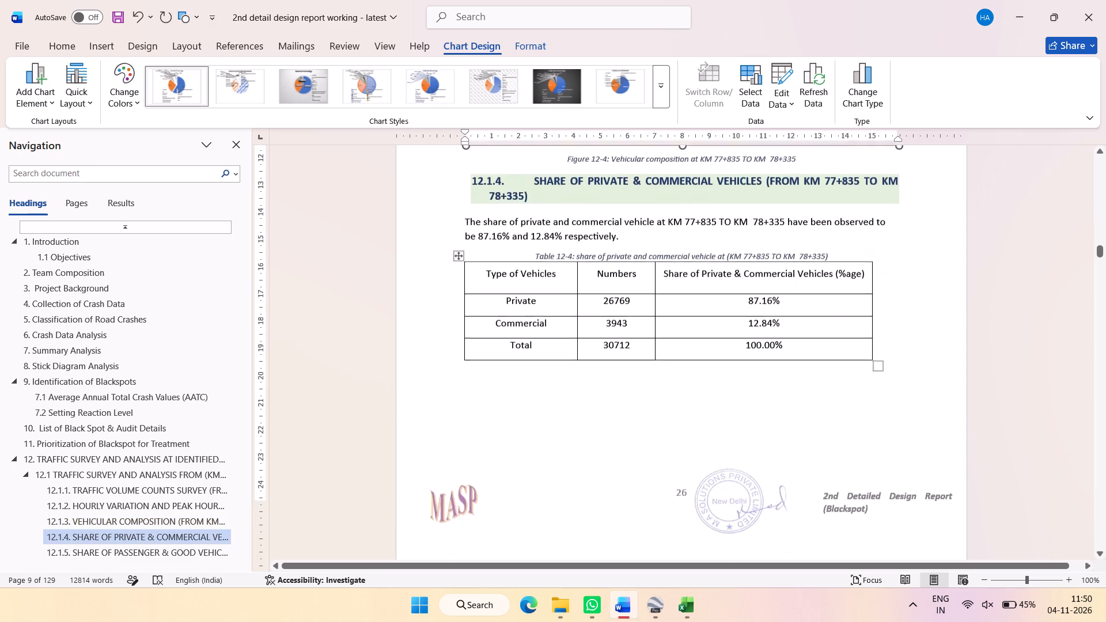
pyautogui.scroll(-6, 715, 332)
pyautogui.click(718, 252)
pyautogui.click(725, 249)
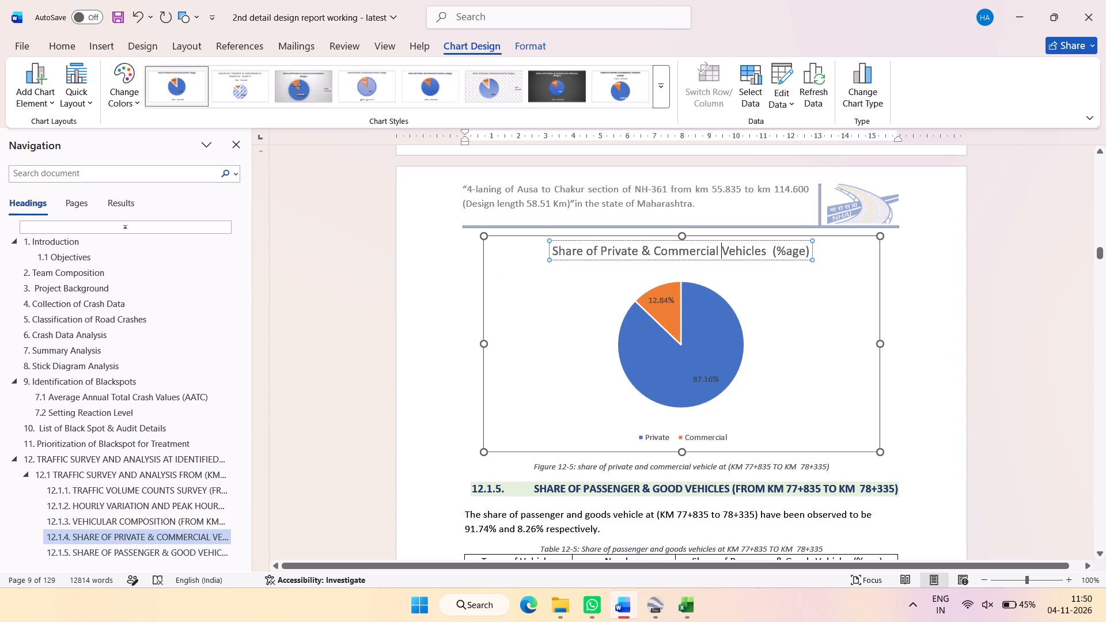
pyautogui.moveTo(808, 253); pyautogui.dragTo(572, 256)
pyautogui.click(687, 215)
# Reduce the font size of the "Share of Passenger & Goods Vehicles Toll (%age)" pie chart title to 12.
pyautogui.scroll(-2, 744, 367)
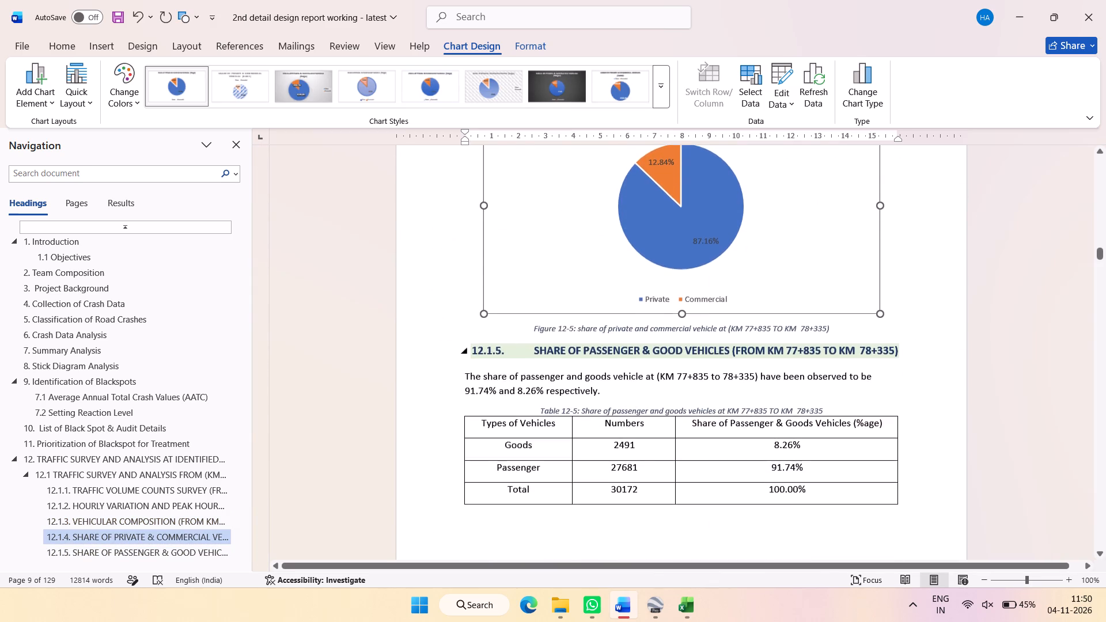
pyautogui.scroll(-11, 745, 367)
pyautogui.scroll(2, 736, 353)
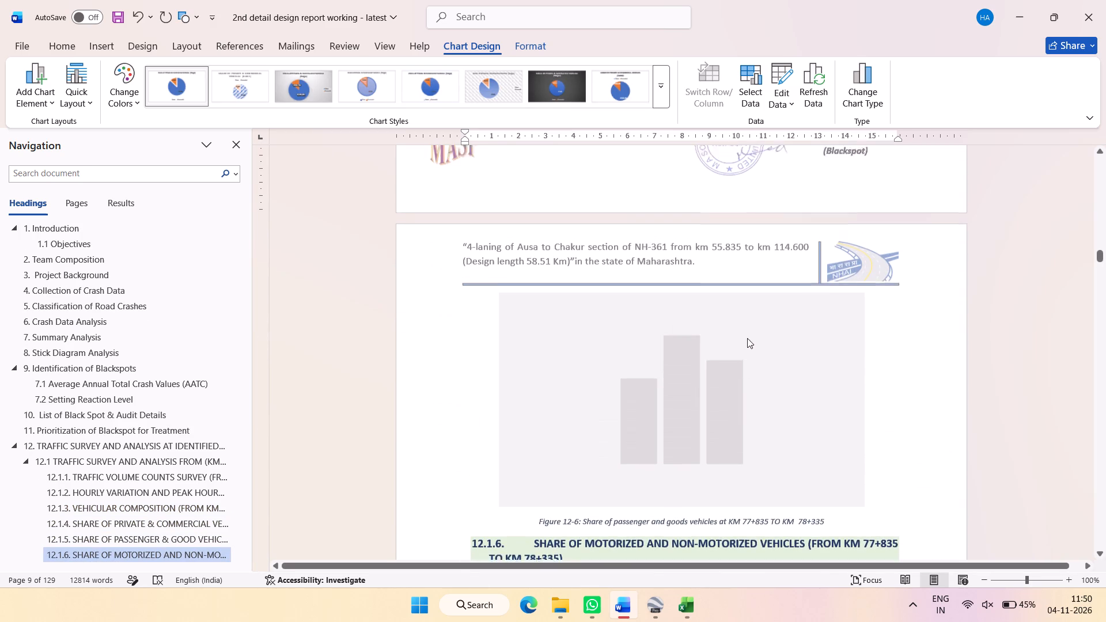
pyautogui.click(747, 308)
pyautogui.click(759, 310)
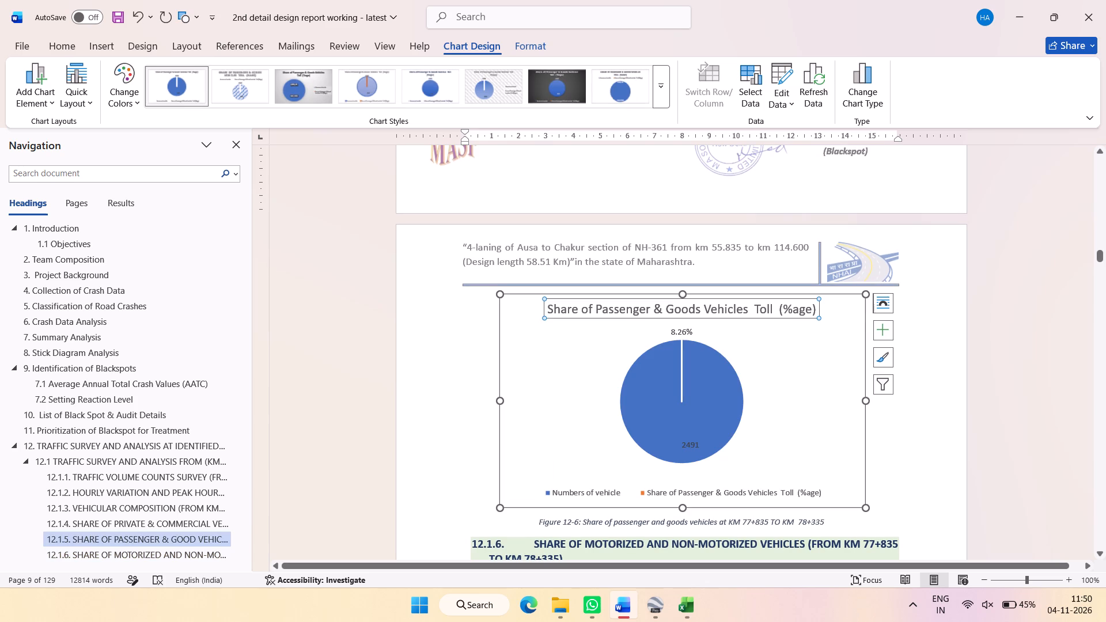
pyautogui.moveTo(805, 308); pyautogui.dragTo(575, 309)
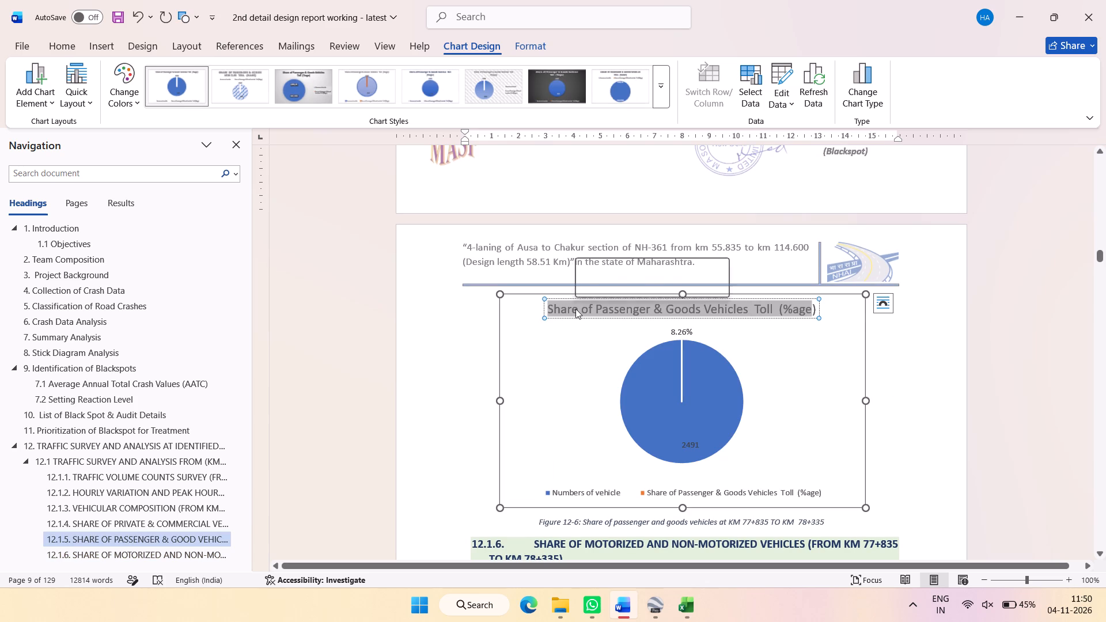
pyautogui.rightClick(575, 309)
pyautogui.click(714, 306)
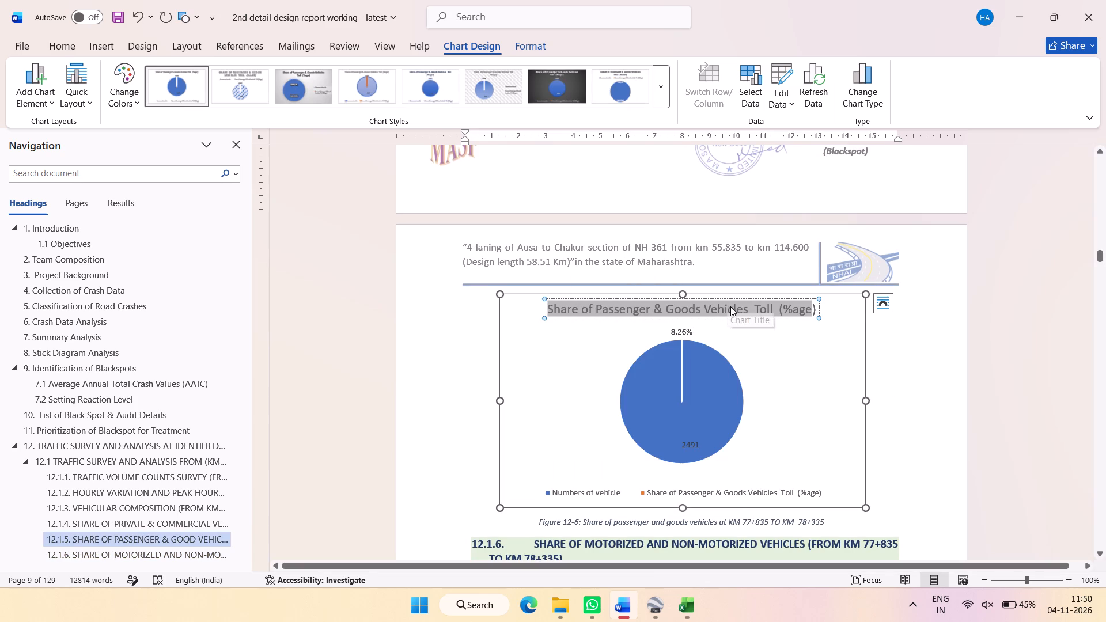
pyautogui.click(71, 50)
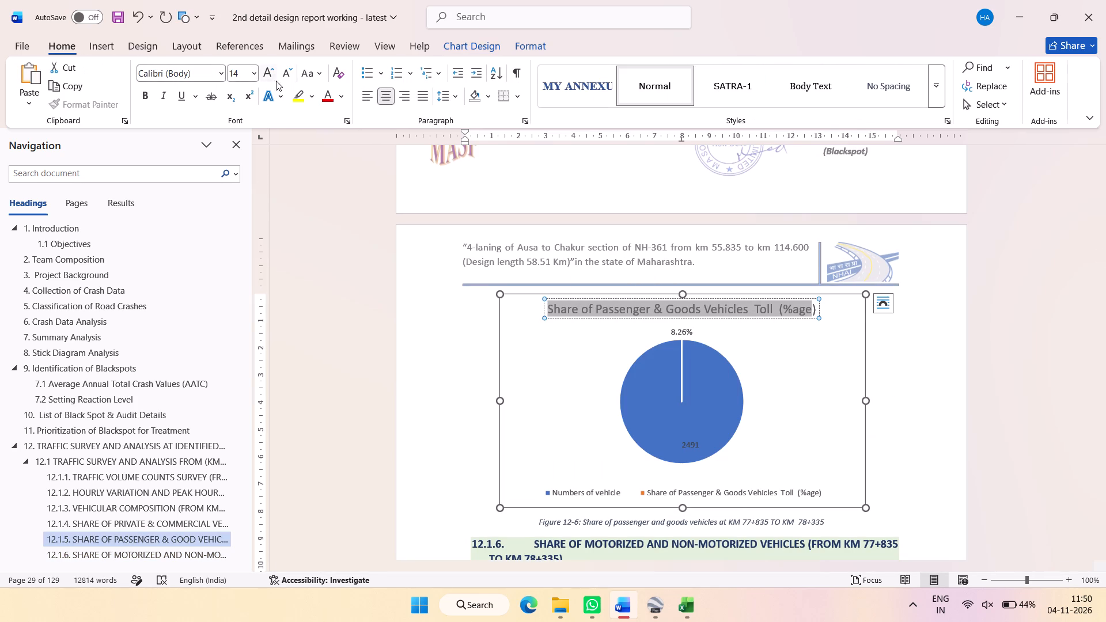
pyautogui.click(289, 74)
# Reduce the font size of the "Share of Motorised and Non-motorised Vehicles (%age)" pie chart title to 12.
pyautogui.scroll(-5, 763, 298)
pyautogui.scroll(-8, 866, 313)
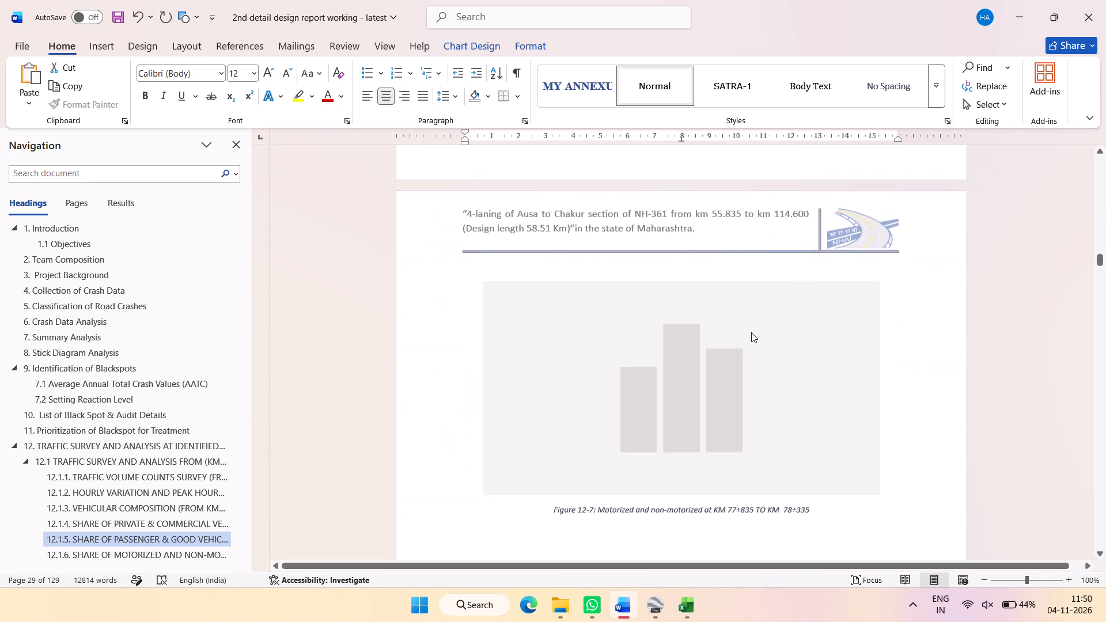
pyautogui.click(702, 249)
pyautogui.moveTo(544, 249); pyautogui.dragTo(653, 249)
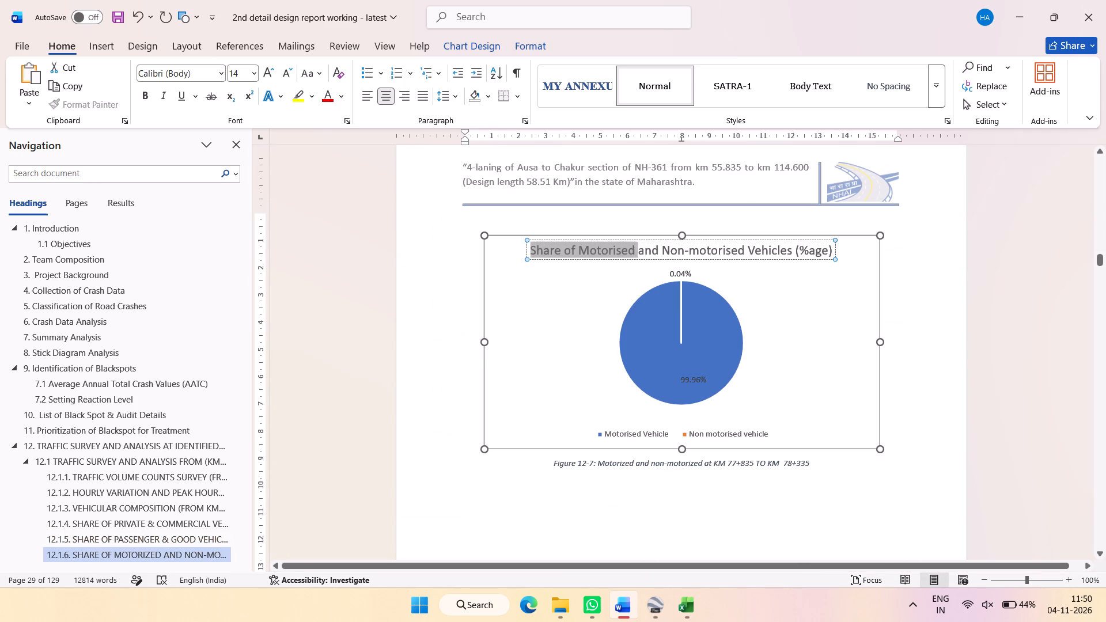
pyautogui.moveTo(653, 249); pyautogui.dragTo(832, 248)
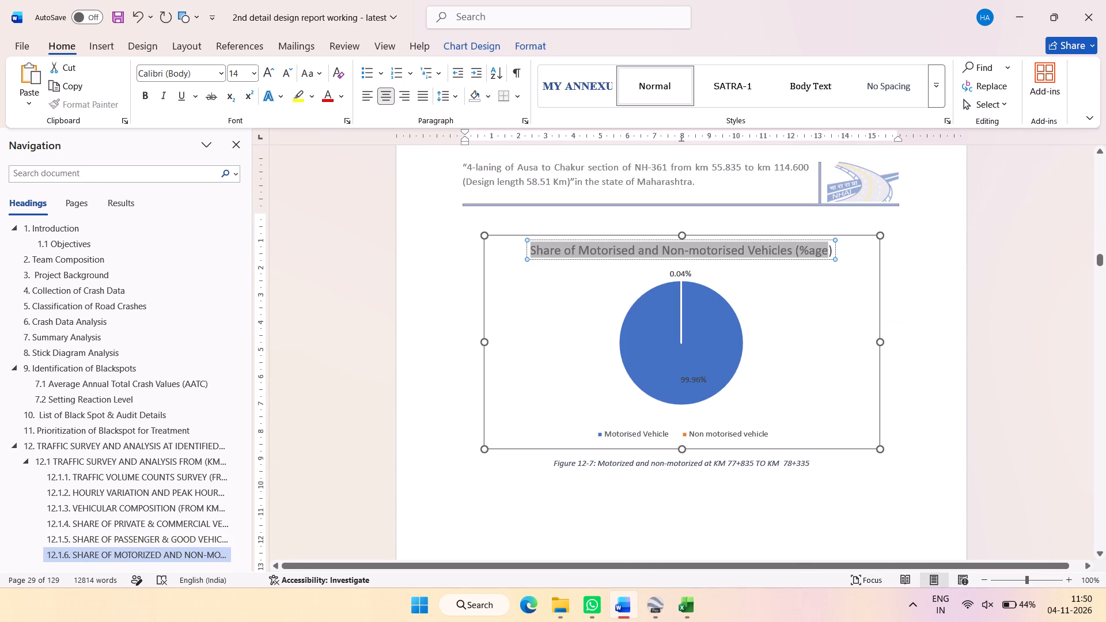
pyautogui.moveTo(832, 248); pyautogui.dragTo(833, 248)
pyautogui.click(942, 208)
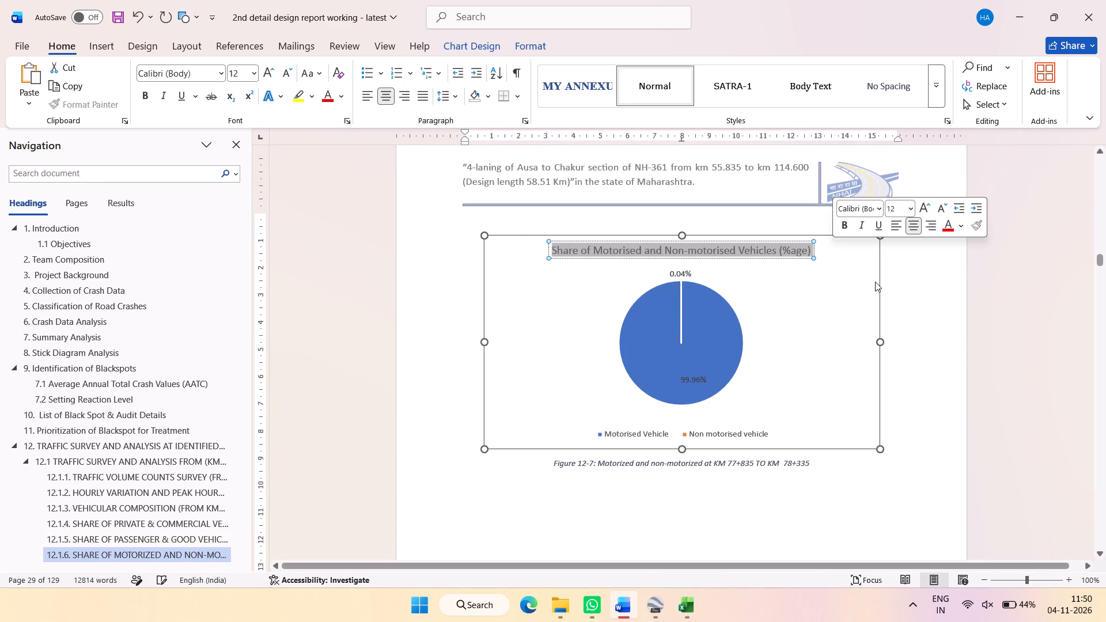
# Reduce the font size of the "No. Of Vehicles Observed ( Frequency)" chart title in Figure 12-9 to 12.
pyautogui.scroll(-12, 722, 336)
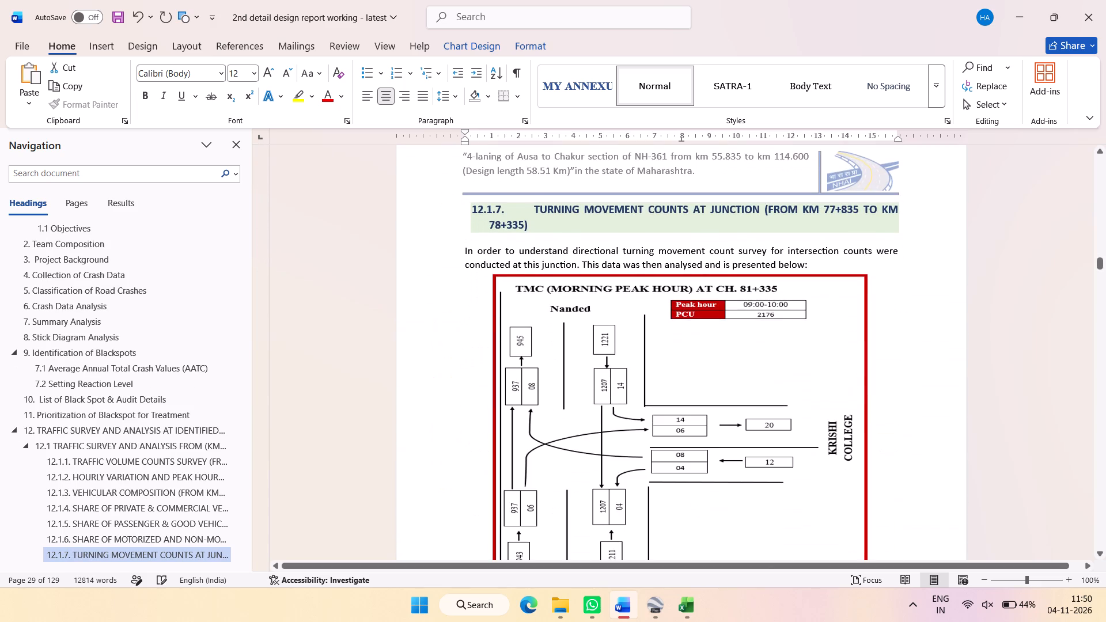
pyautogui.scroll(-19, 664, 280)
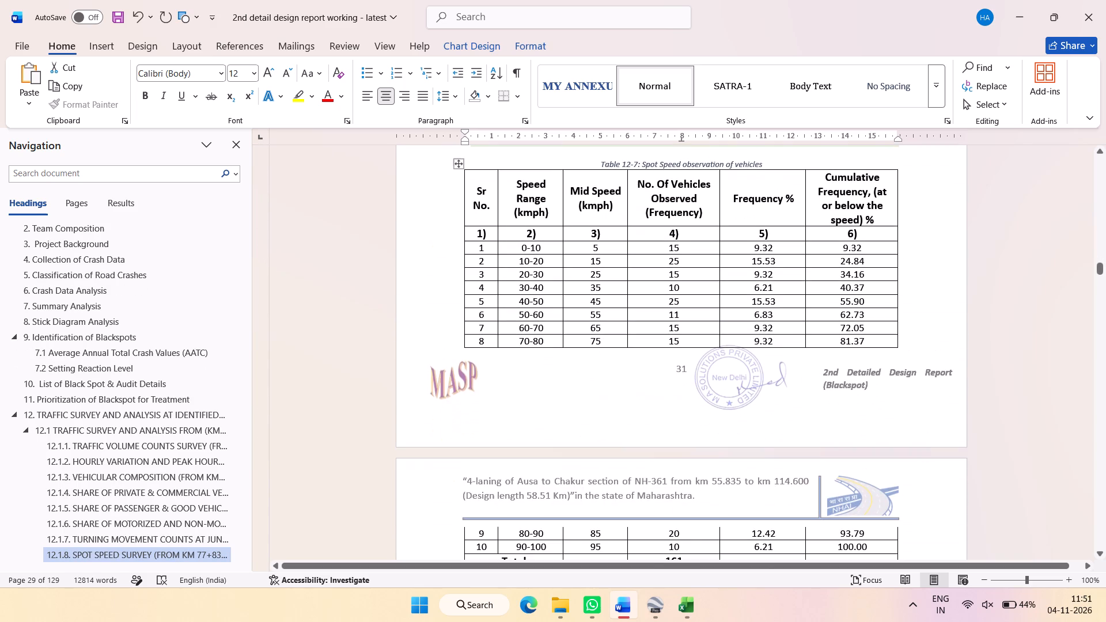
pyautogui.scroll(-6, 676, 255)
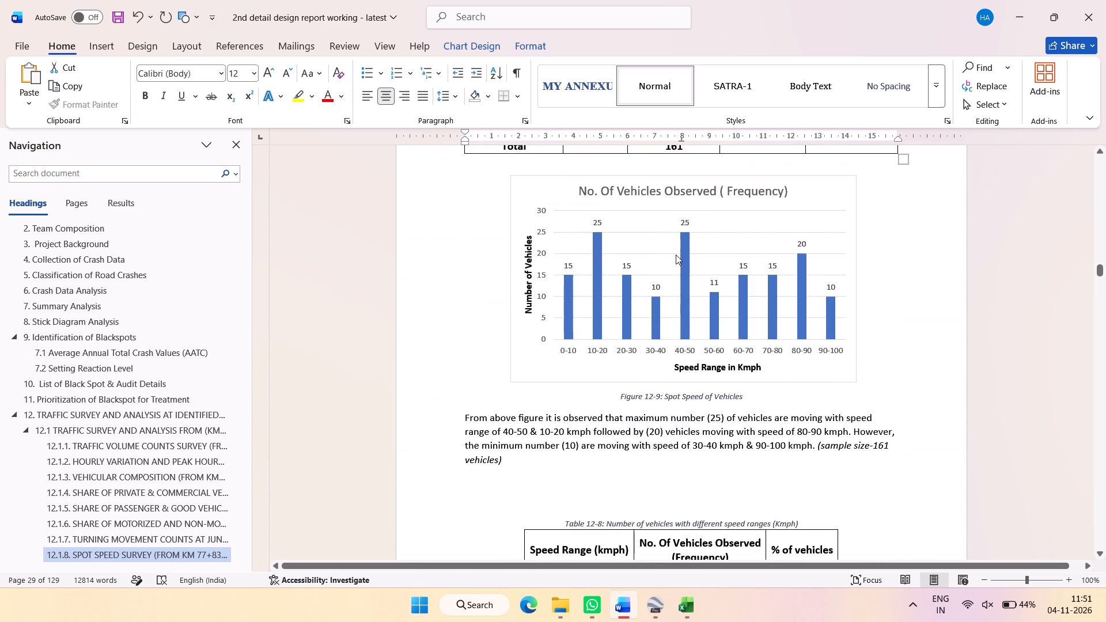
pyautogui.click(685, 182)
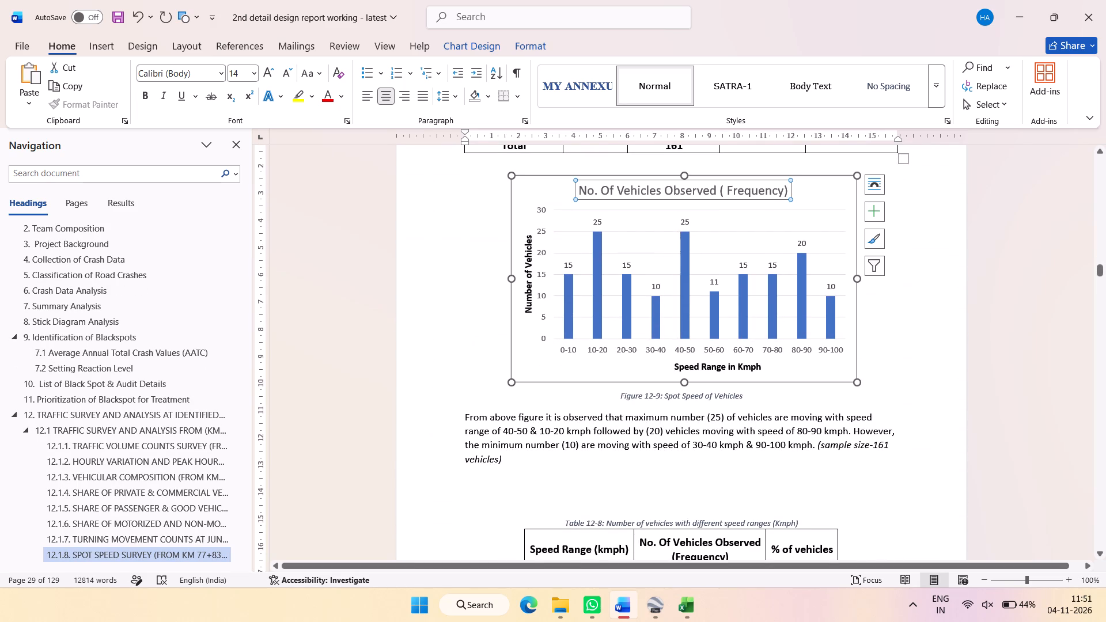
pyautogui.moveTo(585, 188); pyautogui.dragTo(809, 180)
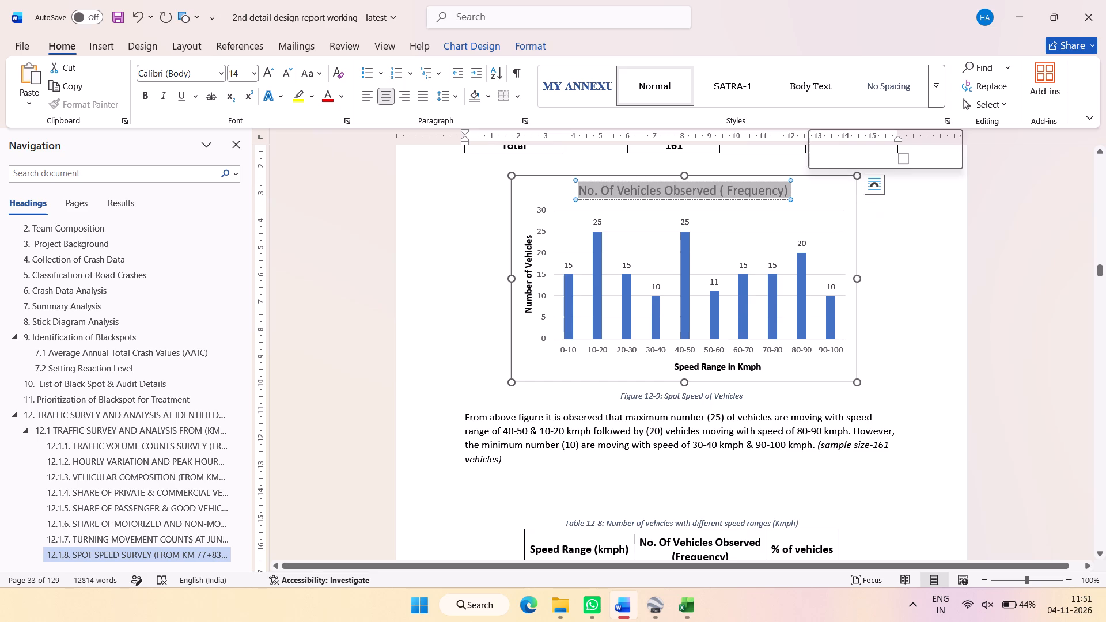
pyautogui.click(916, 140)
# Reduce the font size of the "No. Of Vehicles Observed ( Frequency)" chart title in Figure 12-10 to 12.
pyautogui.scroll(-2, 701, 297)
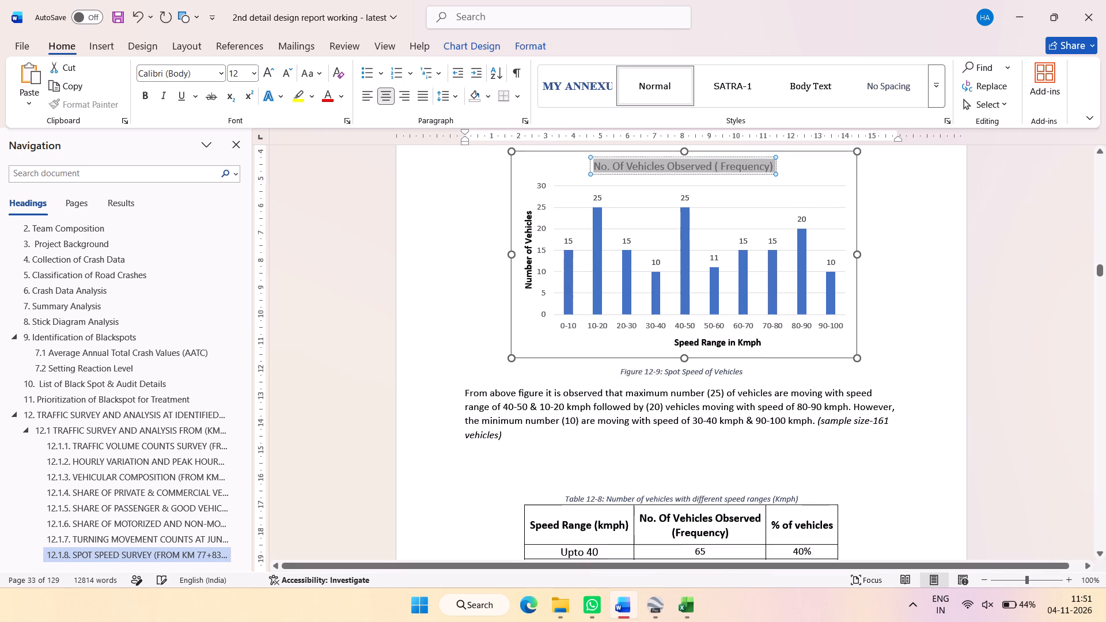
pyautogui.scroll(-9, 696, 301)
pyautogui.click(676, 187)
pyautogui.click(643, 183)
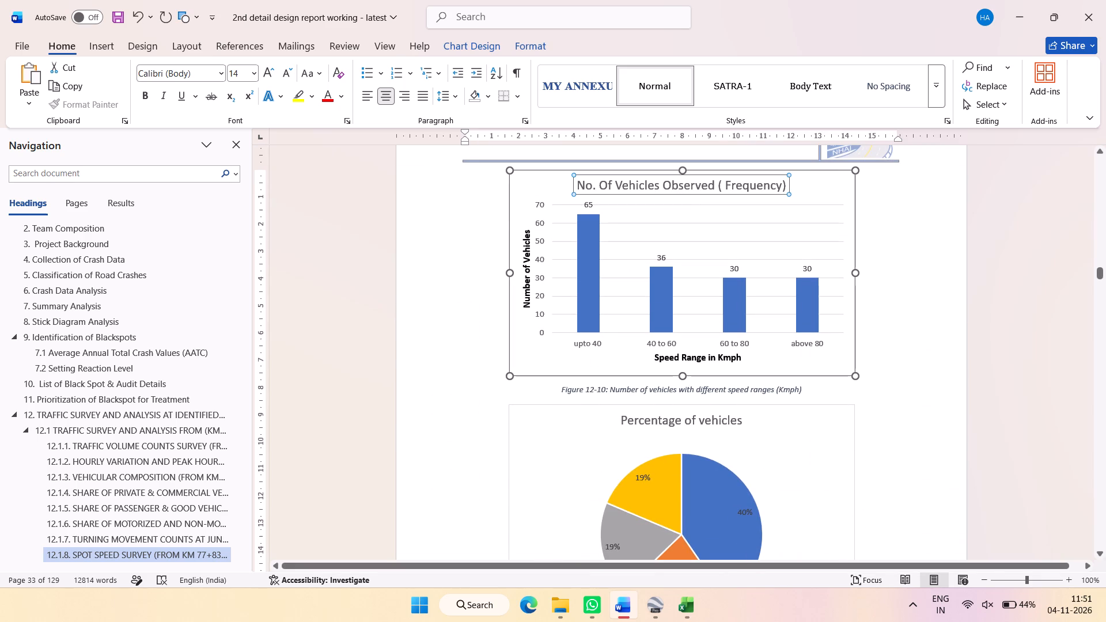
pyautogui.moveTo(582, 184); pyautogui.dragTo(756, 187)
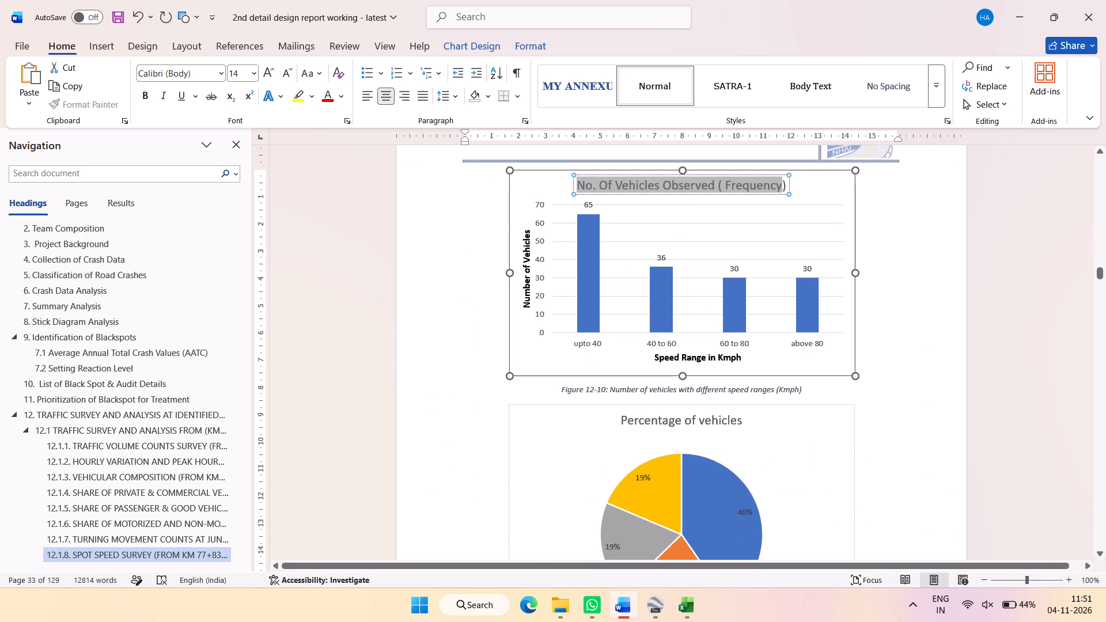
pyautogui.moveTo(756, 187); pyautogui.dragTo(786, 187)
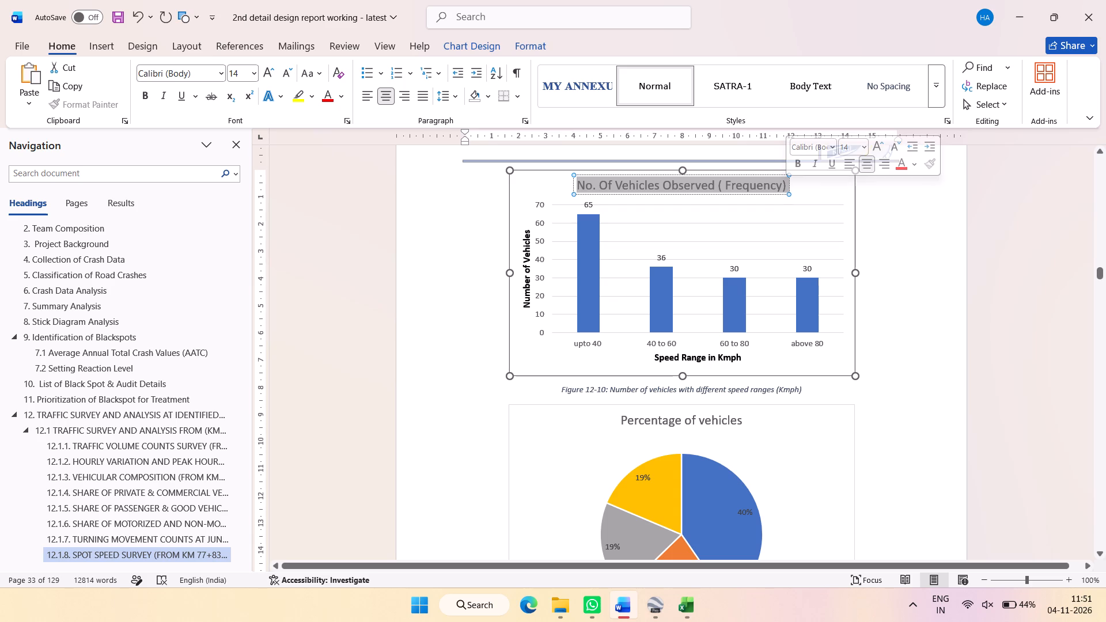
pyautogui.click(891, 146)
# Reduce the font size of the "Percentage of vehicles" pie chart title in Figure 12-11 to 12.
pyautogui.scroll(-2, 755, 293)
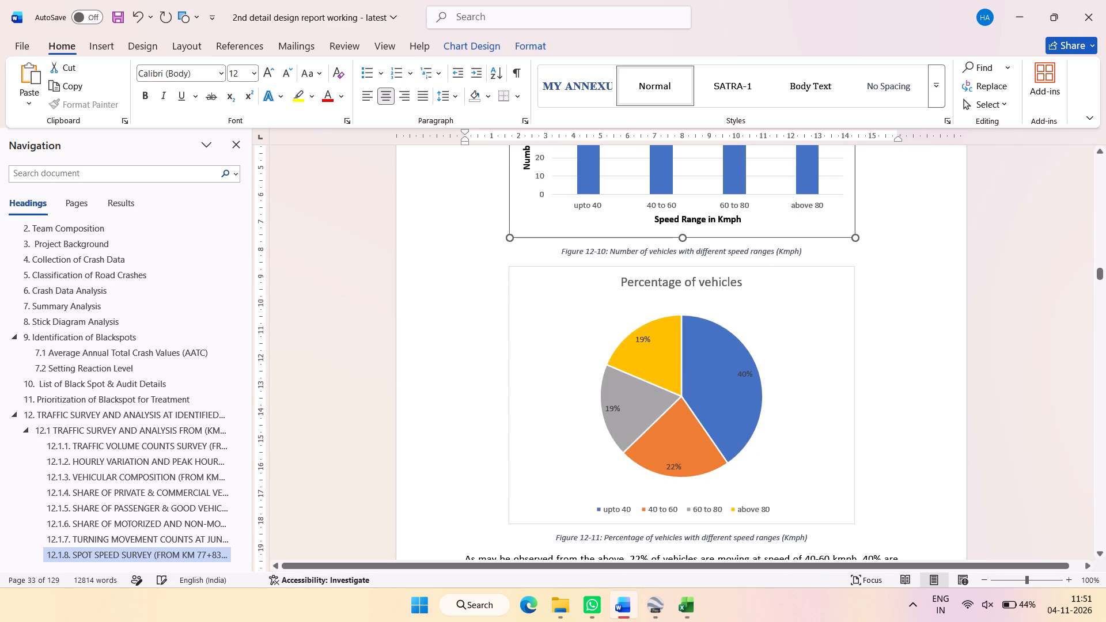
pyautogui.click(664, 282)
pyautogui.click(634, 285)
pyautogui.moveTo(625, 284); pyautogui.dragTo(736, 283)
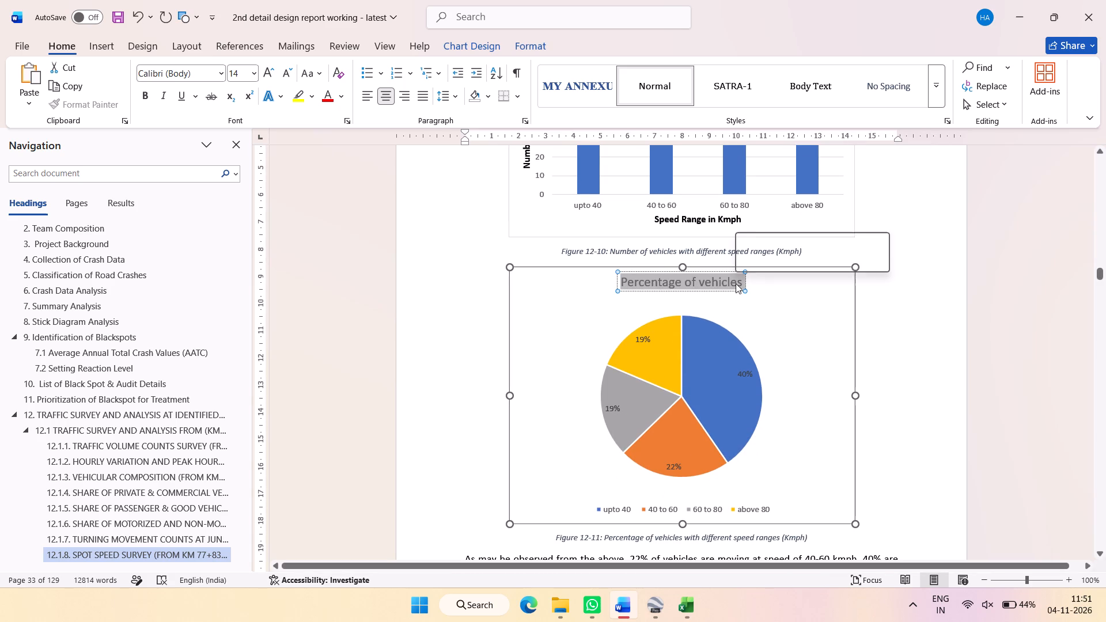
pyautogui.click(841, 241)
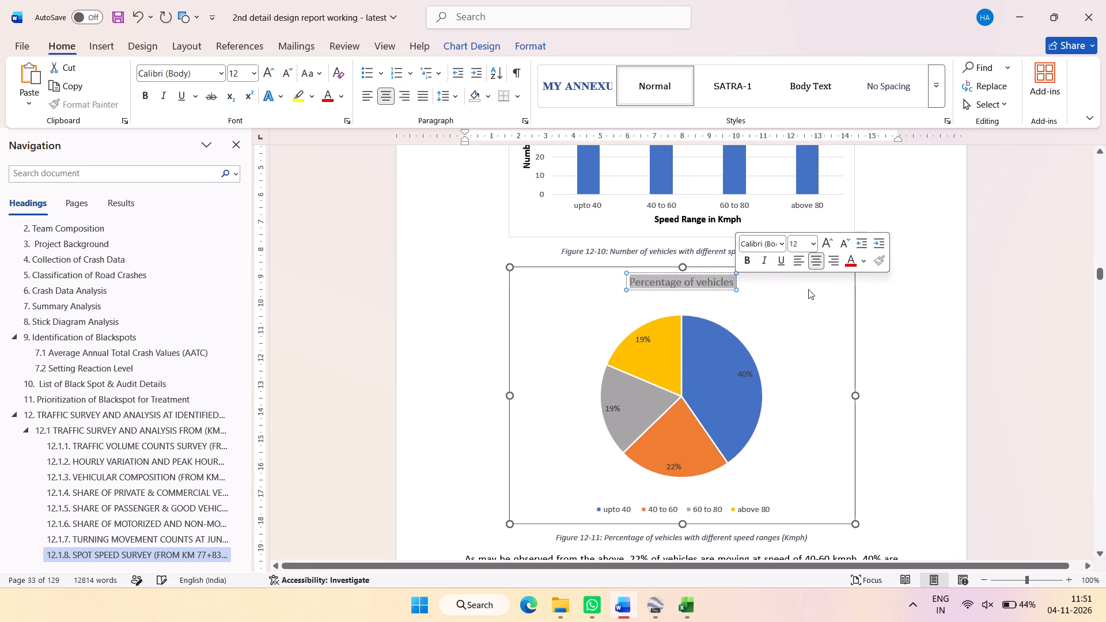
# Delete the blank lines above the "Table 12-9: Desirable Speed Values" caption.
pyautogui.scroll(-9, 796, 313)
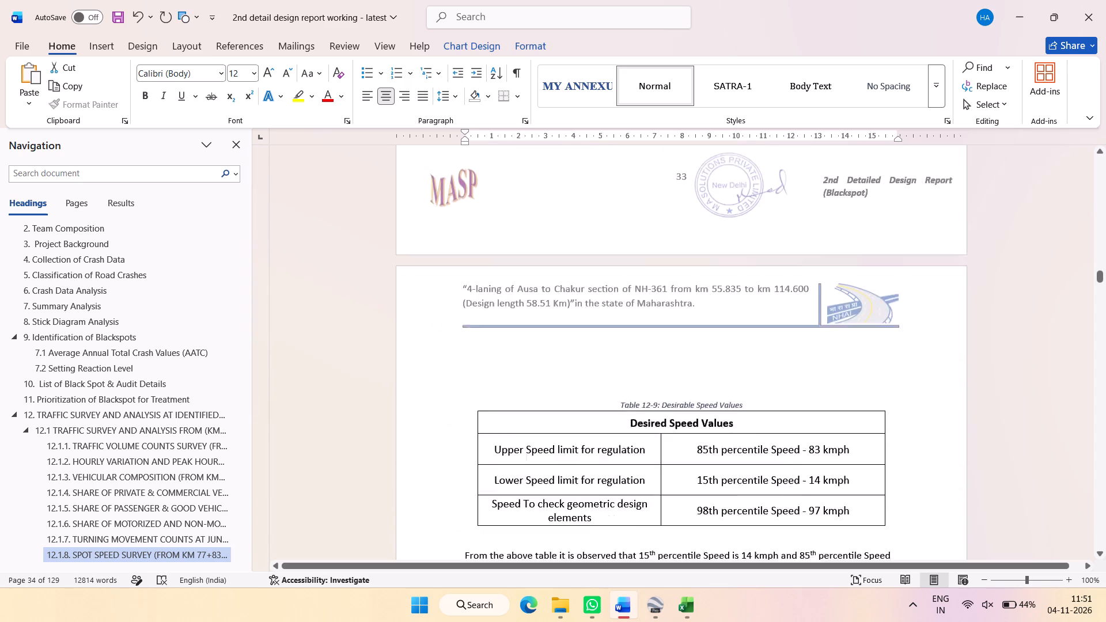
pyautogui.click(660, 240)
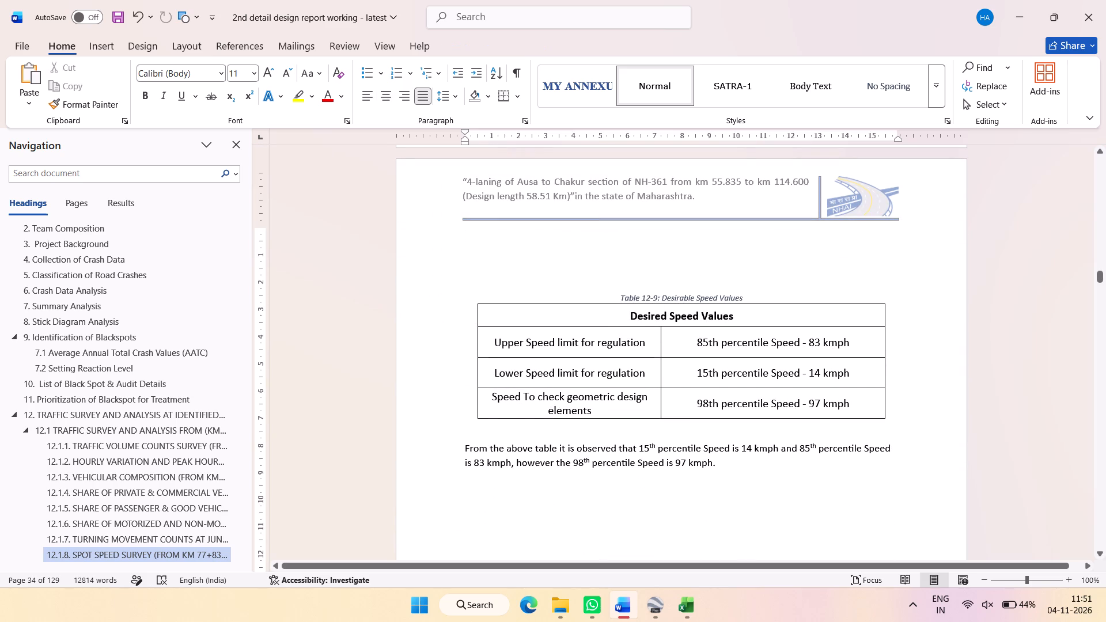
pyautogui.press('Delete')
pyautogui.press('Delete')
pyautogui.press('Delete')
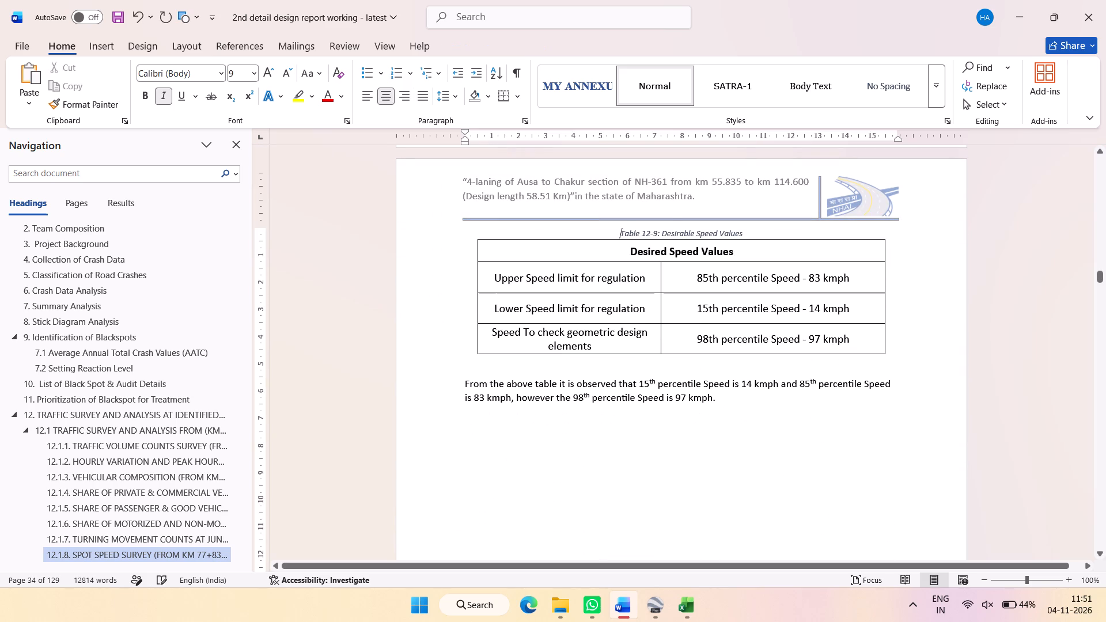
# Make the traffic volume count and PCU bar chart in Figure 12-12 taller by extending its lower edge.
pyautogui.scroll(3, 674, 230)
pyautogui.scroll(-9, 651, 313)
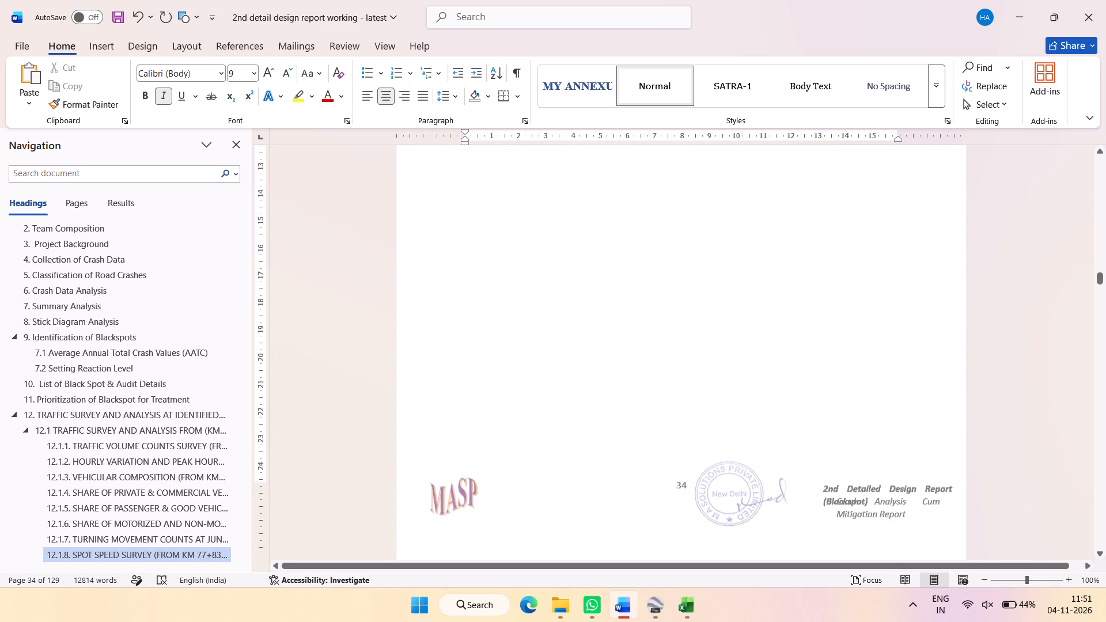
pyautogui.scroll(-6, 652, 316)
pyautogui.scroll(-10, 763, 288)
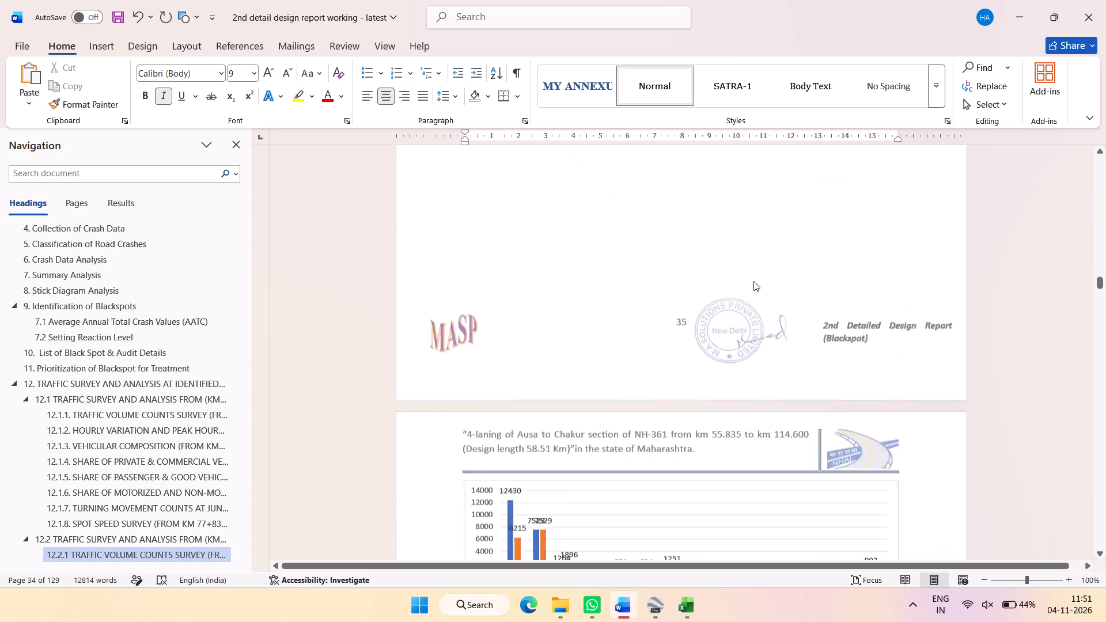
pyautogui.scroll(-2, 741, 299)
pyautogui.click(782, 391)
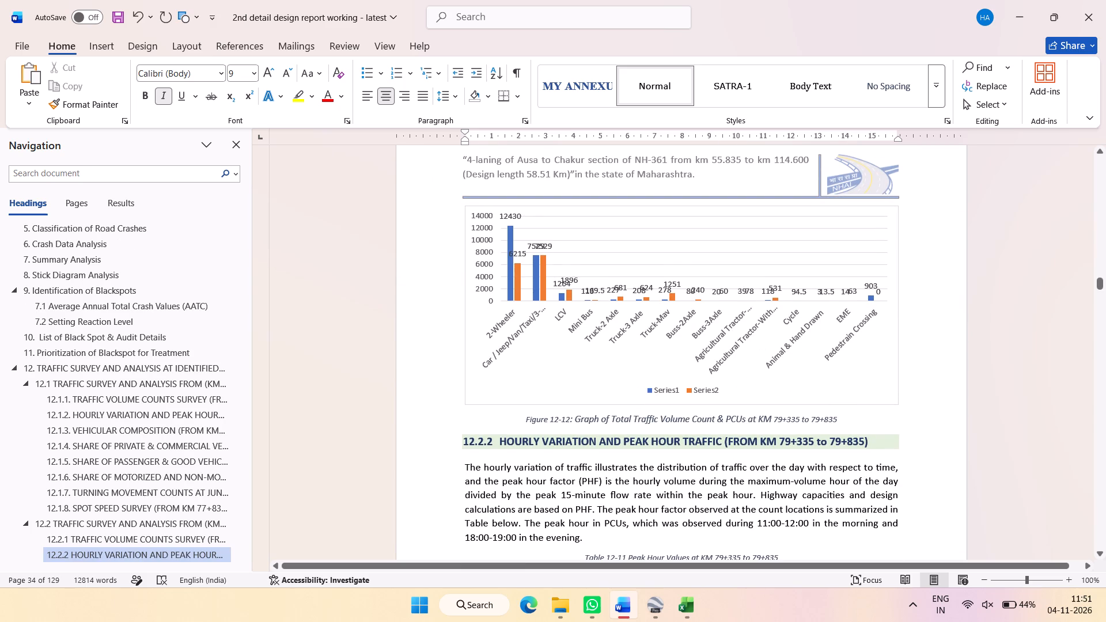
pyautogui.moveTo(684, 409); pyautogui.dragTo(683, 453)
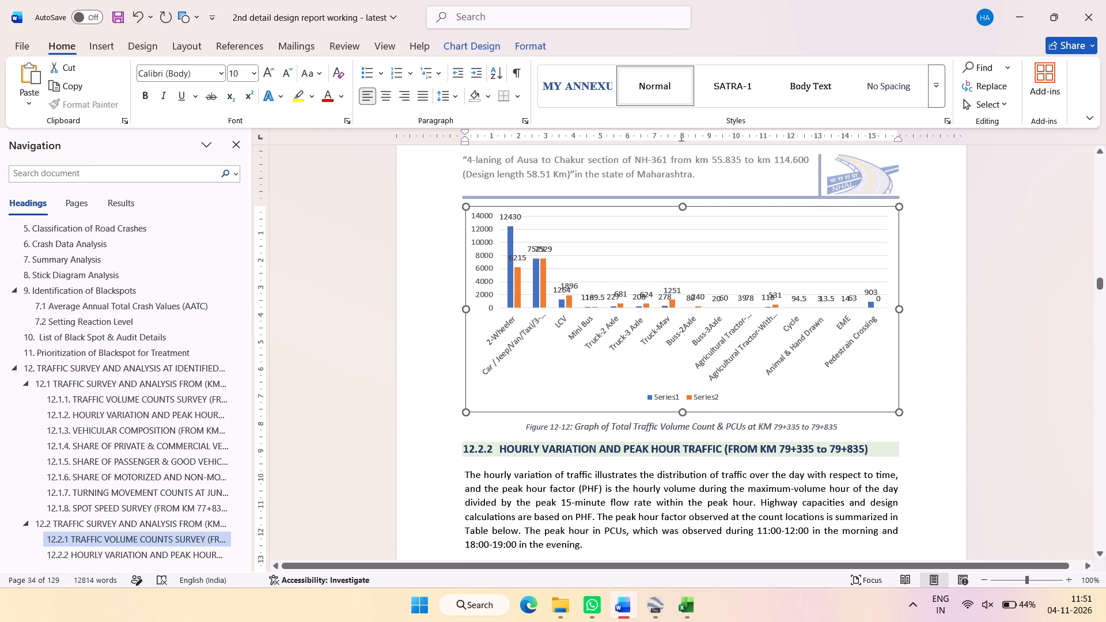
pyautogui.moveTo(683, 453); pyautogui.dragTo(688, 492)
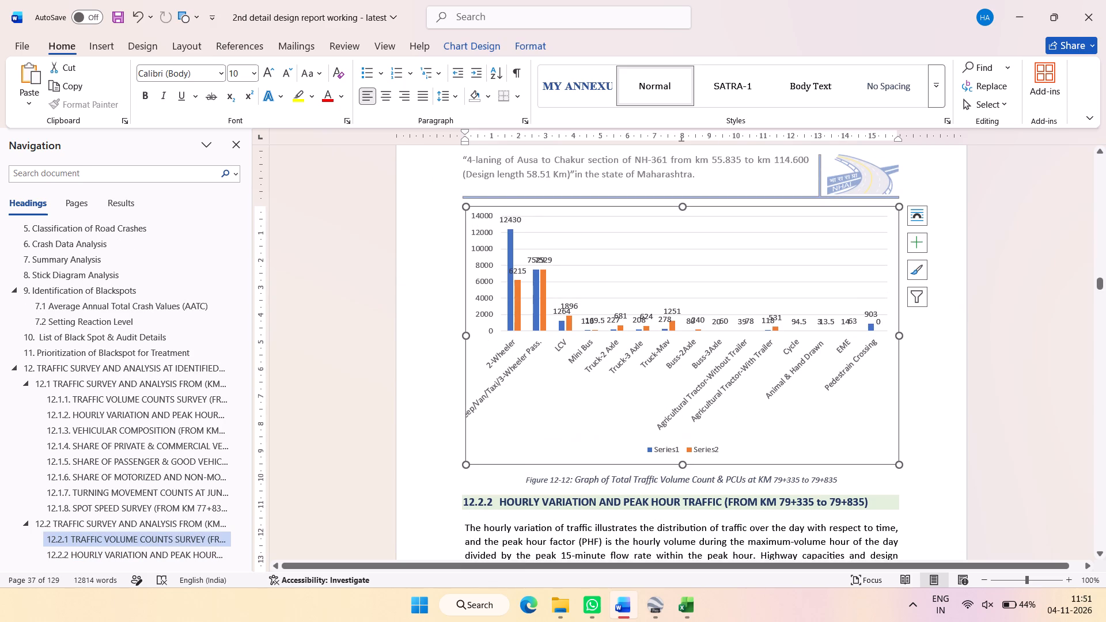
# Insert three blank lines above the Figure 12-13 caption below Table 12-11 to push the caption onto the next page.
pyautogui.scroll(-7, 703, 388)
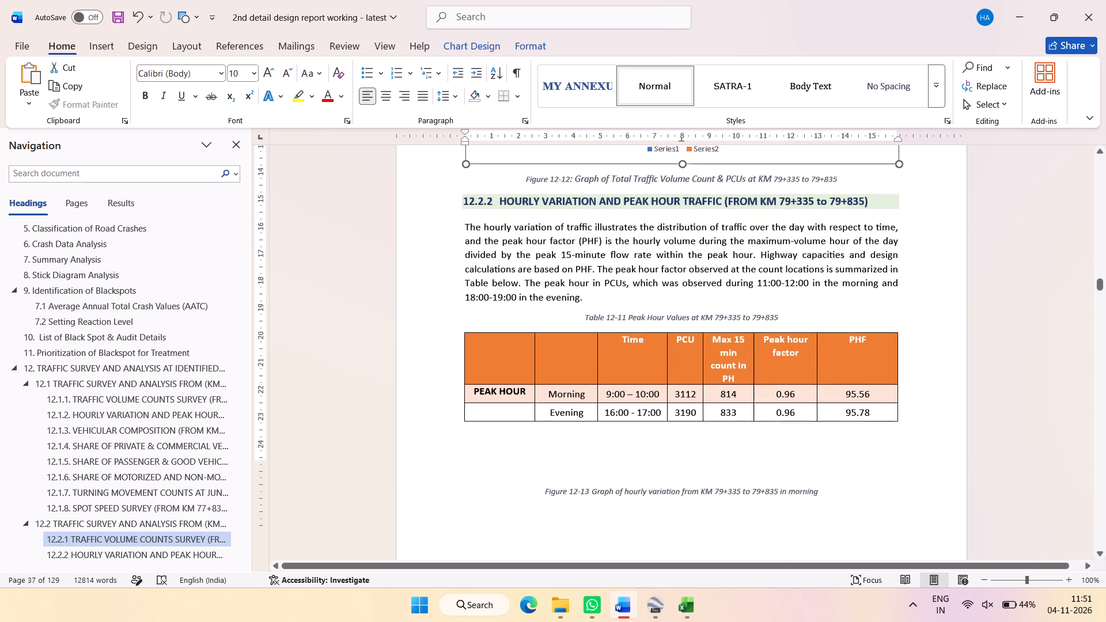
pyautogui.scroll(-7, 707, 389)
pyautogui.scroll(7, 698, 359)
pyautogui.click(622, 294)
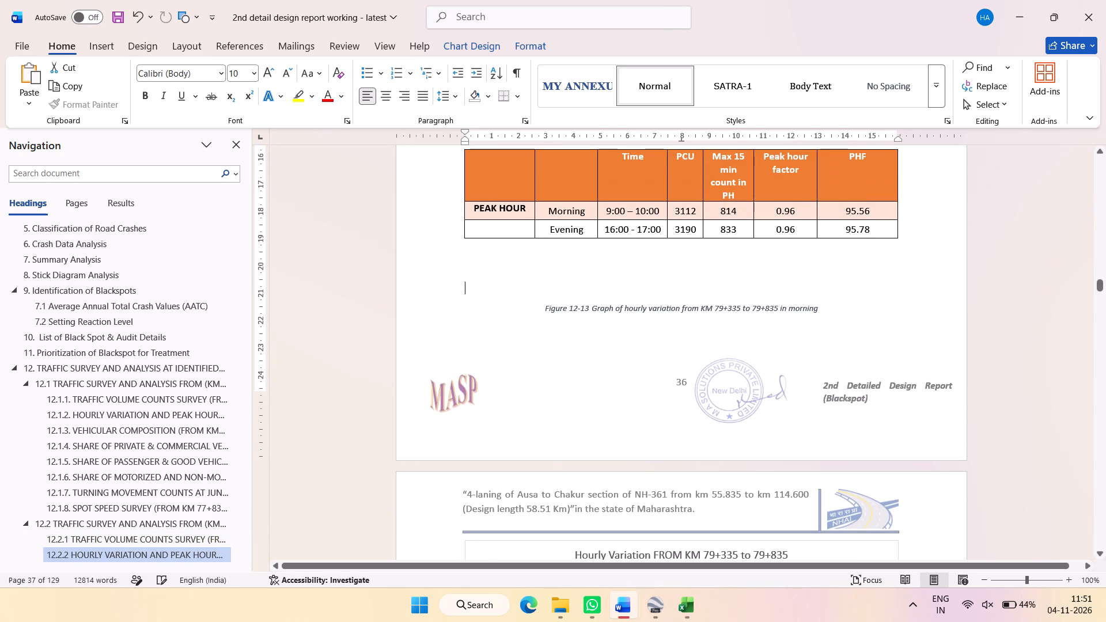
pyautogui.press('Return')
pyautogui.press('Return')
pyautogui.press('Return')
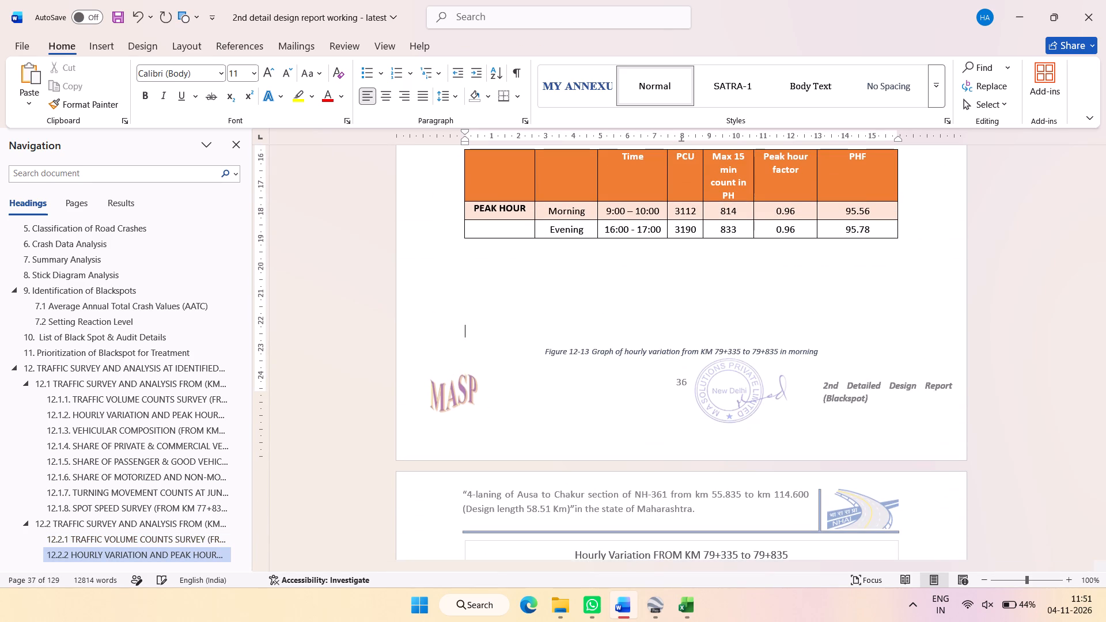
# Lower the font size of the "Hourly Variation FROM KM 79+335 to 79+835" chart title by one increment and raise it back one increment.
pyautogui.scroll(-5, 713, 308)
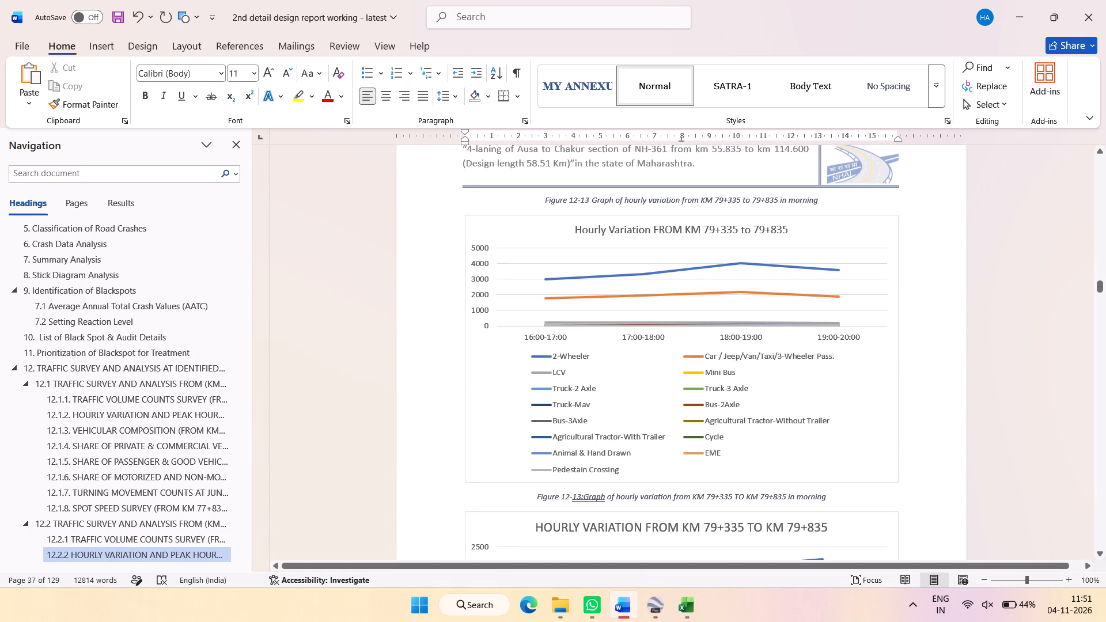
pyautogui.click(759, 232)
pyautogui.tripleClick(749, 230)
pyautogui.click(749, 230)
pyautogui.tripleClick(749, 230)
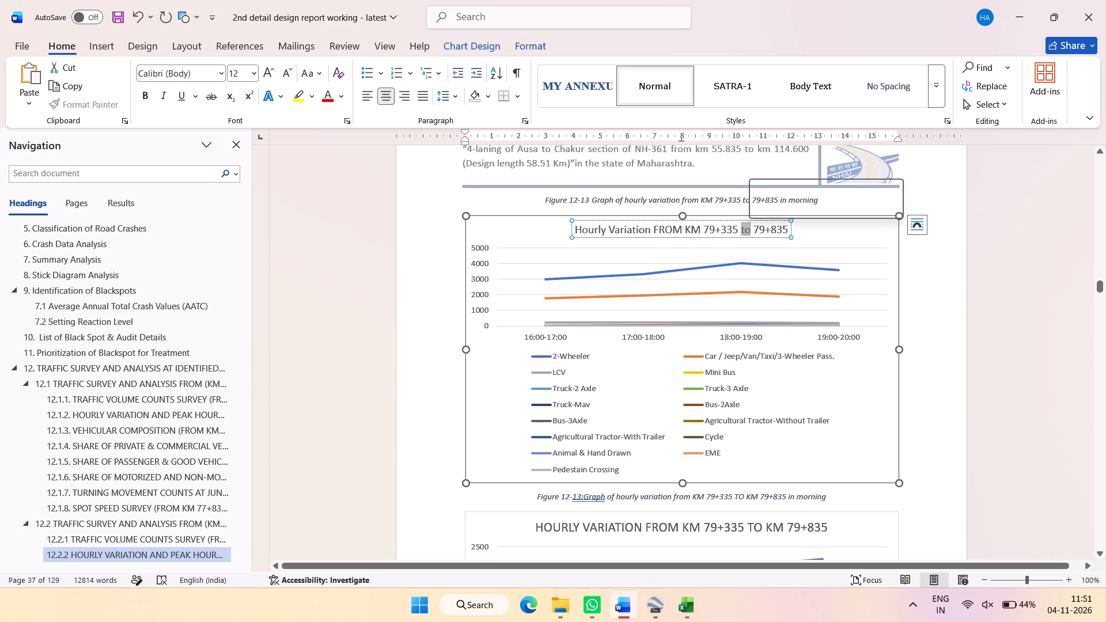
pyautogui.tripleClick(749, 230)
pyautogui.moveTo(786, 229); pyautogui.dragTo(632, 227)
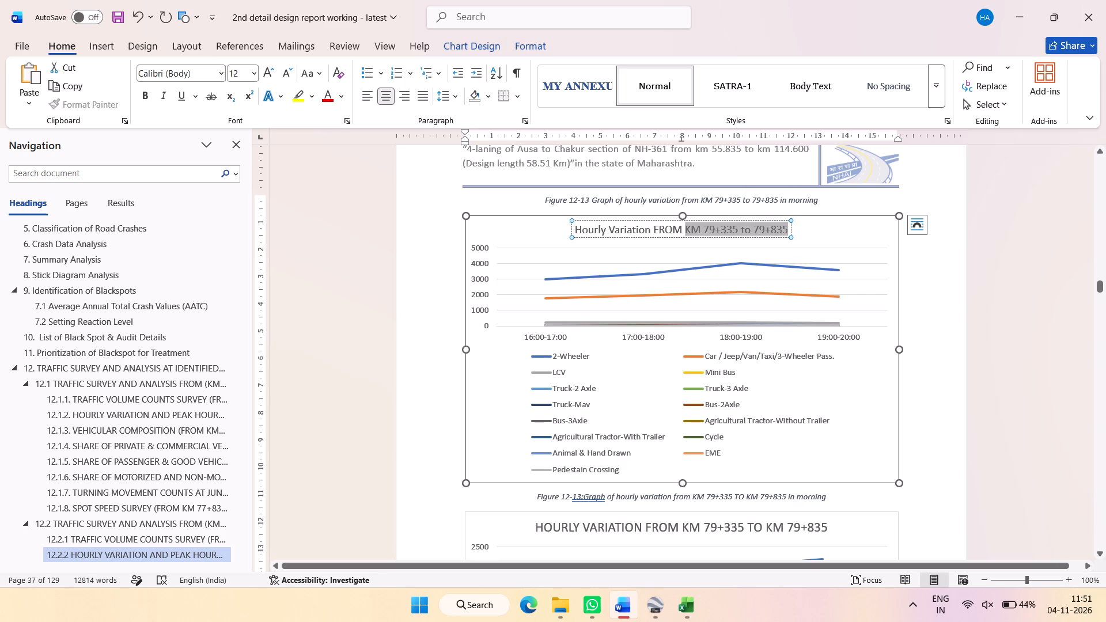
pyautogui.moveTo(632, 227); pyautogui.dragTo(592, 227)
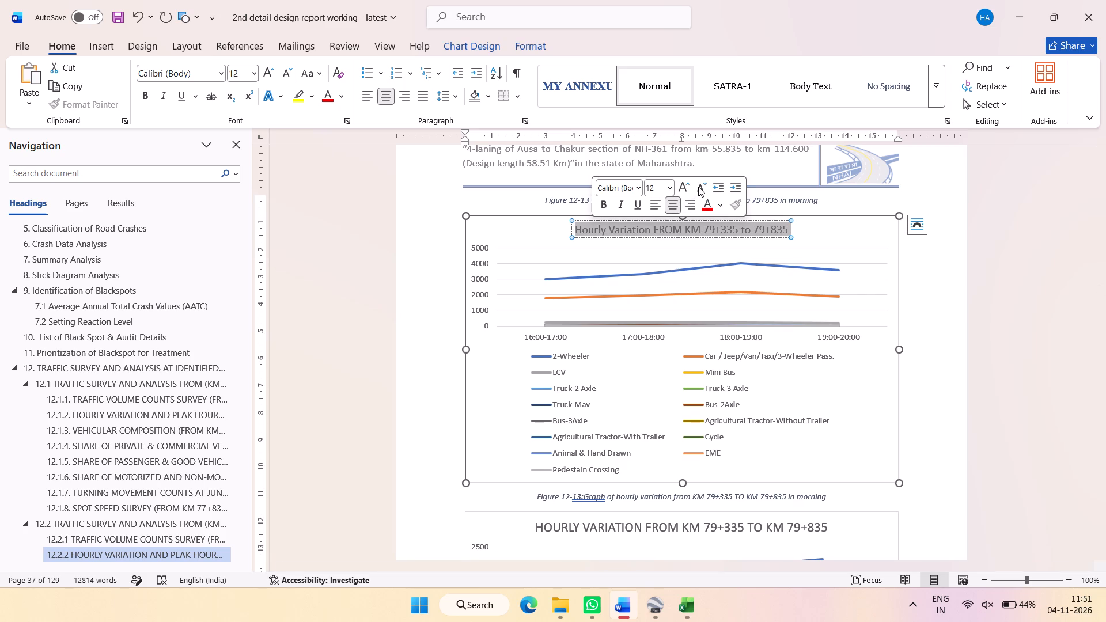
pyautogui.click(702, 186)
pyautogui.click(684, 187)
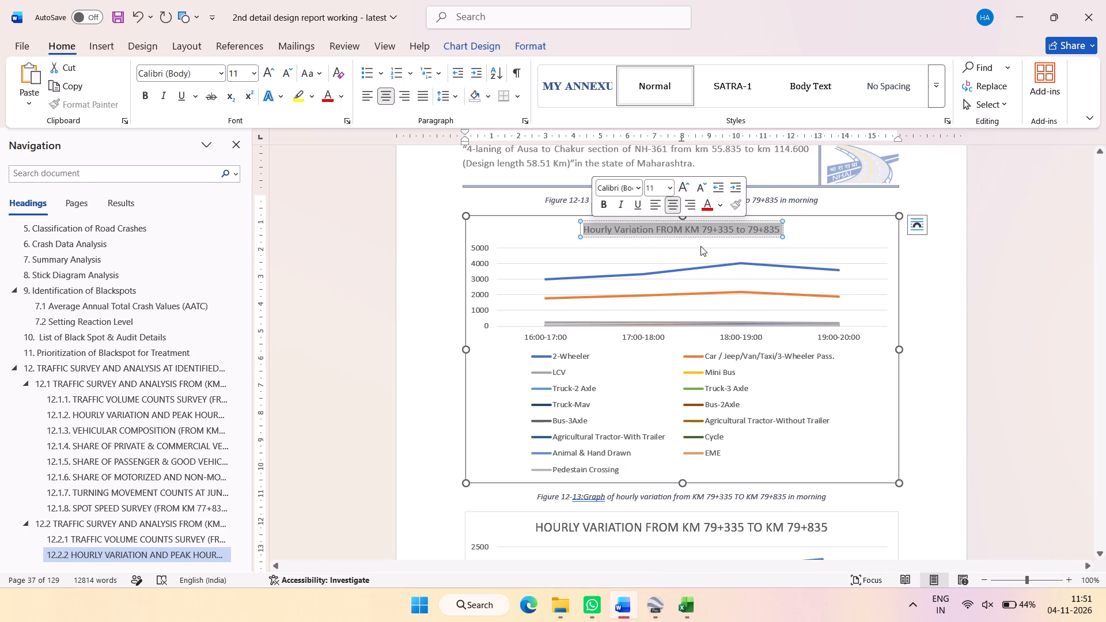
# Reduce the font size of the "HOURLY VARIATION FROM KM 79+335 TO KM 79+835" chart title in Figure 12-14 to 12.
pyautogui.scroll(-5, 756, 321)
pyautogui.click(699, 183)
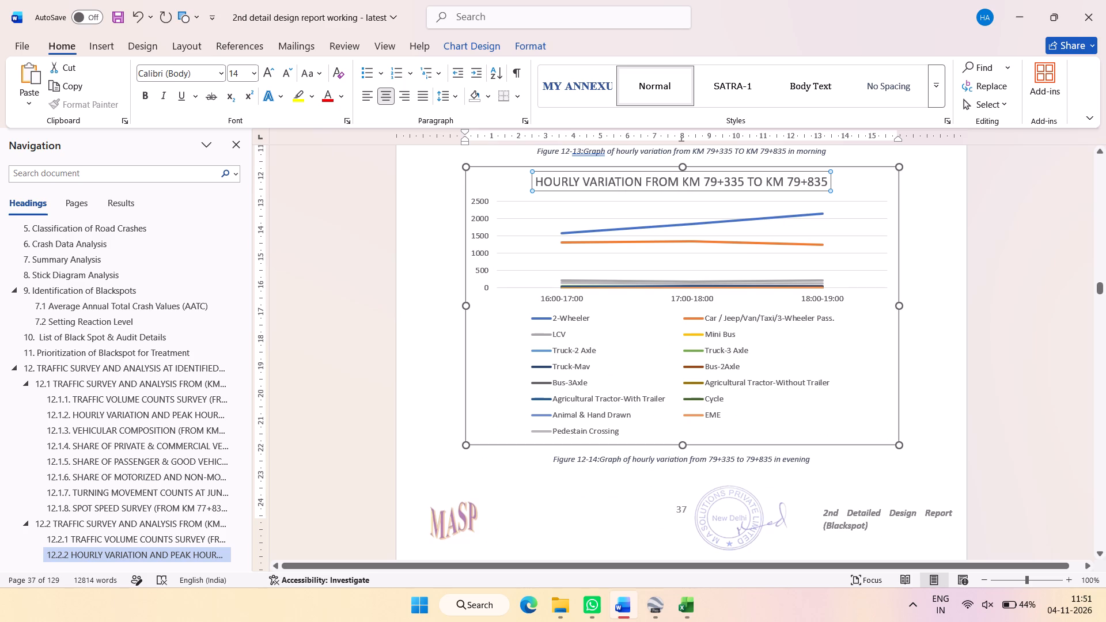
pyautogui.moveTo(824, 183); pyautogui.dragTo(543, 180)
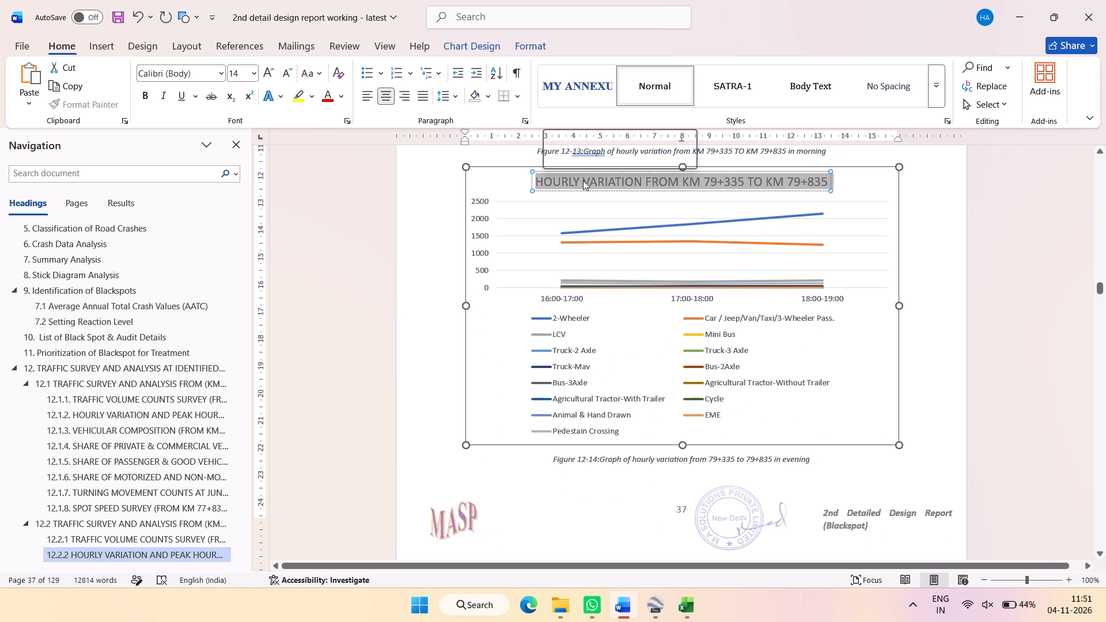
pyautogui.click(646, 139)
# Reduce the font size of the "VEHICULAR COMPOSITION" pie chart title in section 12.2.3 to 12.
pyautogui.scroll(-6, 743, 307)
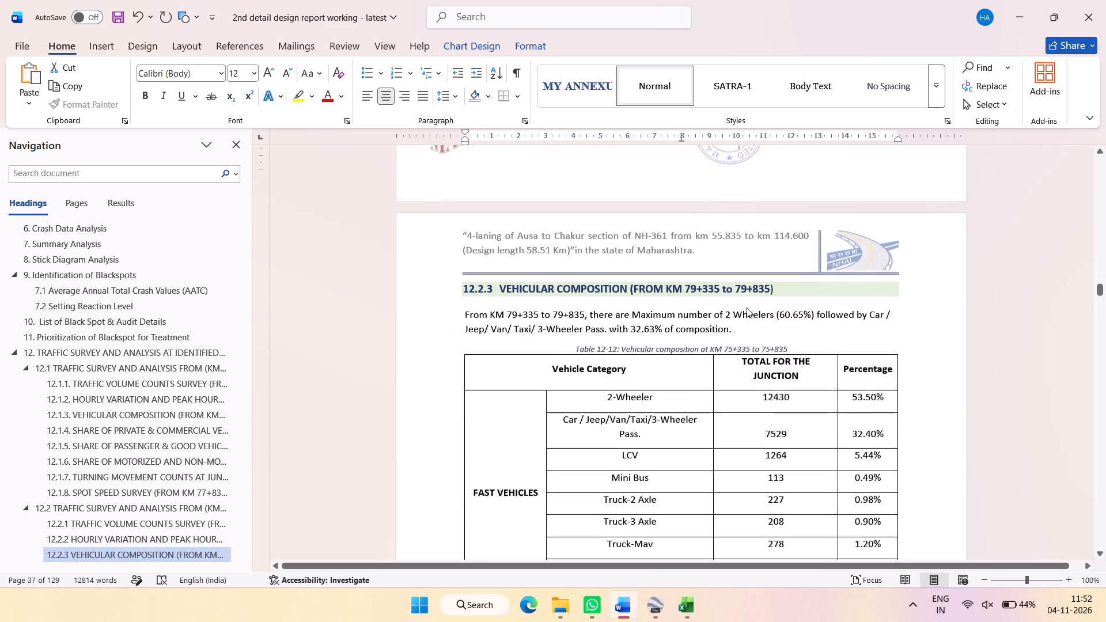
pyautogui.scroll(-13, 748, 303)
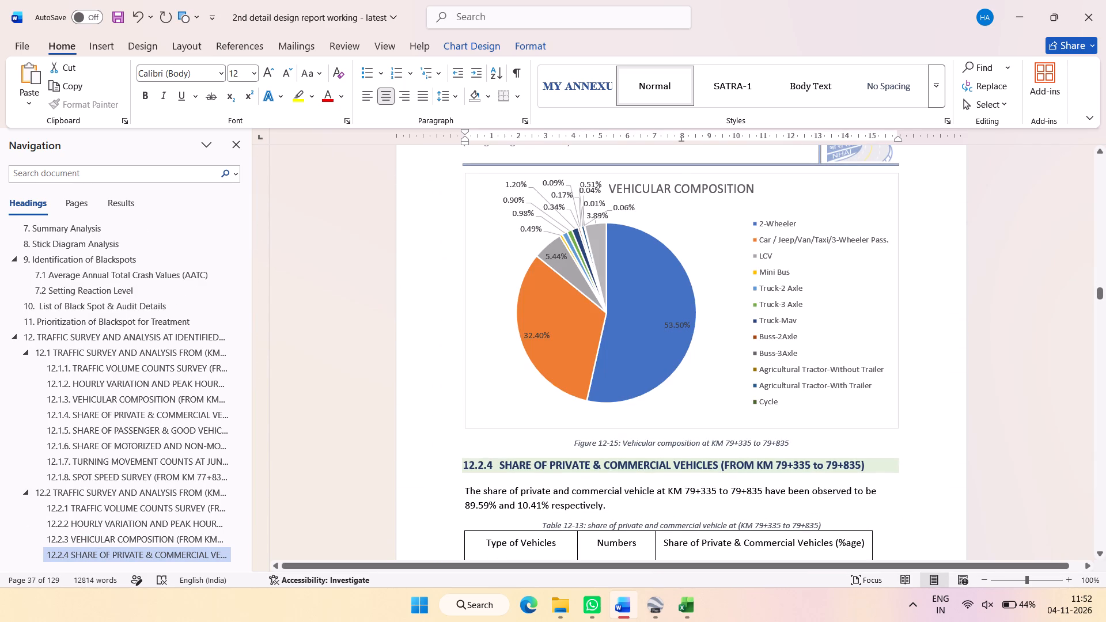
pyautogui.click(693, 186)
pyautogui.click(710, 187)
pyautogui.moveTo(751, 187); pyautogui.dragTo(624, 188)
pyautogui.rightClick(624, 188)
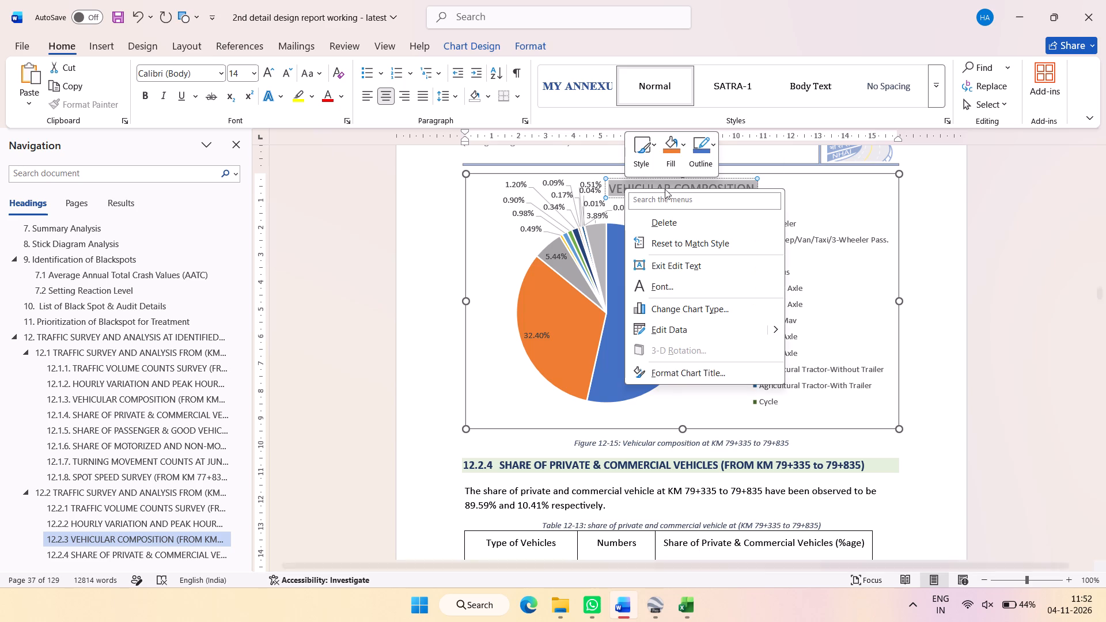
pyautogui.click(677, 185)
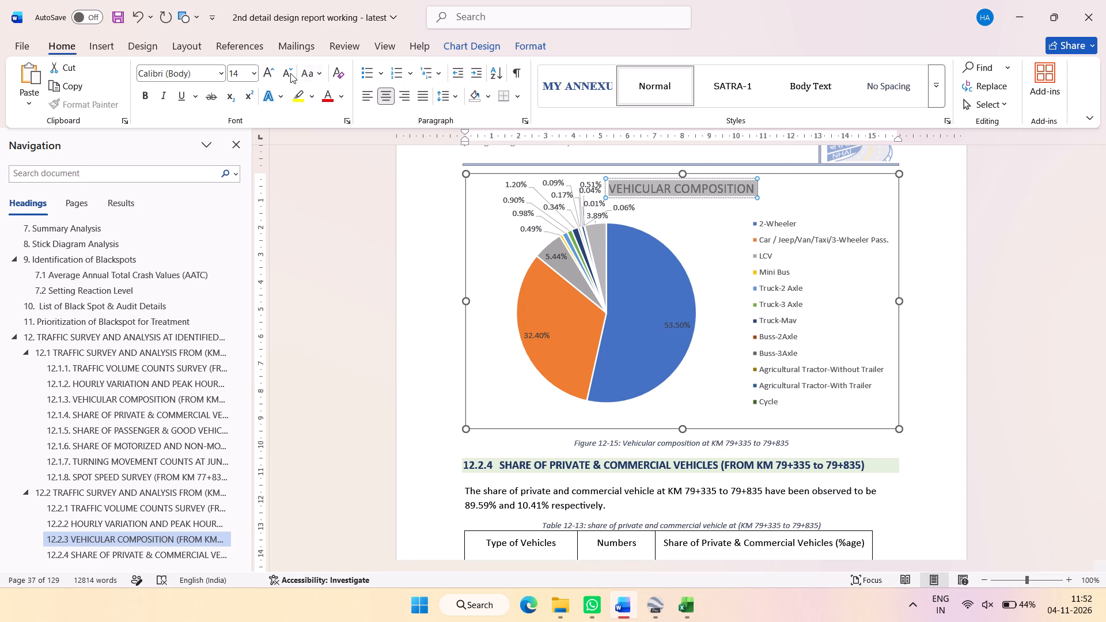
pyautogui.click(285, 74)
# Reduce the font size of the whole "Share of Private & Commercial Vehicles (%age)" chart title in Figure 12-16 to 12.
pyautogui.scroll(-11, 632, 277)
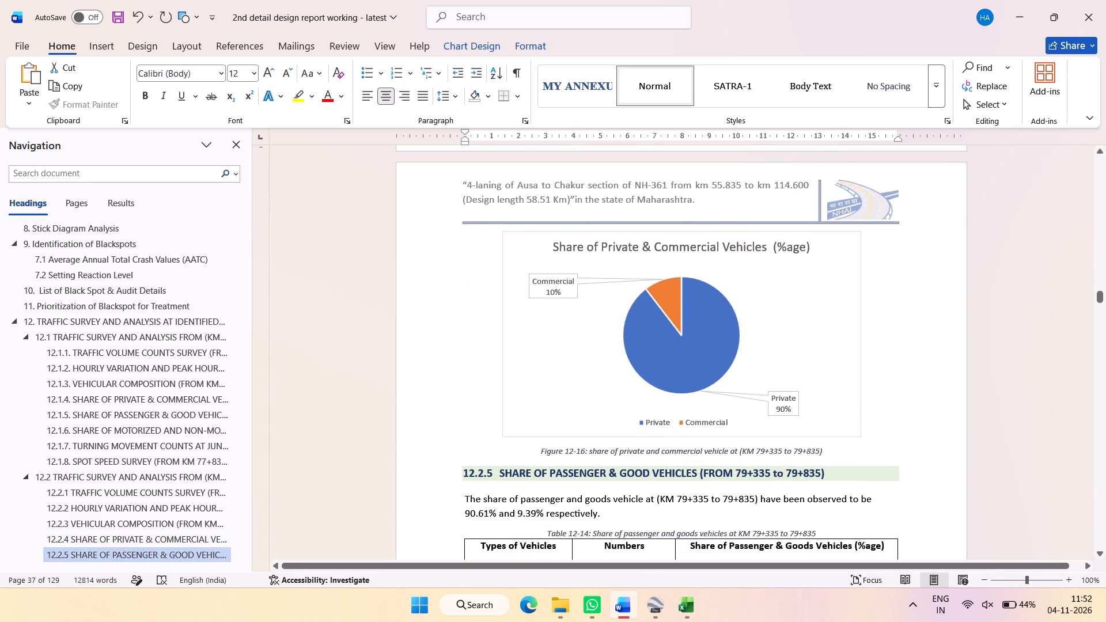
pyautogui.click(687, 252)
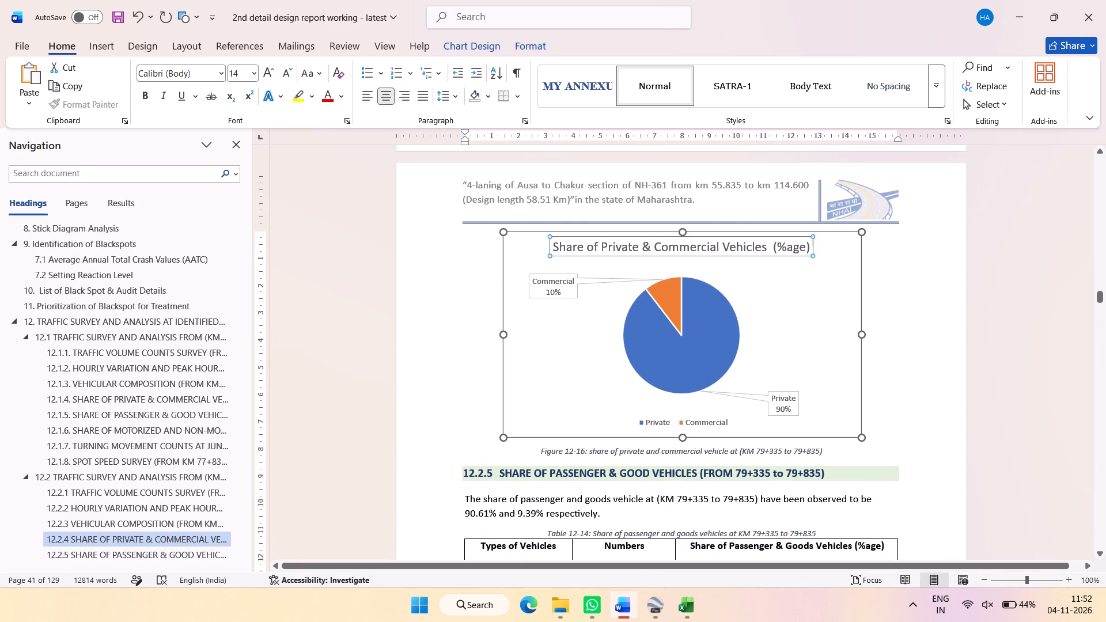
pyautogui.moveTo(810, 248); pyautogui.dragTo(697, 248)
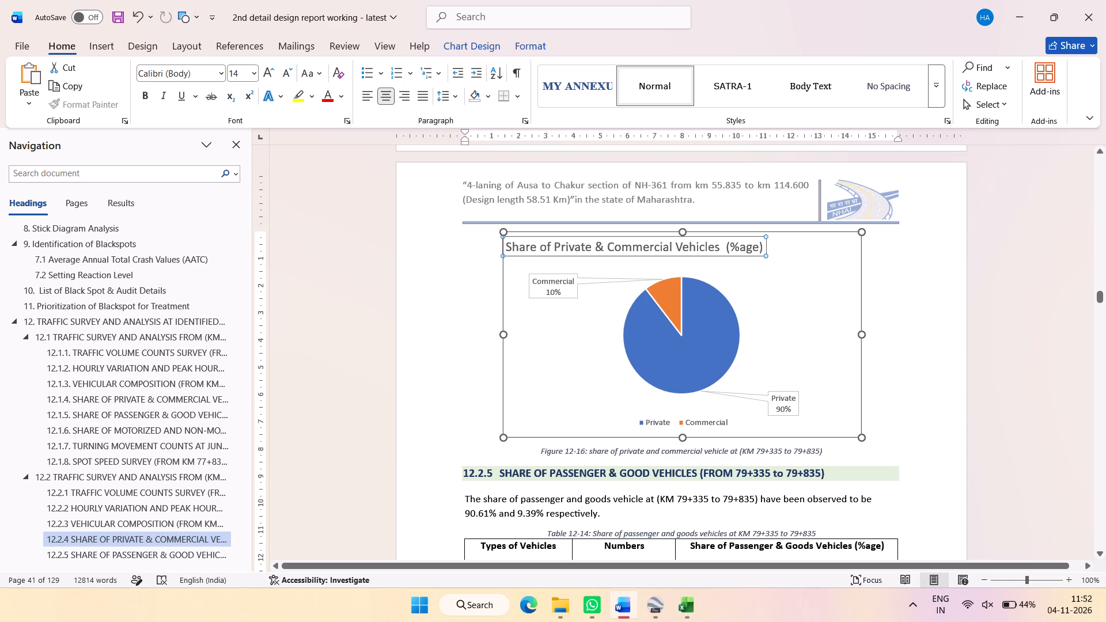
pyautogui.hotkey('ctrl', 'z')
pyautogui.doubleClick(729, 245)
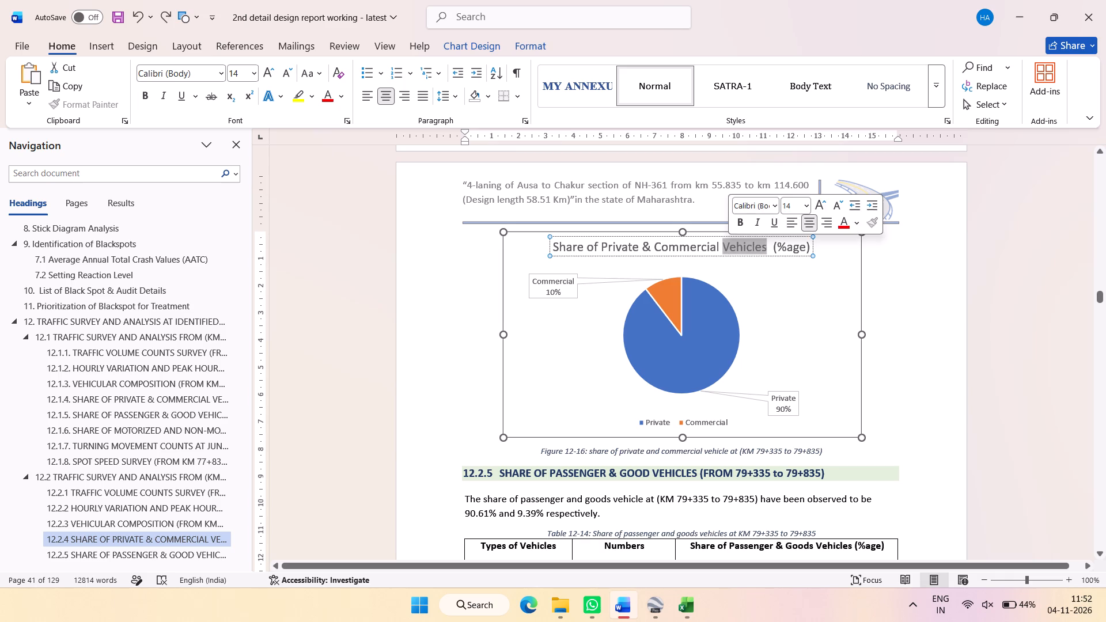
pyautogui.moveTo(802, 246); pyautogui.dragTo(571, 247)
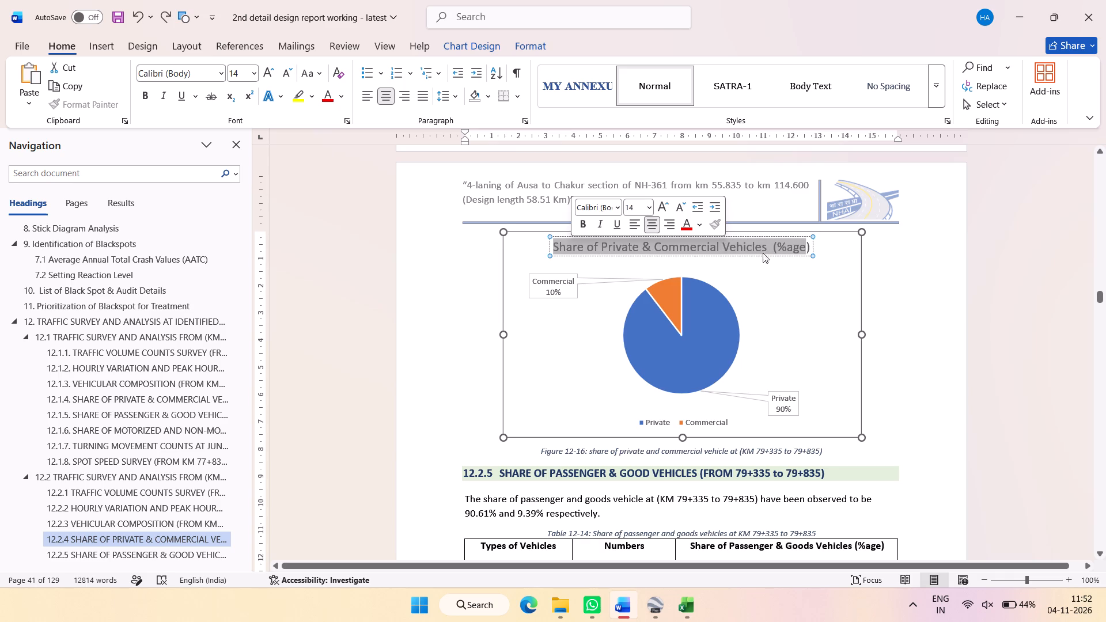
pyautogui.click(678, 210)
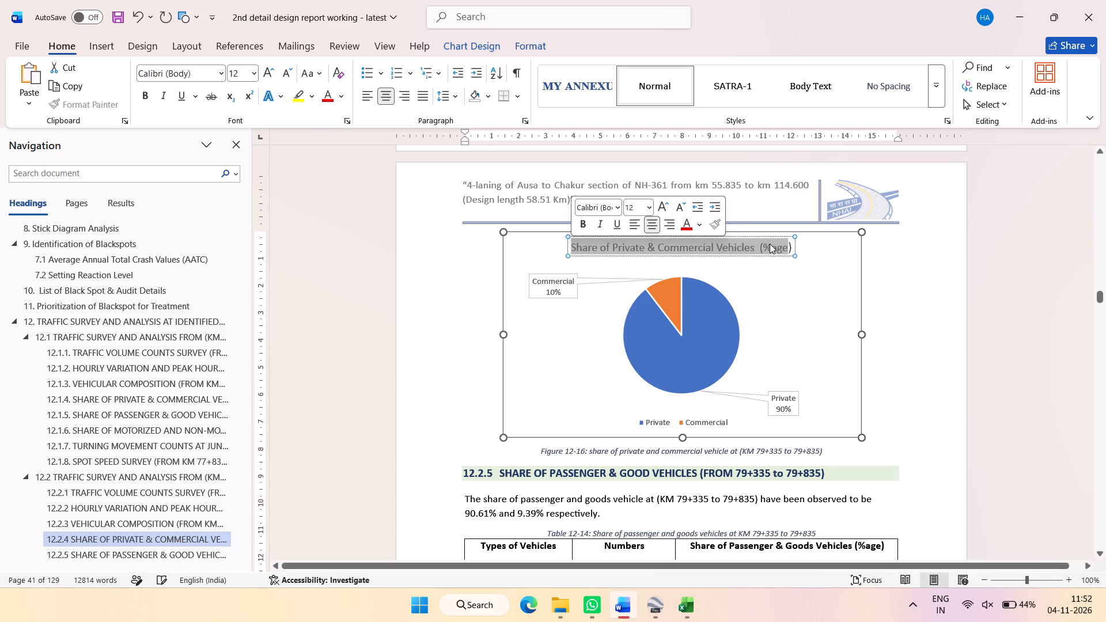
pyautogui.click(790, 245)
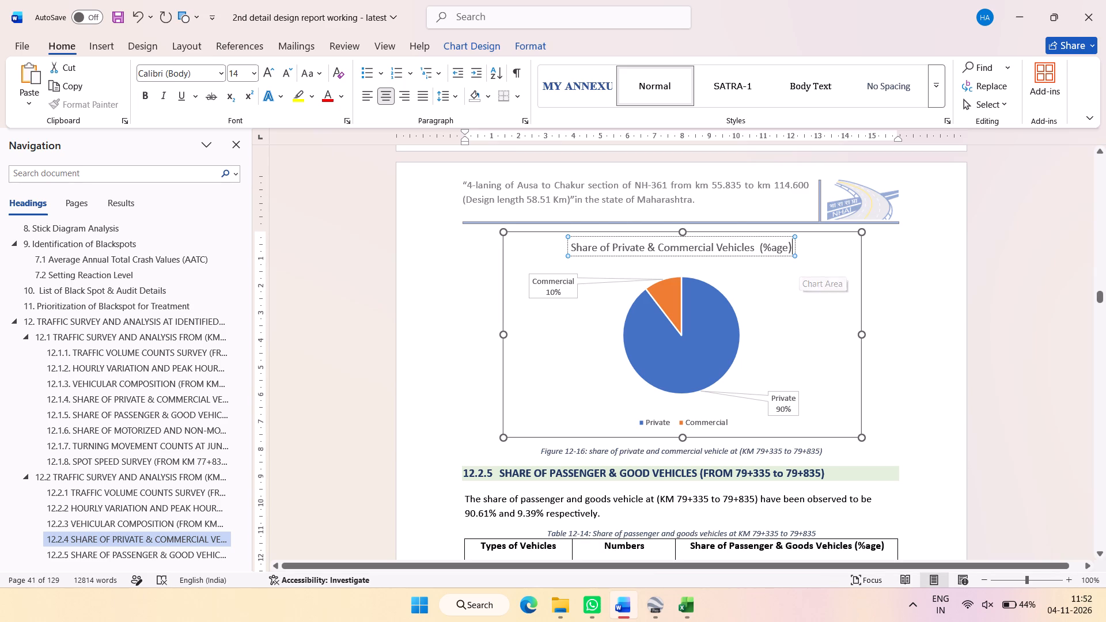
pyautogui.click(788, 247)
pyautogui.click(897, 207)
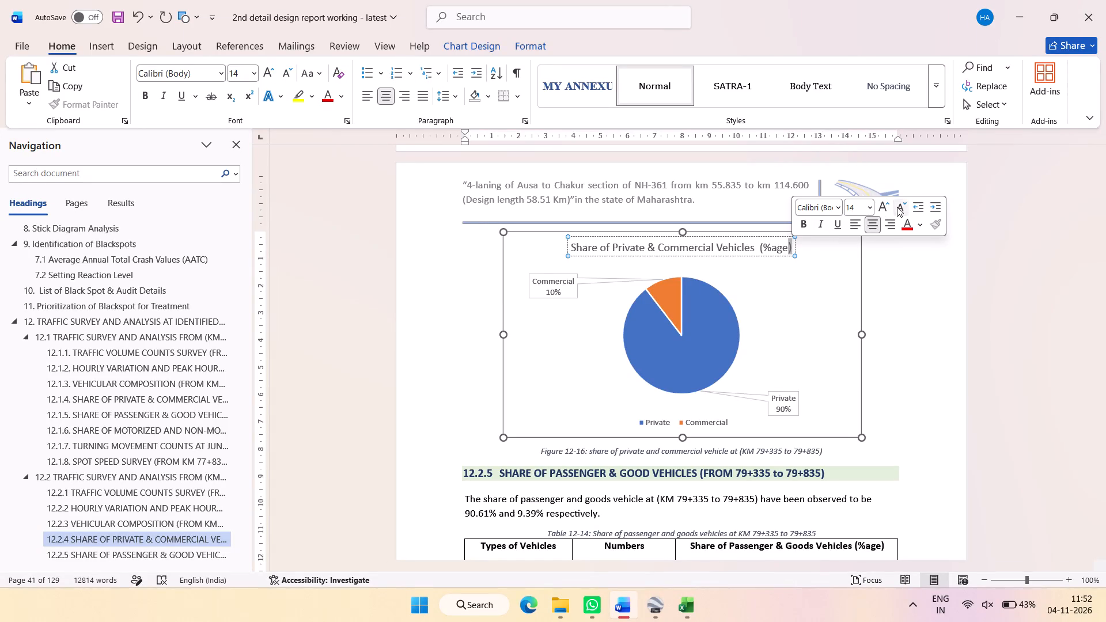
# Reduce the font size of the "Share of Passenger & Goods Vehicles Toll (%age)" chart title in Figure 12-17 to 12.
pyautogui.scroll(-11, 702, 295)
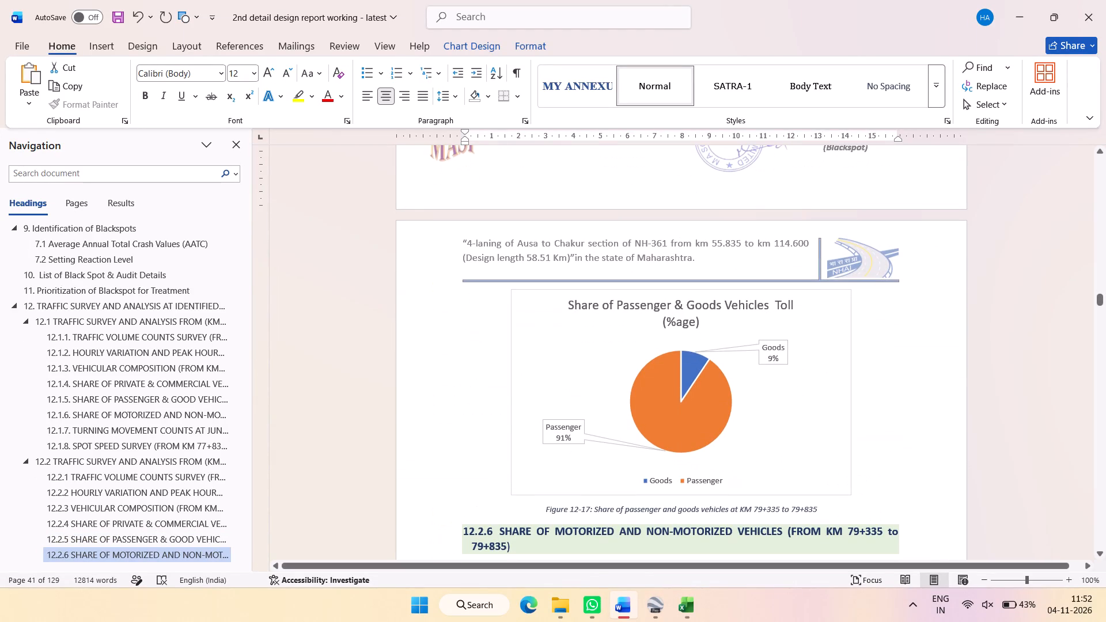
pyautogui.click(700, 324)
pyautogui.click(701, 321)
pyautogui.moveTo(700, 321); pyautogui.dragTo(583, 302)
pyautogui.click(685, 266)
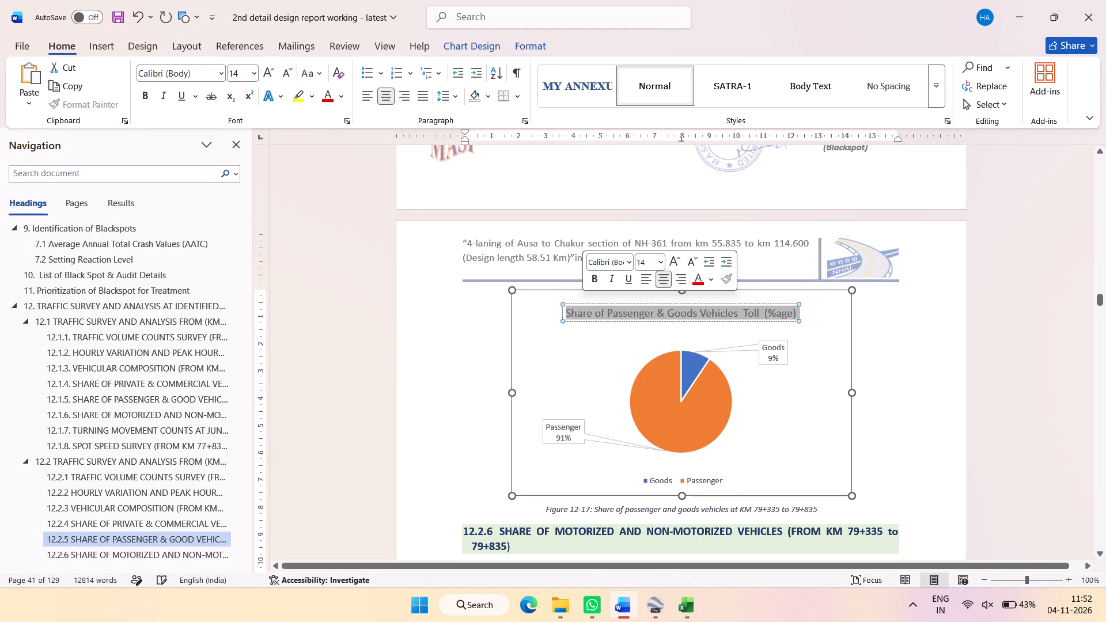
# Reduce the font size of the "Share of Motorised and Non-motorised Vehicles (%age)" chart title in Figure 12-18 to 12.
pyautogui.scroll(-11, 702, 347)
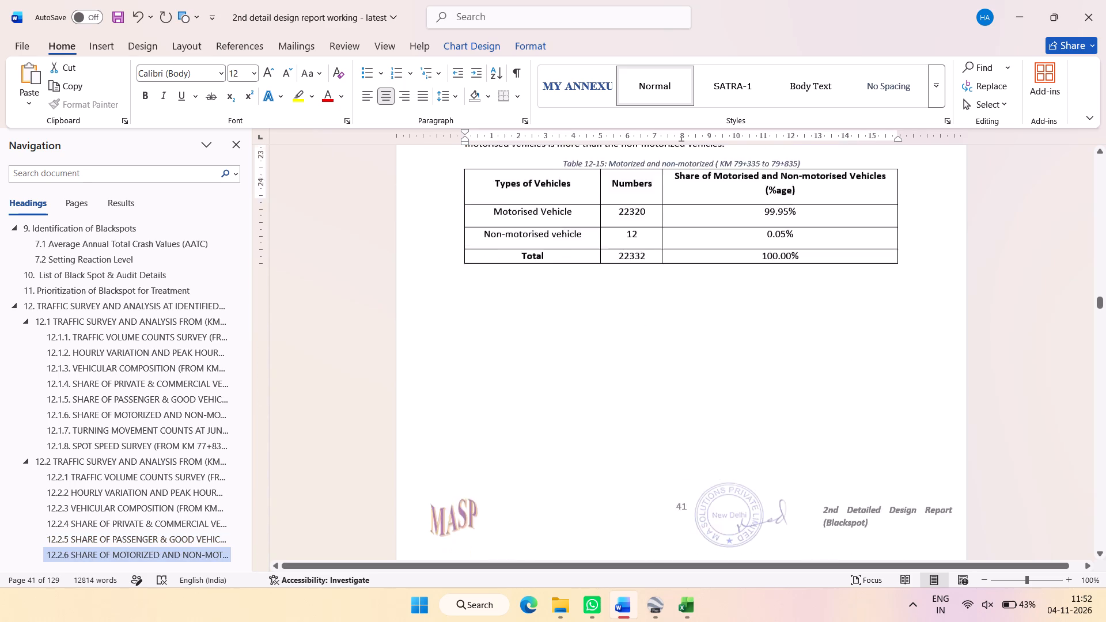
pyautogui.scroll(-2, 702, 348)
pyautogui.click(692, 264)
pyautogui.click(707, 266)
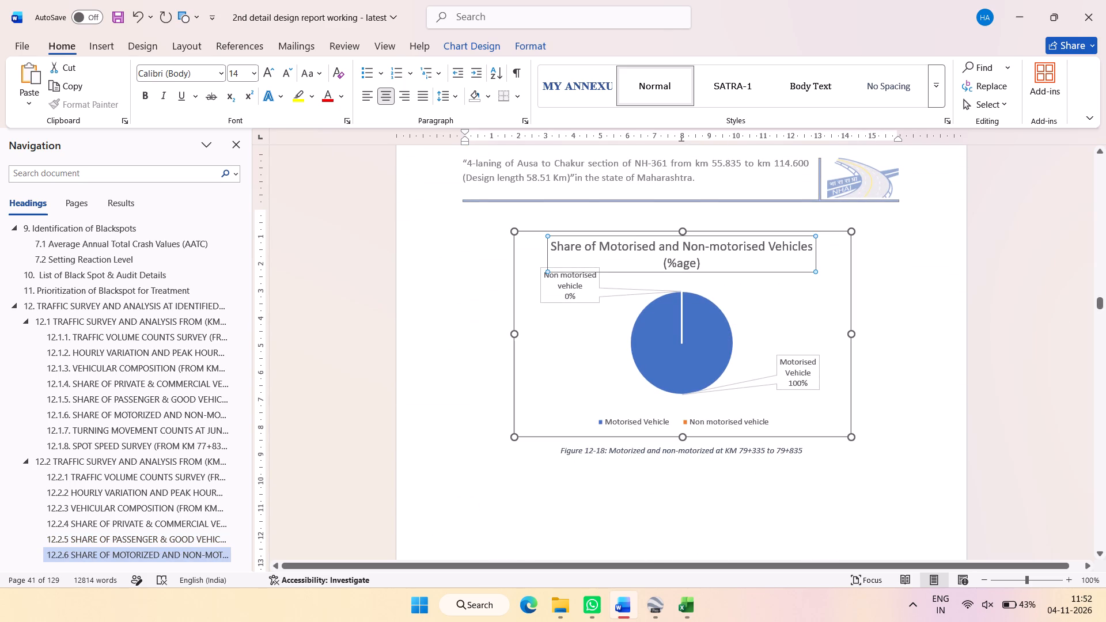
pyautogui.moveTo(709, 265); pyautogui.dragTo(566, 253)
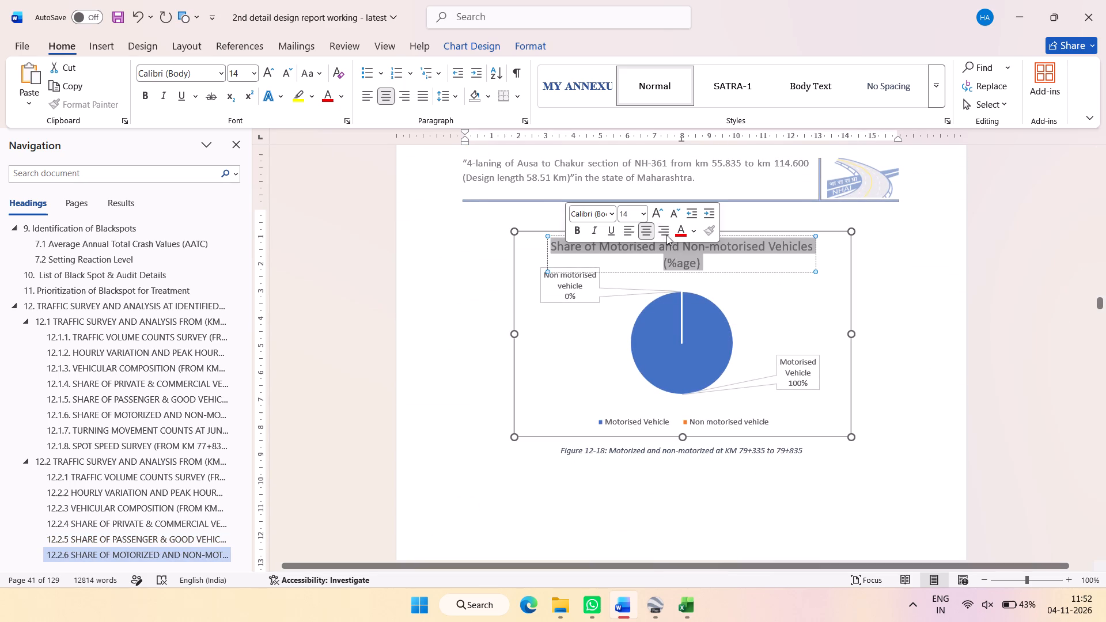
pyautogui.click(674, 211)
# Increase the font size of the "No. Of Vehicles Observed ( Frequency)" chart title in Figure 12-20 to 12, keeping the title in place.
pyautogui.scroll(-2, 721, 298)
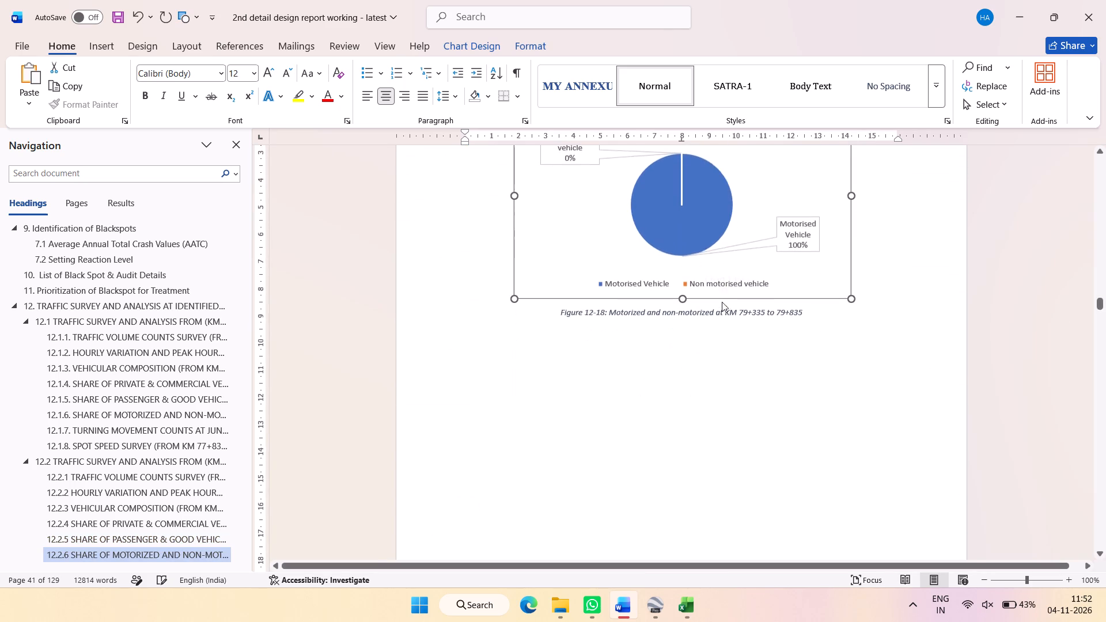
pyautogui.scroll(-16, 722, 302)
pyautogui.scroll(-8, 722, 302)
pyautogui.scroll(3, 722, 302)
pyautogui.scroll(-5, 728, 286)
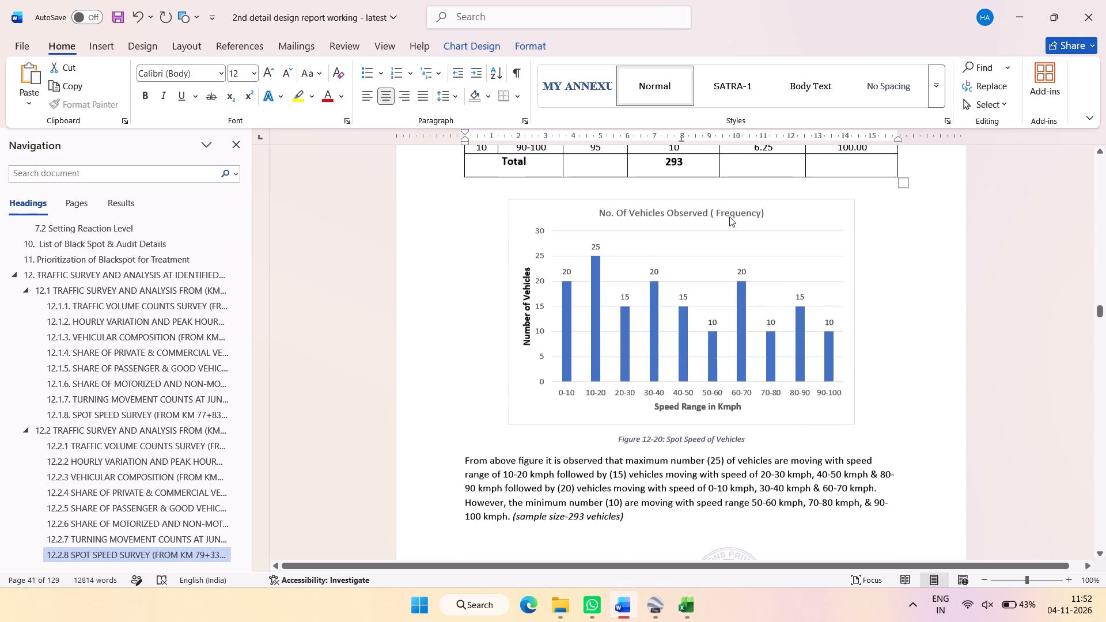
pyautogui.click(729, 216)
pyautogui.click(741, 212)
pyautogui.moveTo(764, 213); pyautogui.dragTo(660, 214)
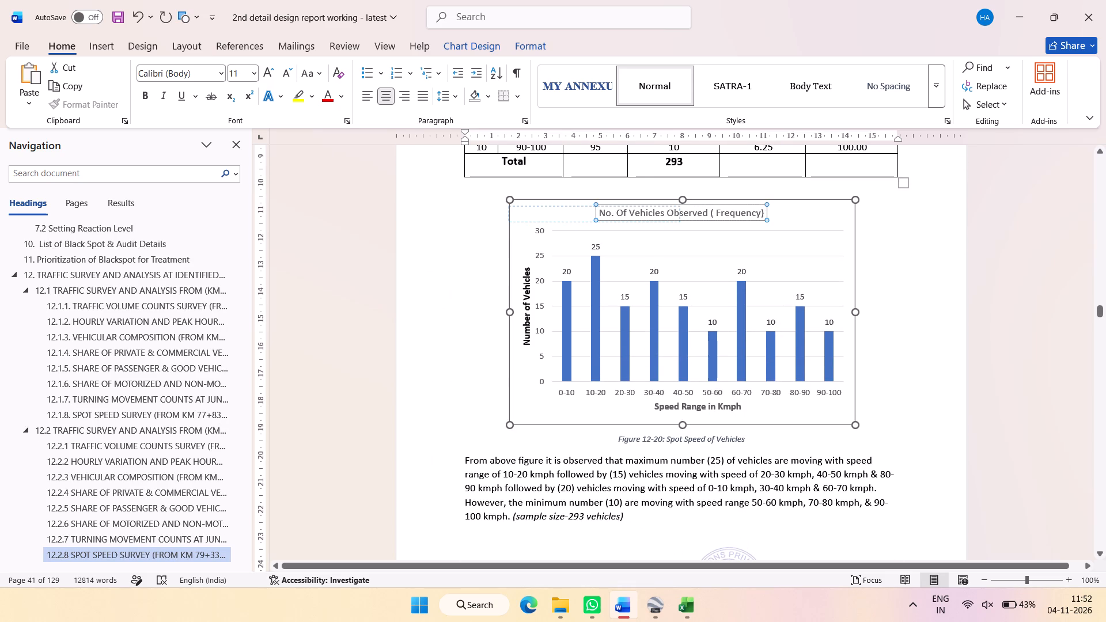
pyautogui.moveTo(660, 214); pyautogui.dragTo(658, 214)
pyautogui.hotkey('ctrl', 'z')
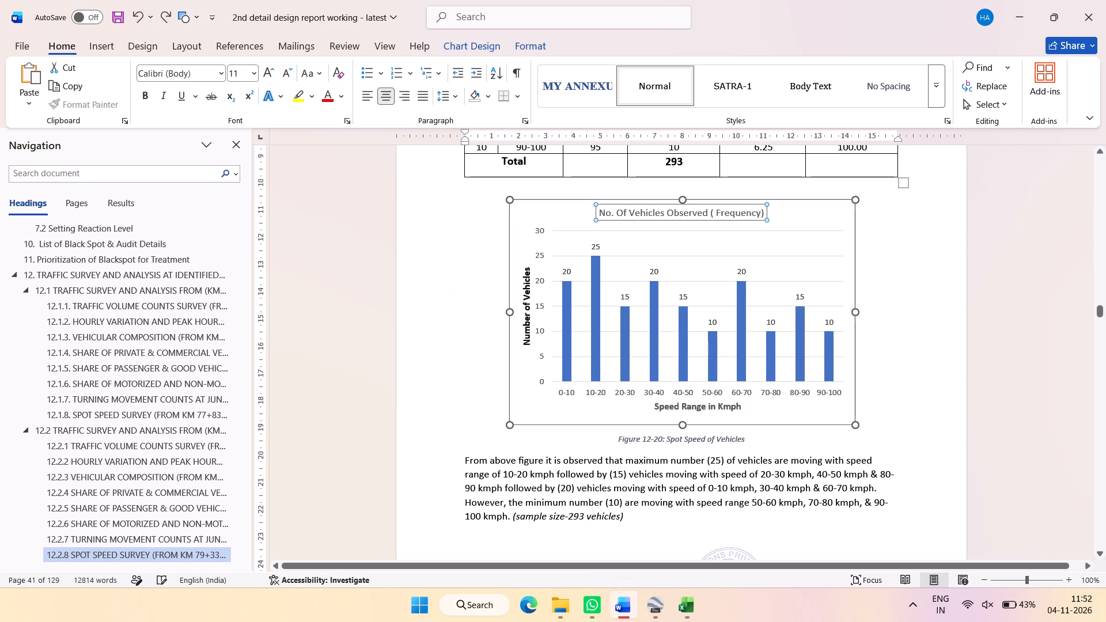
pyautogui.click(620, 214)
pyautogui.moveTo(607, 210); pyautogui.dragTo(747, 211)
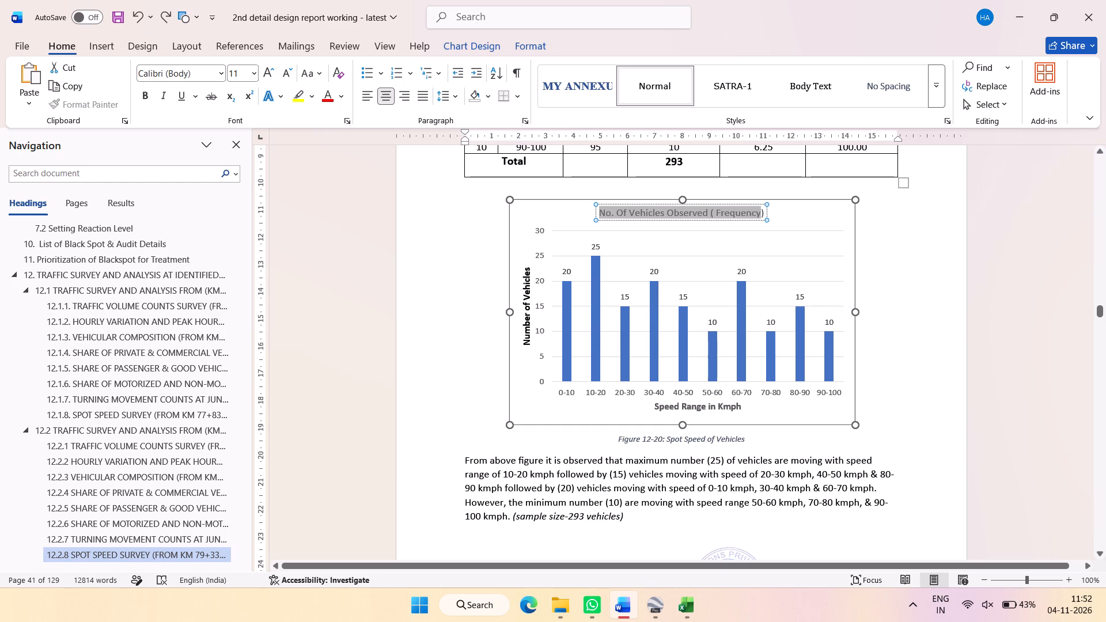
pyautogui.moveTo(747, 211); pyautogui.dragTo(764, 213)
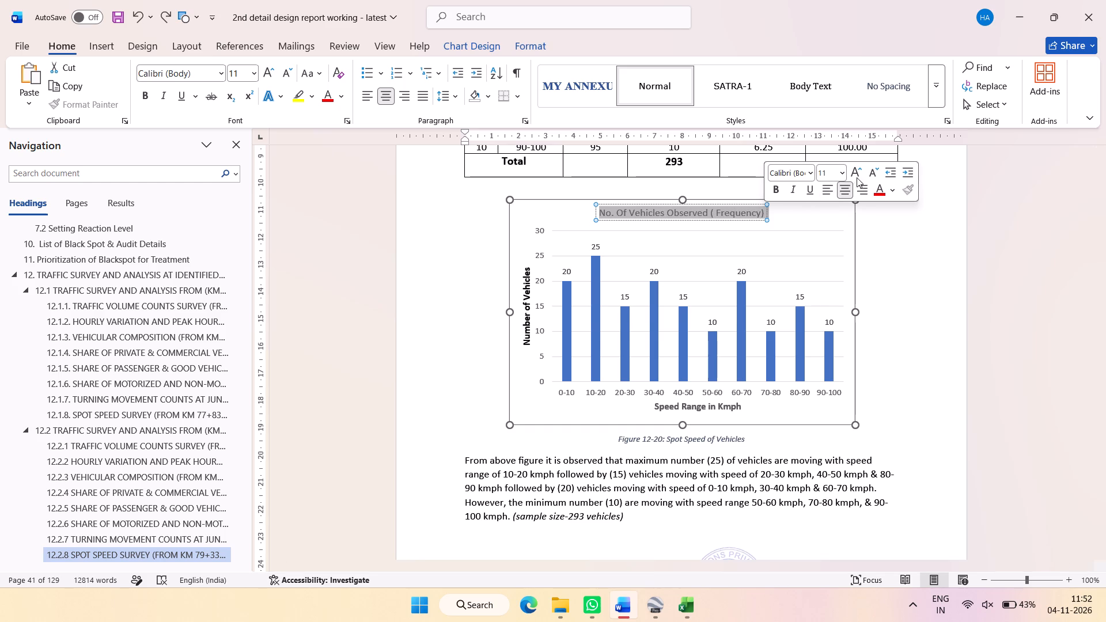
pyautogui.click(854, 181)
# Delete the blank lines above the Table 12-17 caption to close the gap below the page header.
pyautogui.scroll(-8, 790, 283)
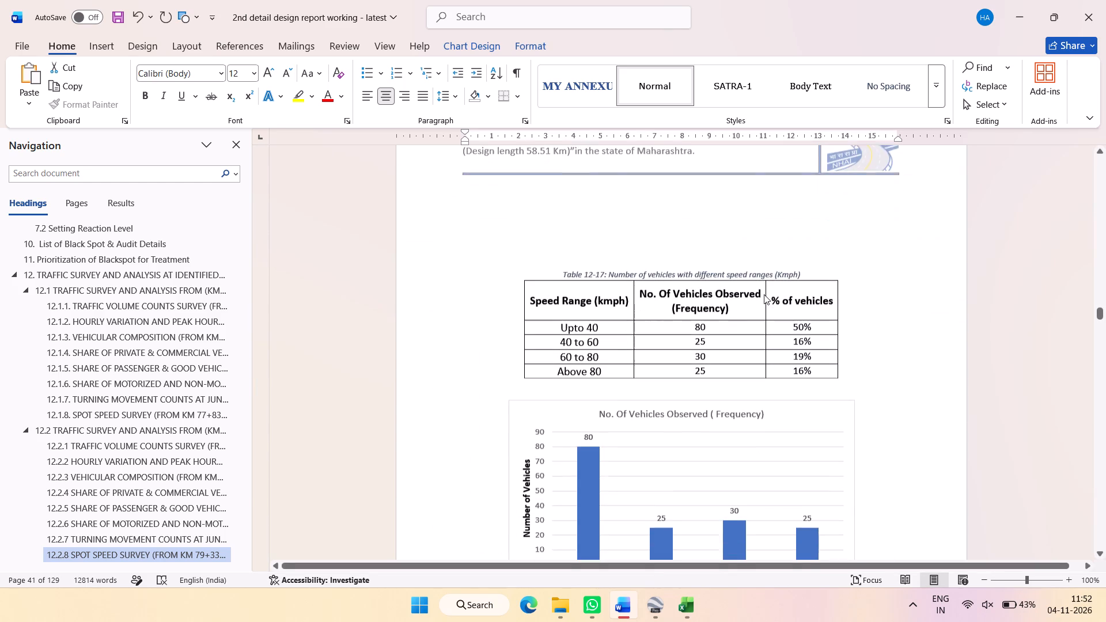
pyautogui.click(696, 213)
pyautogui.click(695, 189)
pyautogui.press('Delete')
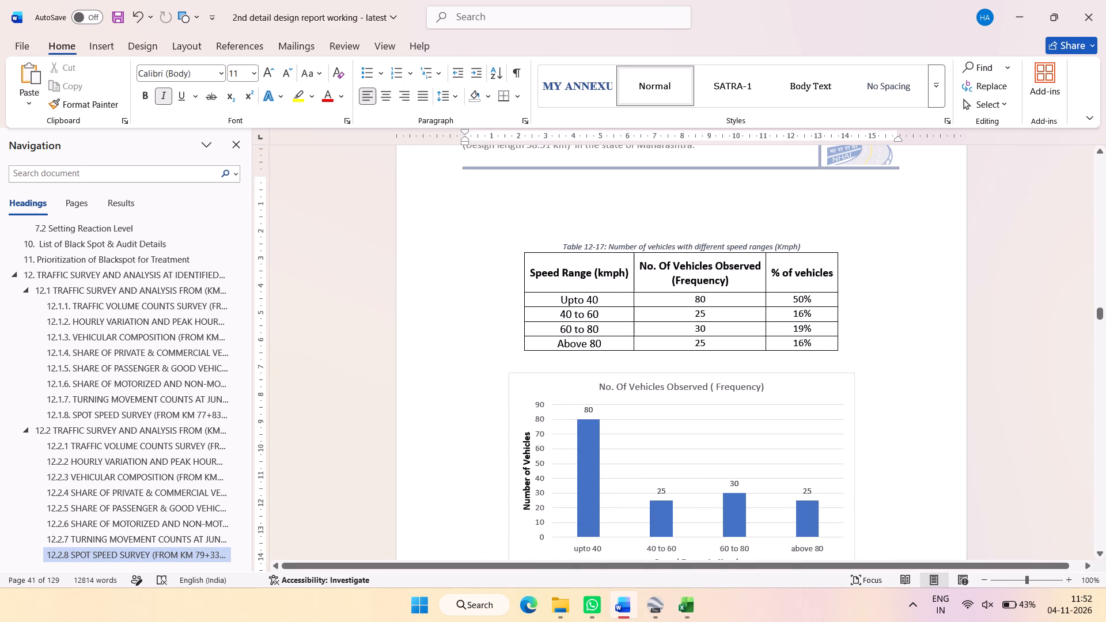
pyautogui.press('Delete')
pyautogui.press('Delete')
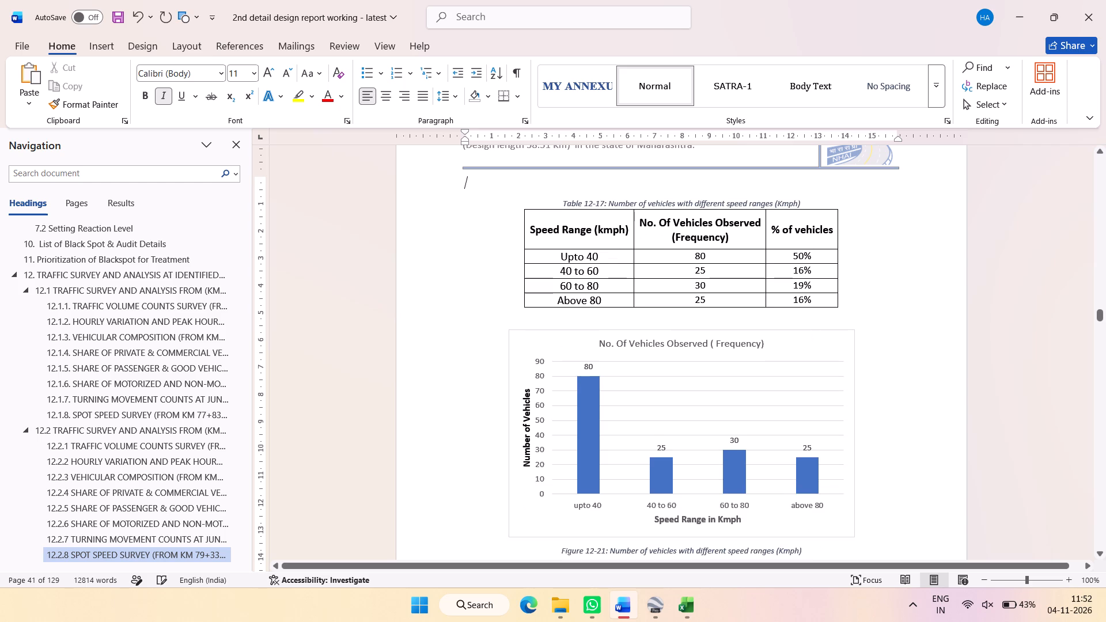
pyautogui.press('Delete')
# Increase the font size of the "No. Of Vehicles Observed ( Frequency)" chart title in Figure 12-21 to 12.
pyautogui.scroll(-5, 707, 255)
pyautogui.scroll(3, 708, 268)
pyautogui.click(710, 183)
pyautogui.click(603, 184)
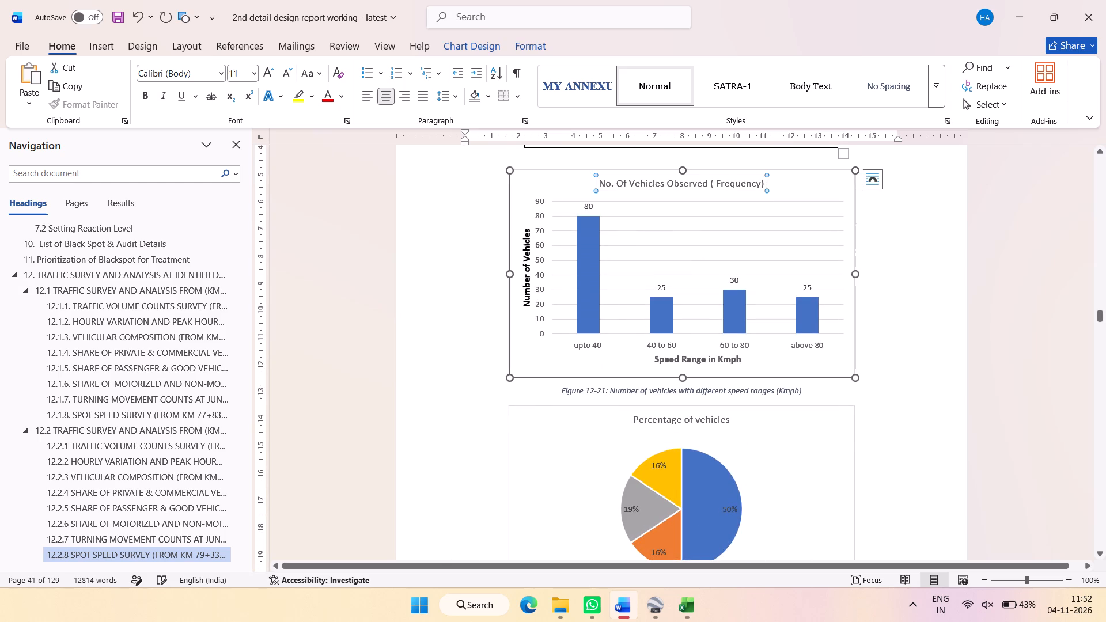
pyautogui.moveTo(600, 184); pyautogui.dragTo(763, 186)
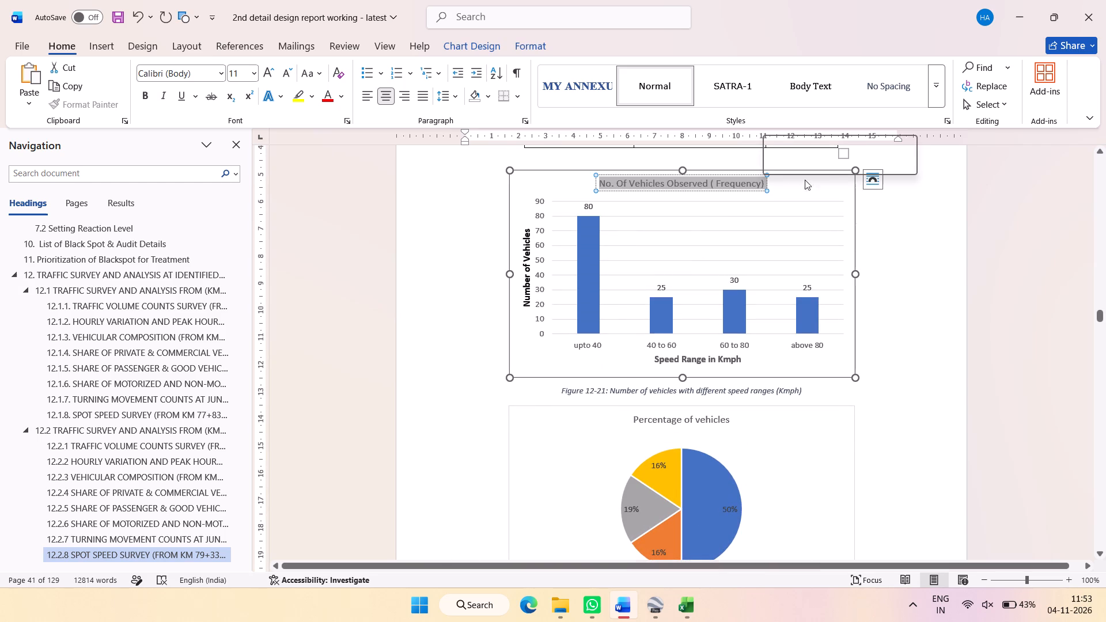
pyautogui.click(857, 152)
# Increase the font size of the "Percentage of vehicles" pie chart title in Figure 12-22 by one increment.
pyautogui.click(692, 420)
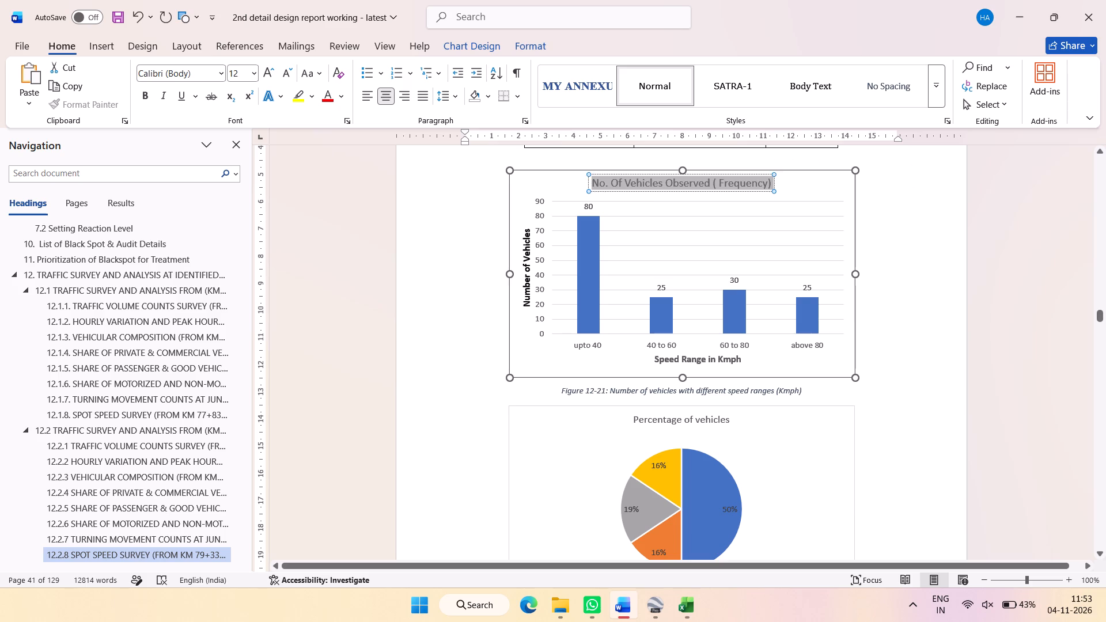
pyautogui.click(664, 422)
pyautogui.moveTo(637, 263); pyautogui.dragTo(655, 263)
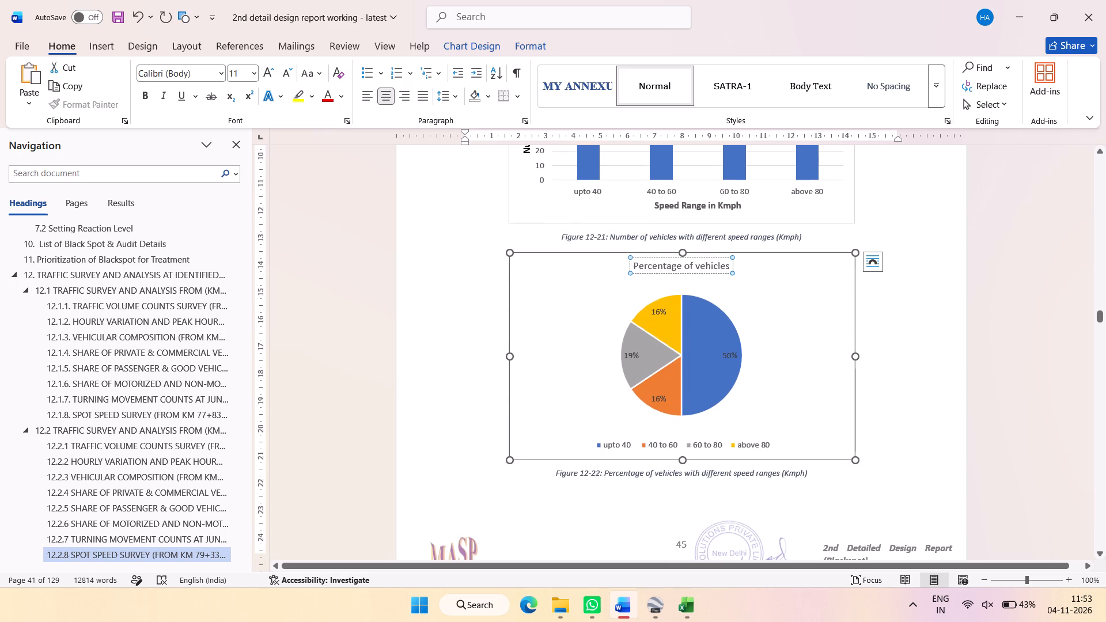
pyautogui.moveTo(655, 263); pyautogui.dragTo(729, 263)
pyautogui.click(819, 221)
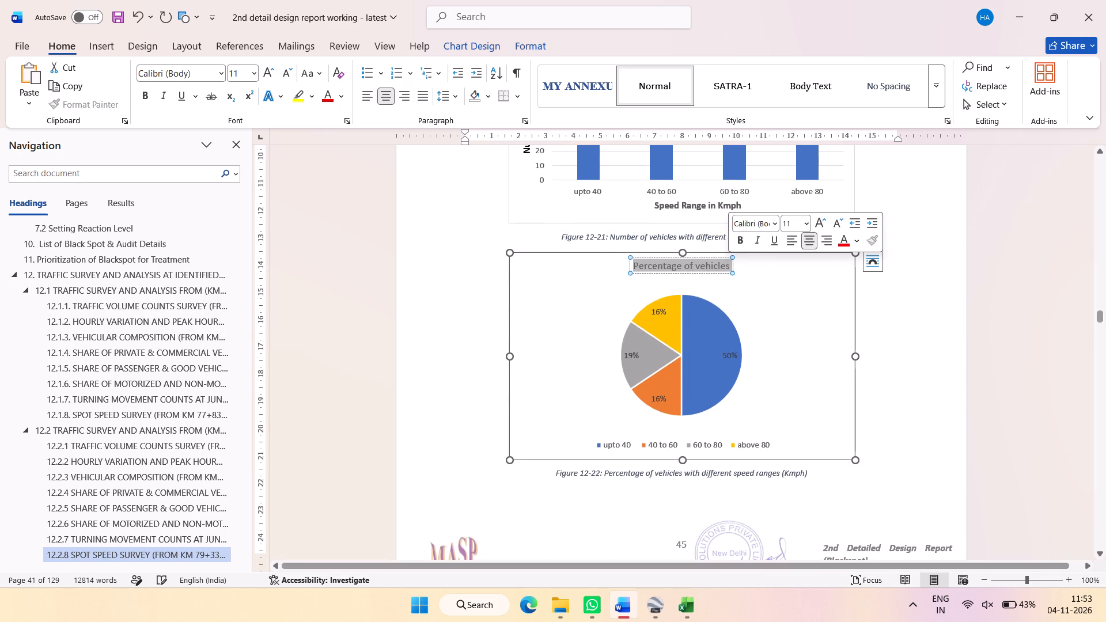
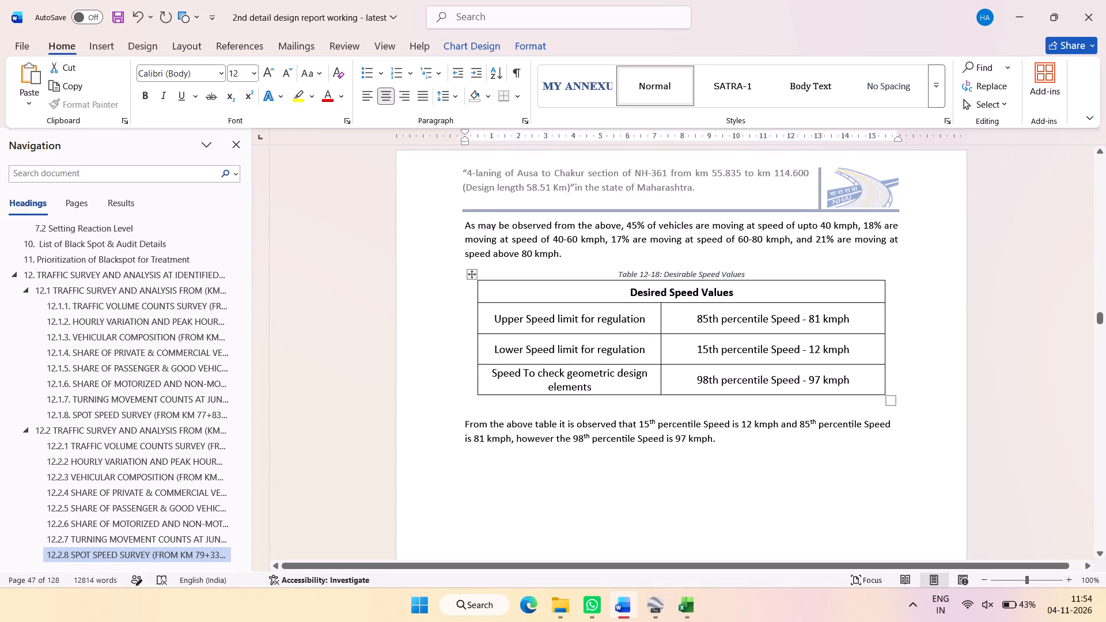
# Insert a break before the 12.3 Traffic Survey and Analysis heading so the section starts on a new page.
pyautogui.scroll(5, 708, 357)
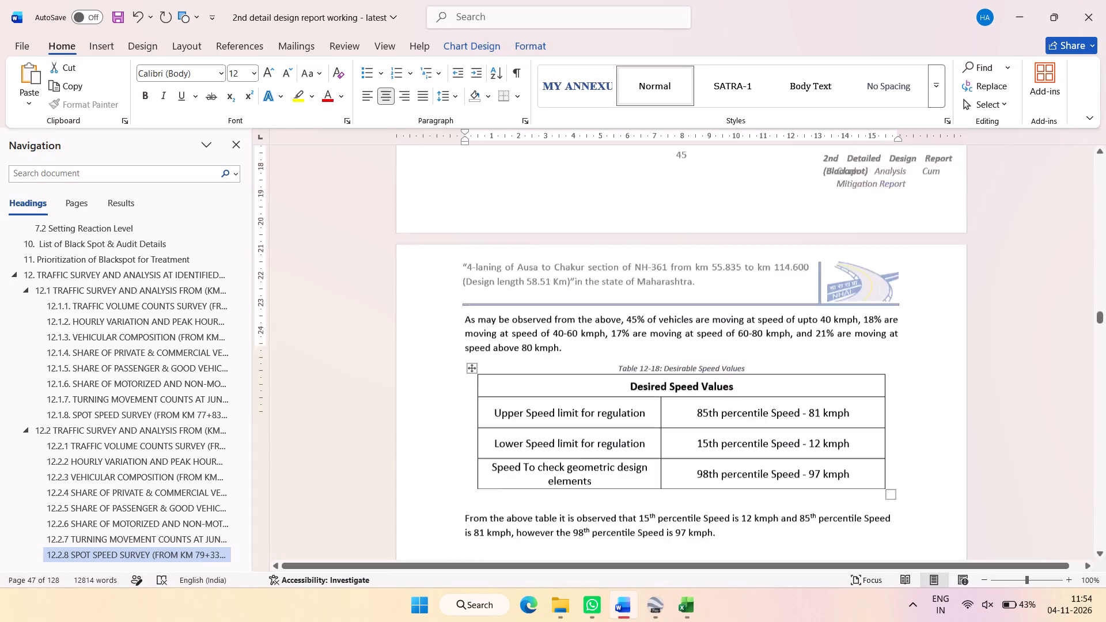
pyautogui.scroll(-8, 708, 358)
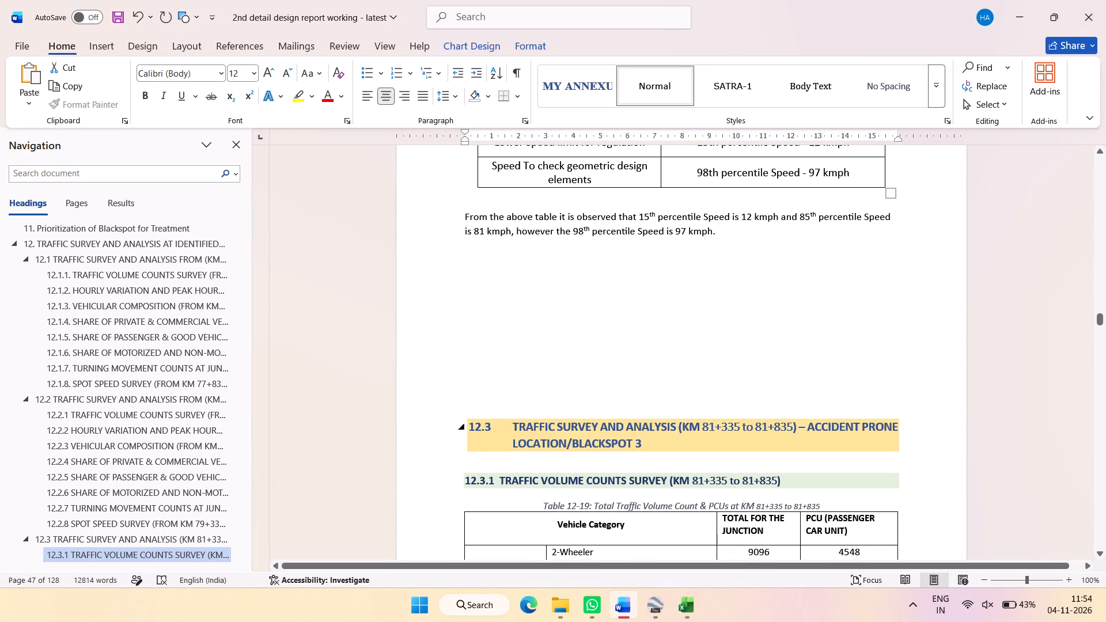
pyautogui.click(509, 420)
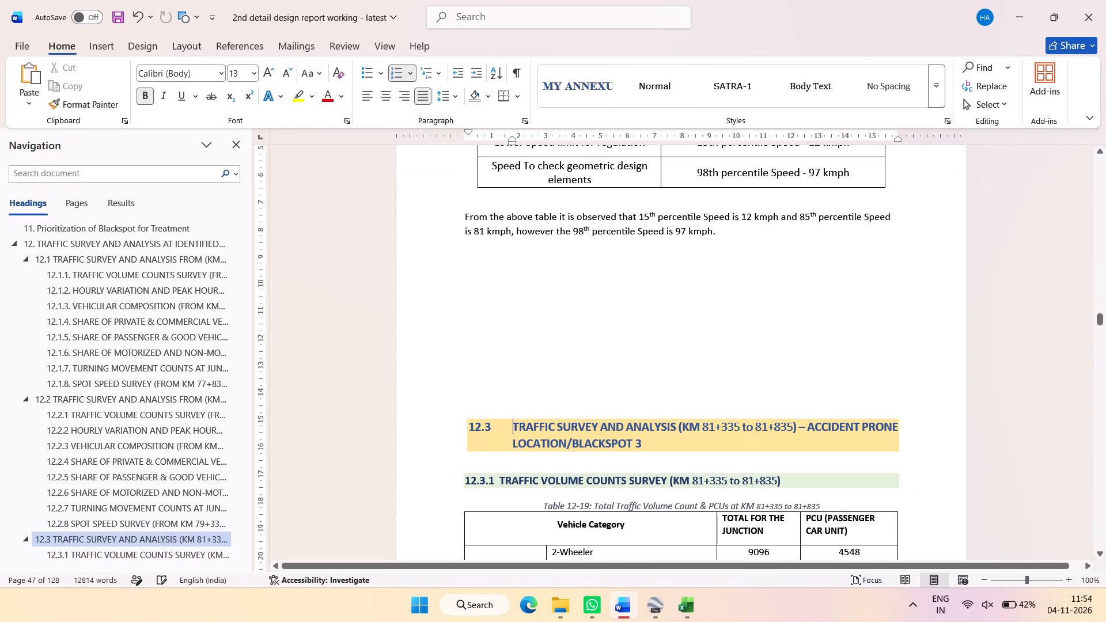
pyautogui.press('BackSpace')
pyautogui.hotkey('ctrl', 'z')
pyautogui.click(180, 43)
pyautogui.click(196, 59)
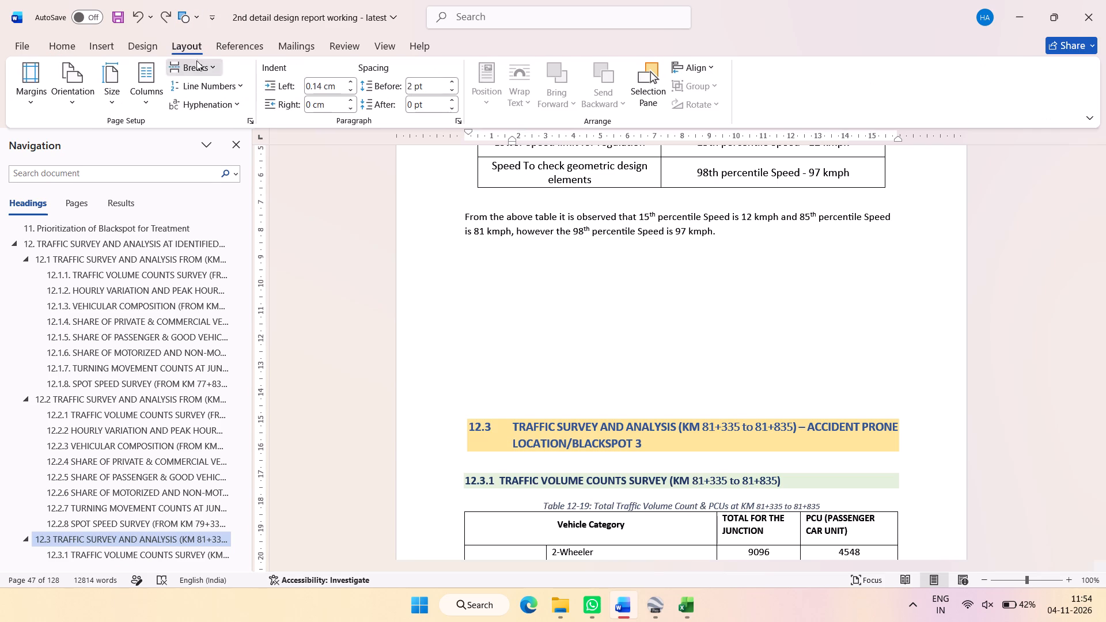
pyautogui.click(300, 298)
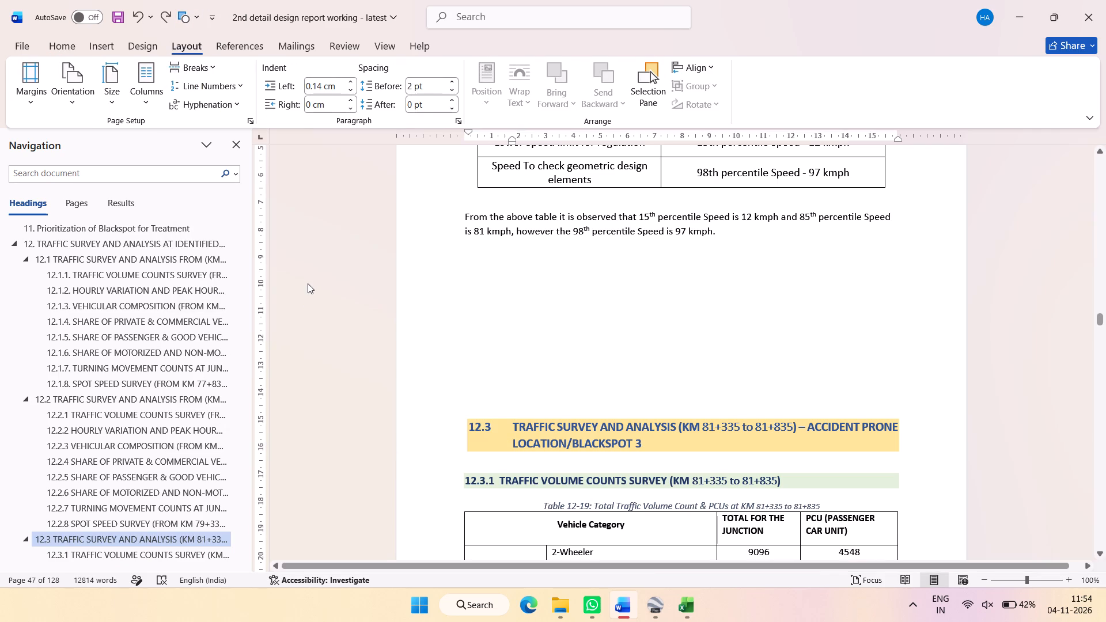
# Make the Figure 12-23 total traffic volume and PCUs chart slightly taller by extending its lower edge.
pyautogui.scroll(-3, 531, 362)
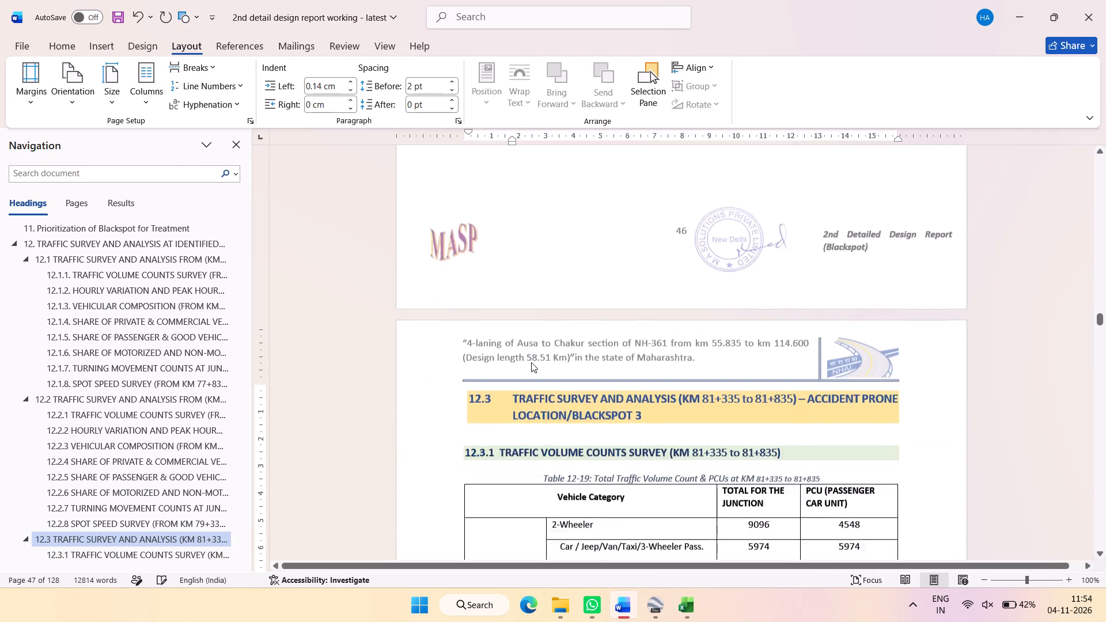
pyautogui.scroll(-1, 531, 362)
pyautogui.scroll(-6, 567, 331)
pyautogui.scroll(-7, 694, 283)
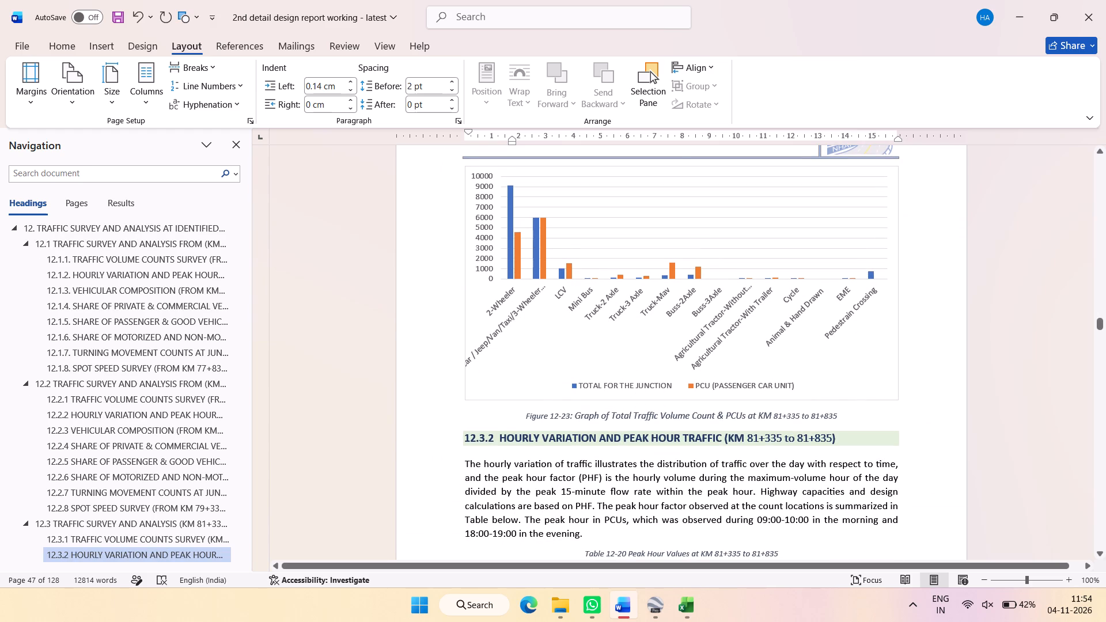
pyautogui.click(615, 354)
pyautogui.moveTo(681, 399); pyautogui.dragTo(680, 404)
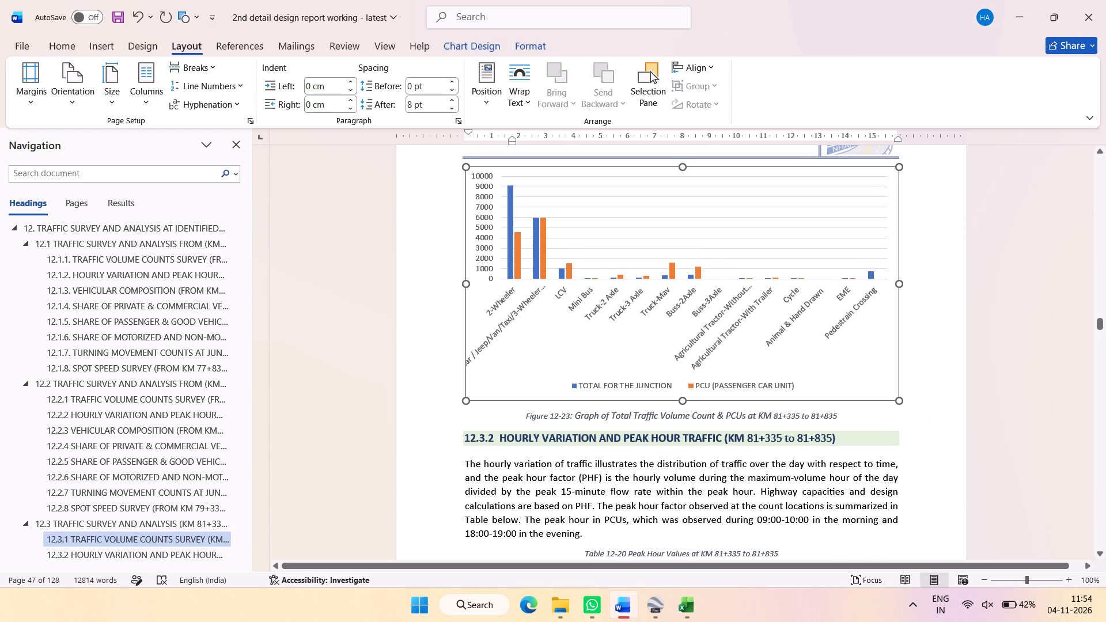
pyautogui.moveTo(680, 404); pyautogui.dragTo(676, 438)
# Go to the "Hourly variation in morning" chart in section 12.3.2.
pyautogui.scroll(-2, 680, 338)
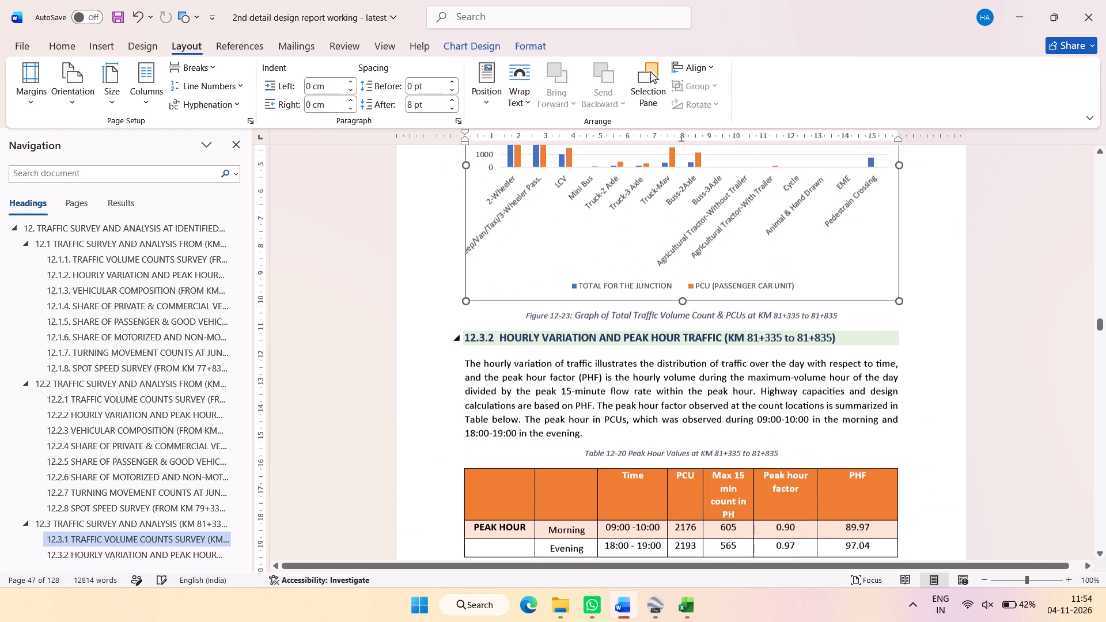
pyautogui.scroll(-5, 671, 359)
pyautogui.scroll(4, 664, 350)
pyautogui.scroll(-8, 664, 350)
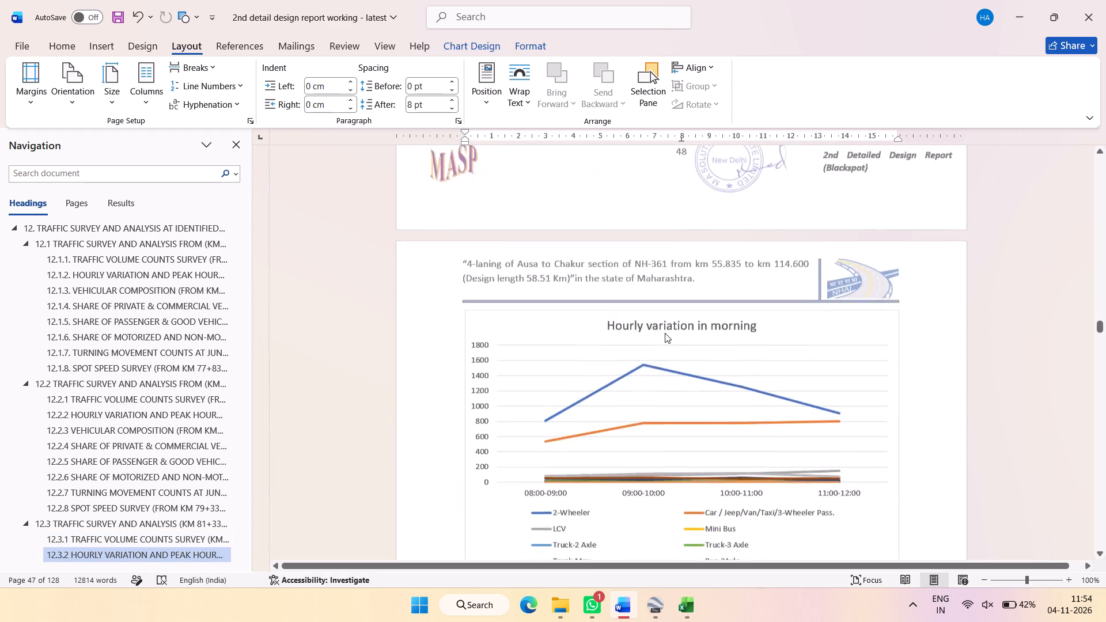
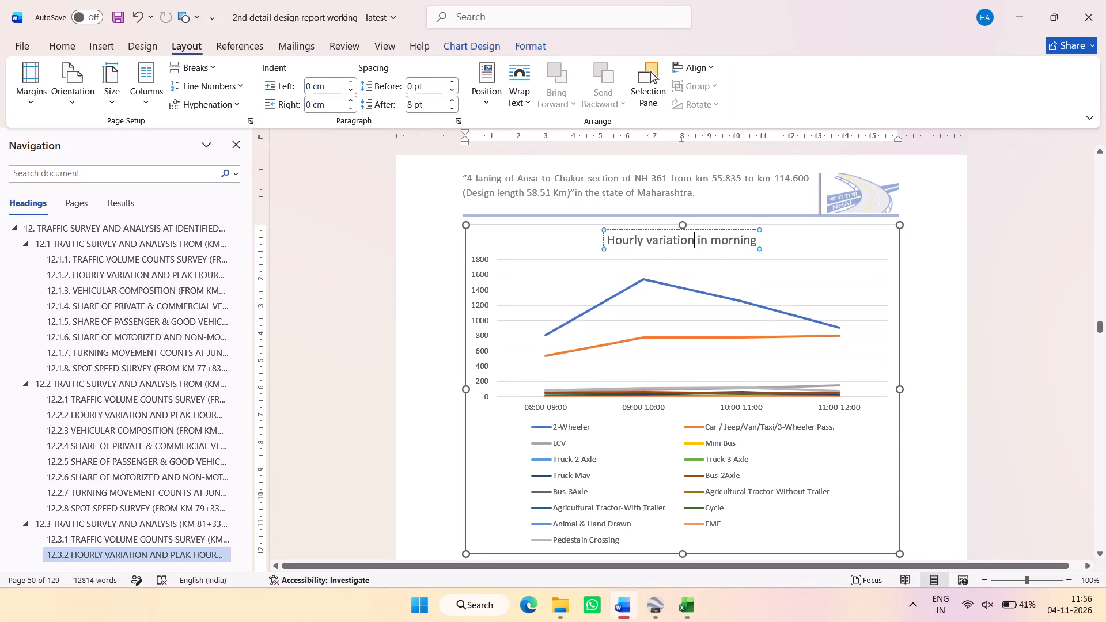
# Reduce the "Hourly variation in morning" chart title in section 12.3.2 to font size 12.
pyautogui.click(605, 240)
pyautogui.click(612, 240)
pyautogui.moveTo(611, 241); pyautogui.dragTo(622, 241)
pyautogui.moveTo(622, 241); pyautogui.dragTo(734, 240)
pyautogui.click(838, 199)
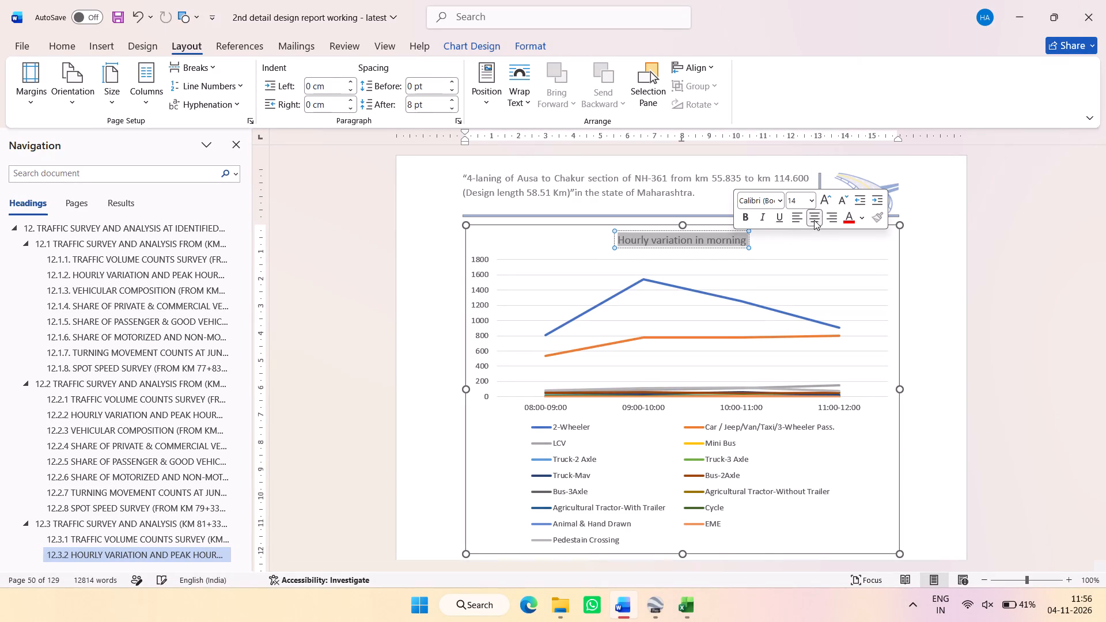
# Reduce the "Hourly variation in evening" chart title above the Figure 12-25 caption to font size 12.
pyautogui.scroll(-7, 738, 323)
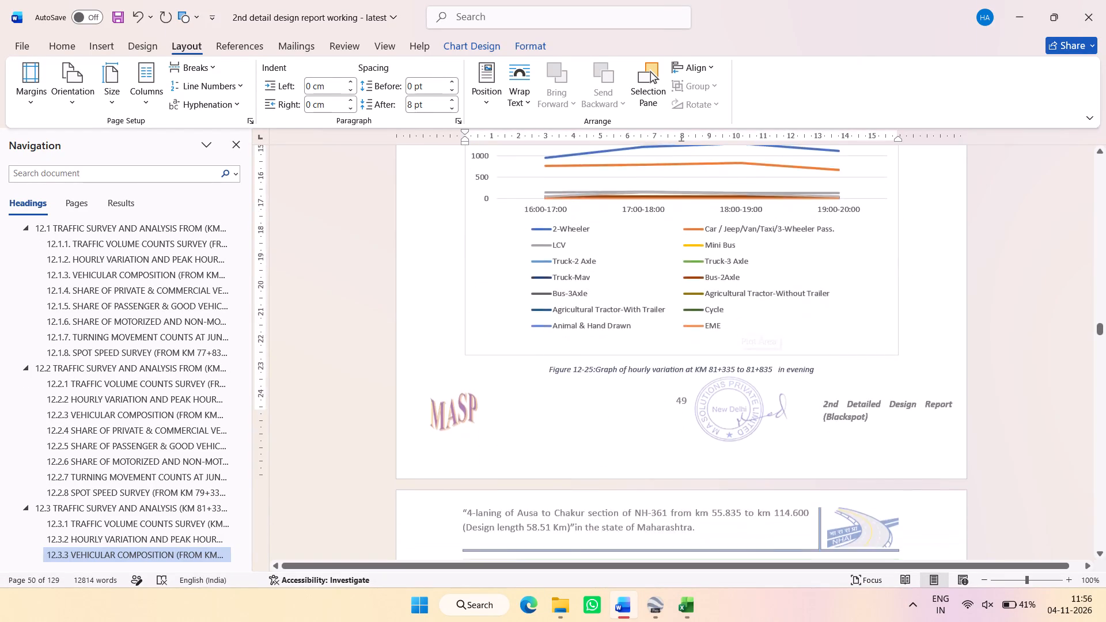
pyautogui.scroll(3, 740, 316)
pyautogui.click(708, 326)
pyautogui.click(694, 325)
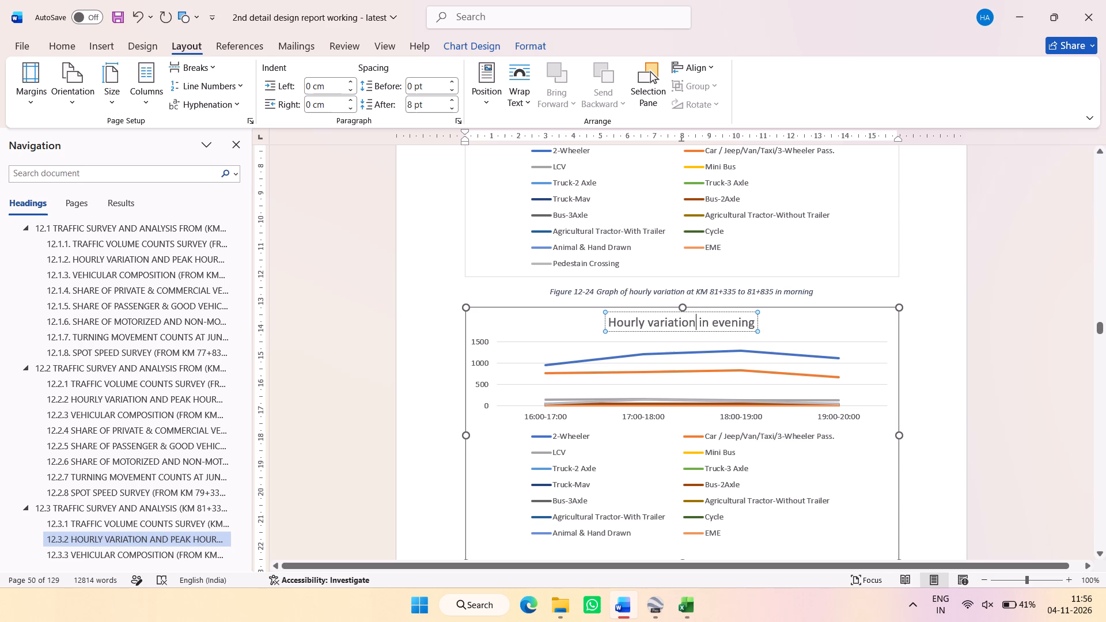
pyautogui.click(675, 322)
pyautogui.moveTo(632, 324); pyautogui.dragTo(743, 324)
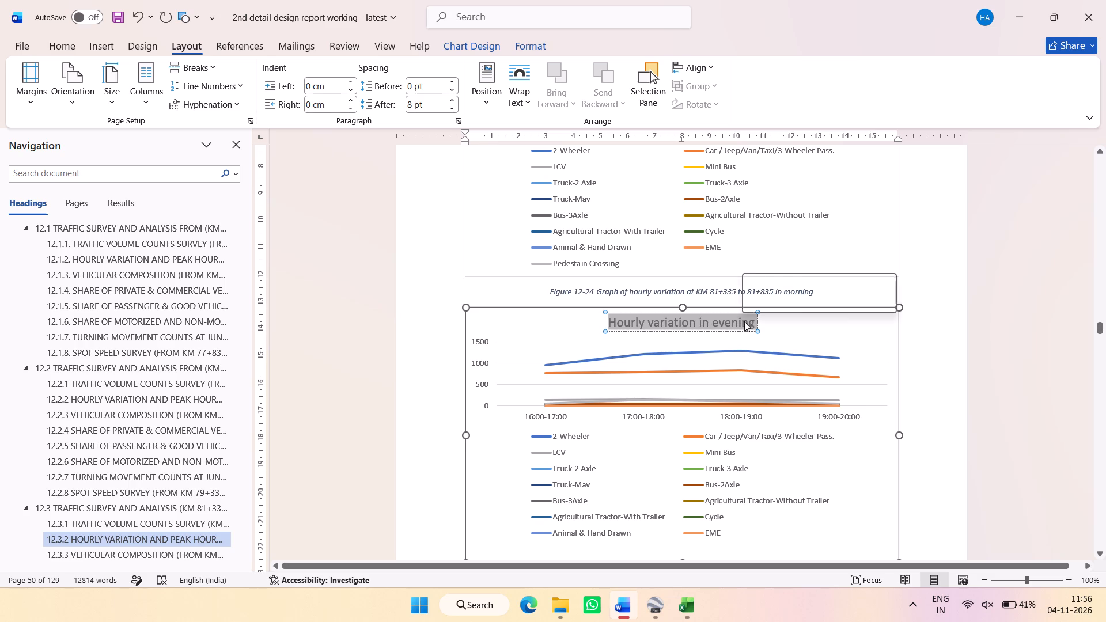
pyautogui.click(854, 283)
# Reduce the "VEHICULAR COMPOSITION" pie chart title in section 12.3.3 to font size 12.
pyautogui.scroll(-4, 847, 324)
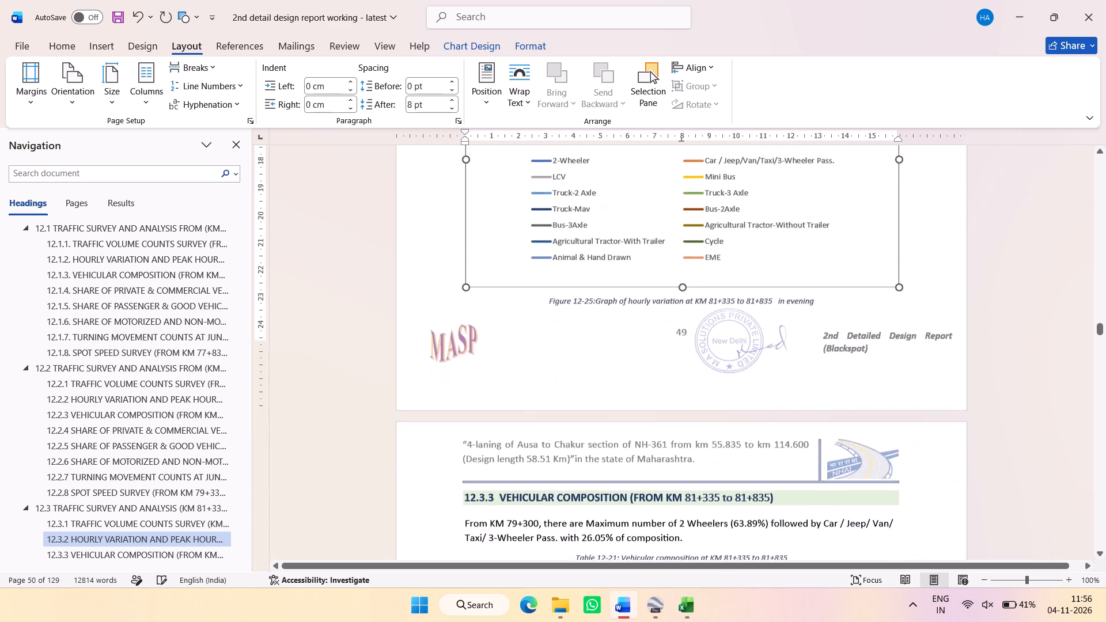
pyautogui.scroll(-3, 809, 329)
pyautogui.scroll(-11, 748, 341)
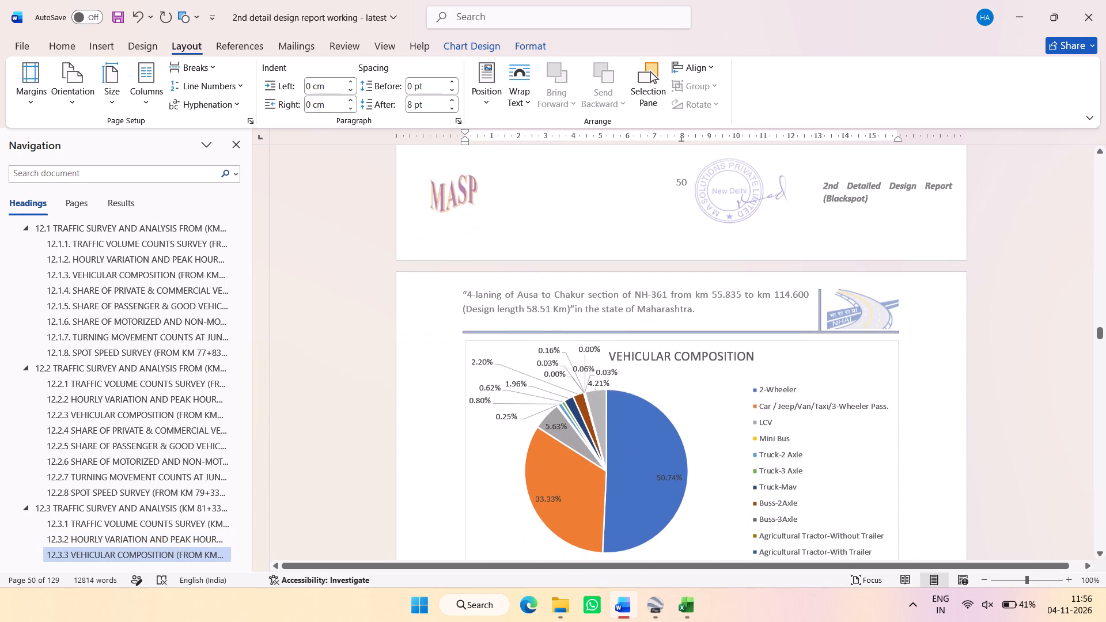
pyautogui.click(658, 354)
pyautogui.click(622, 356)
pyautogui.moveTo(618, 356); pyautogui.dragTo(735, 358)
pyautogui.click(847, 314)
# Reduce the "Share of Private & Commercial Vehicles (%age)" chart title in section 12.3.4 to font size 12.
pyautogui.scroll(-5, 810, 236)
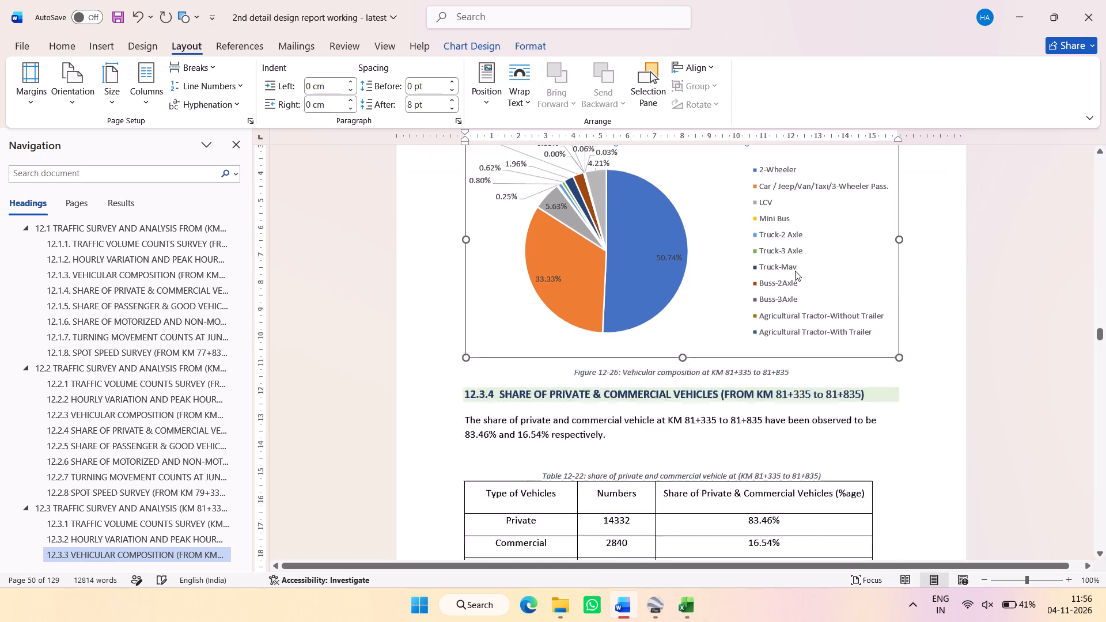
pyautogui.scroll(-3, 795, 271)
pyautogui.scroll(1, 715, 282)
pyautogui.scroll(-7, 715, 282)
pyautogui.click(693, 210)
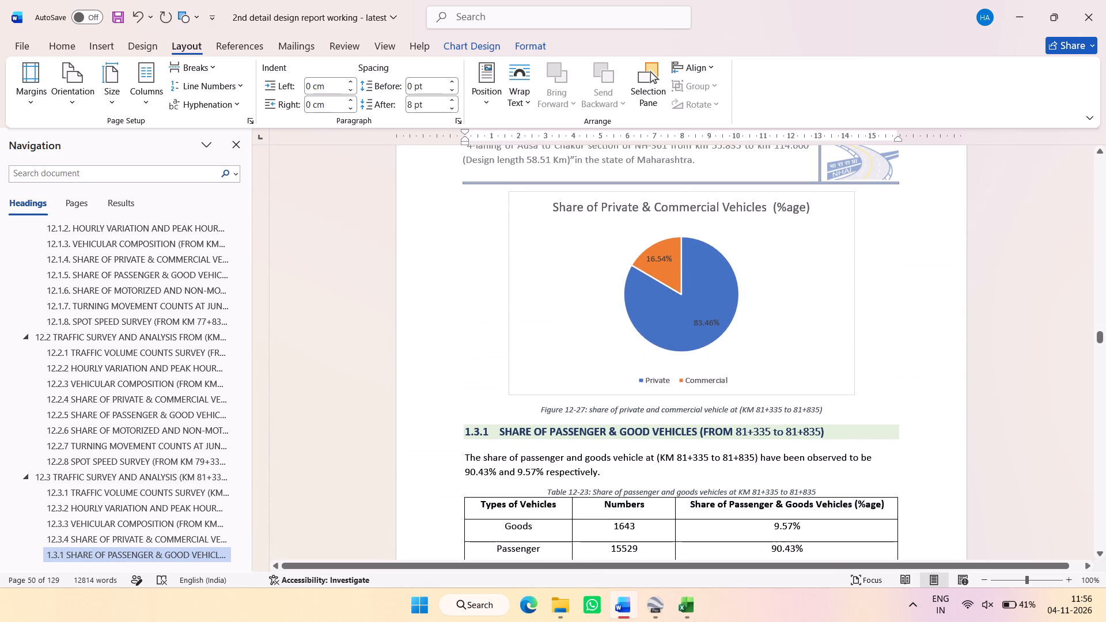
pyautogui.click(568, 207)
pyautogui.moveTo(564, 208); pyautogui.dragTo(670, 207)
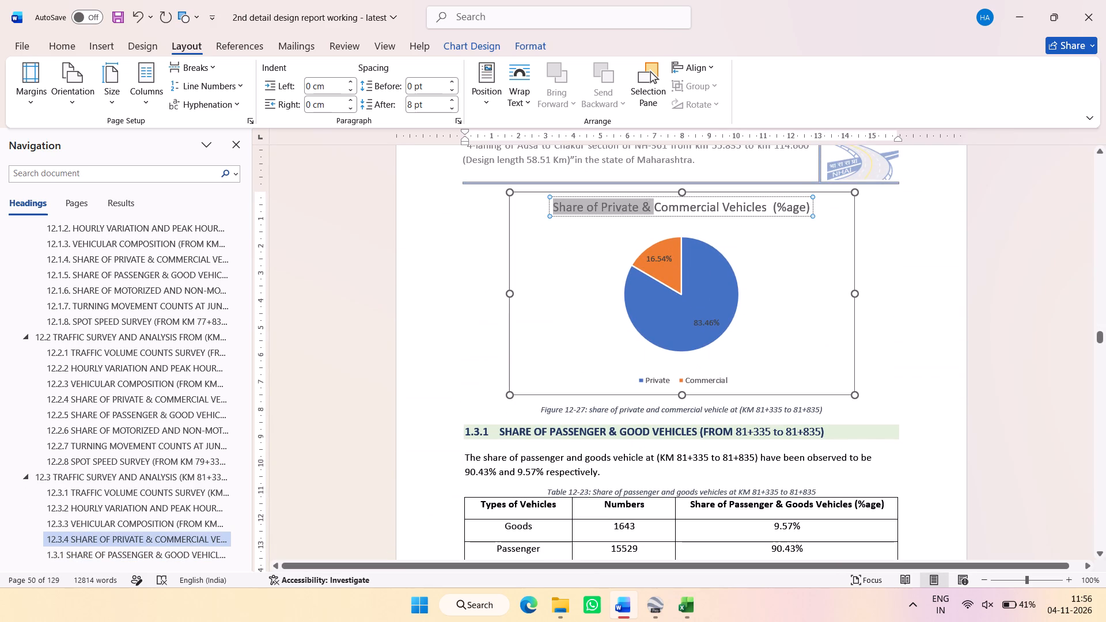
pyautogui.moveTo(670, 207); pyautogui.dragTo(809, 208)
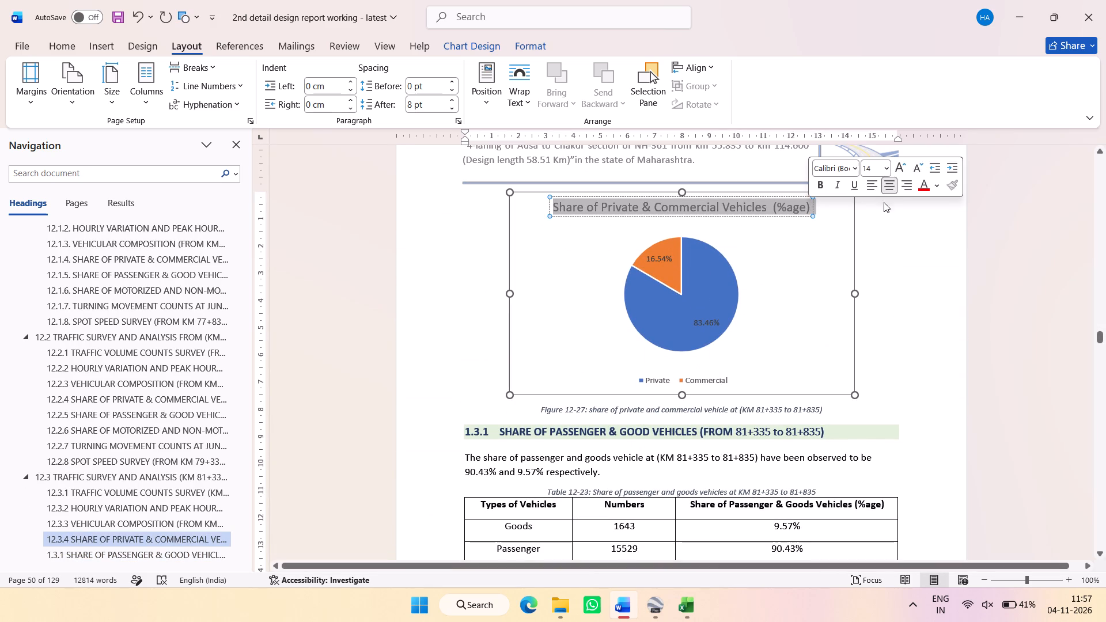
pyautogui.click(912, 166)
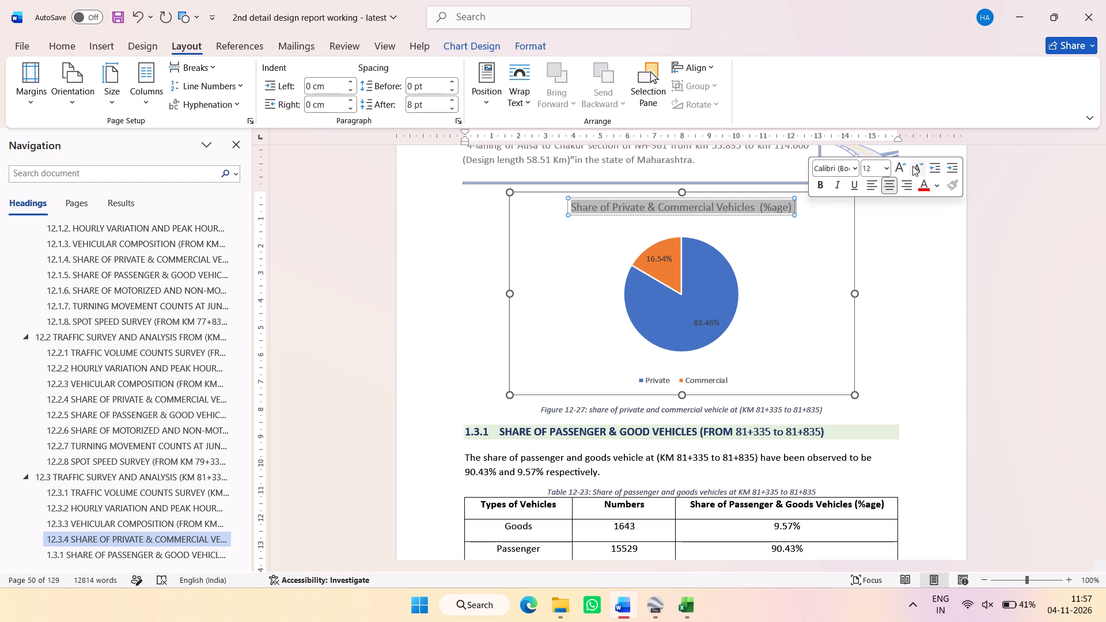
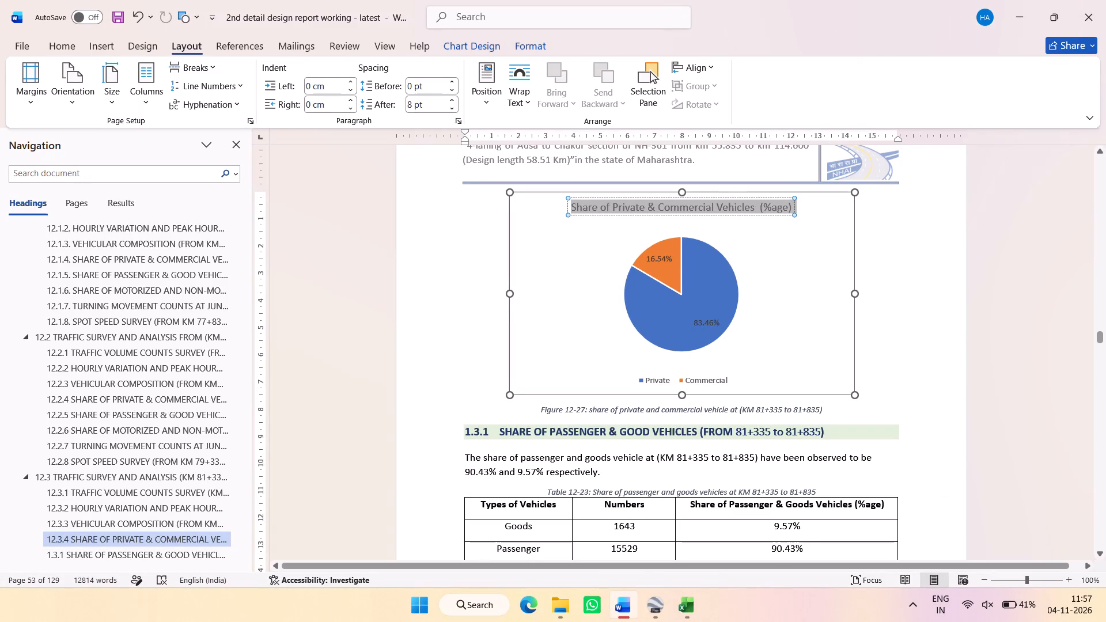
# Reduce the "Share of Passenger & Goods Vehicles Toll (%age)" chart title above the Figure 12-28 caption to font size 12.
pyautogui.click(69, 50)
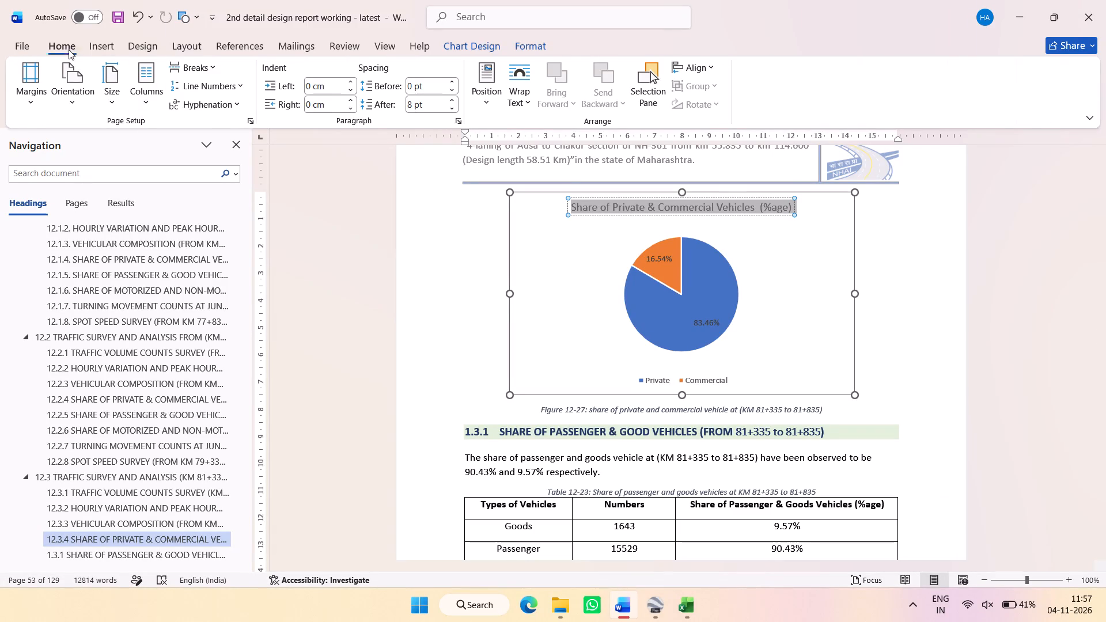
pyautogui.scroll(-12, 656, 305)
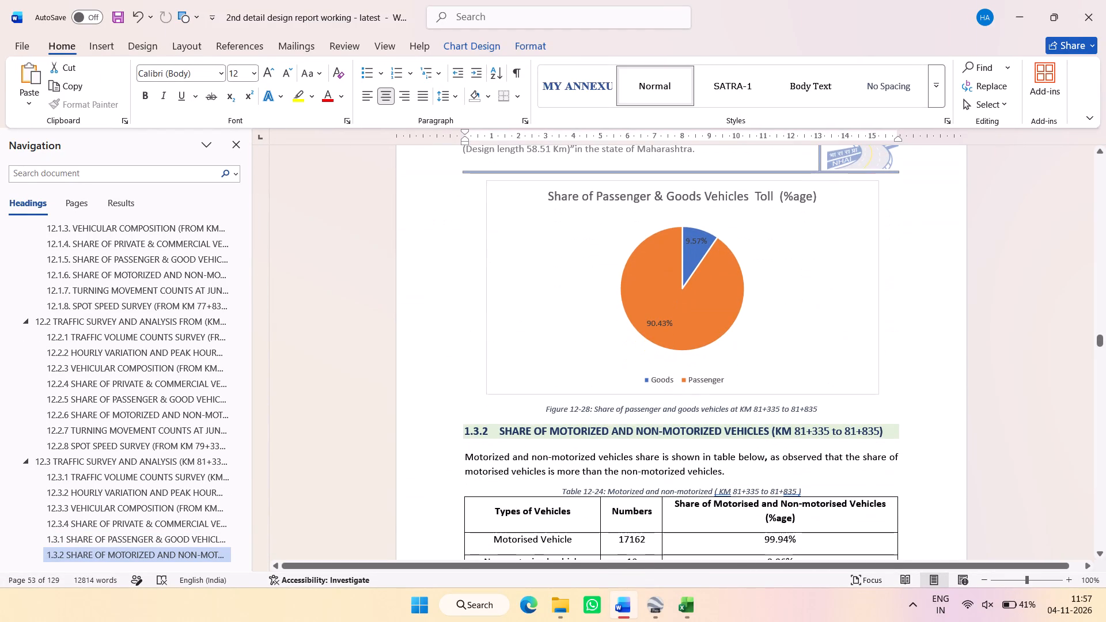
pyautogui.click(673, 191)
pyautogui.click(566, 194)
pyautogui.moveTo(557, 195); pyautogui.dragTo(672, 195)
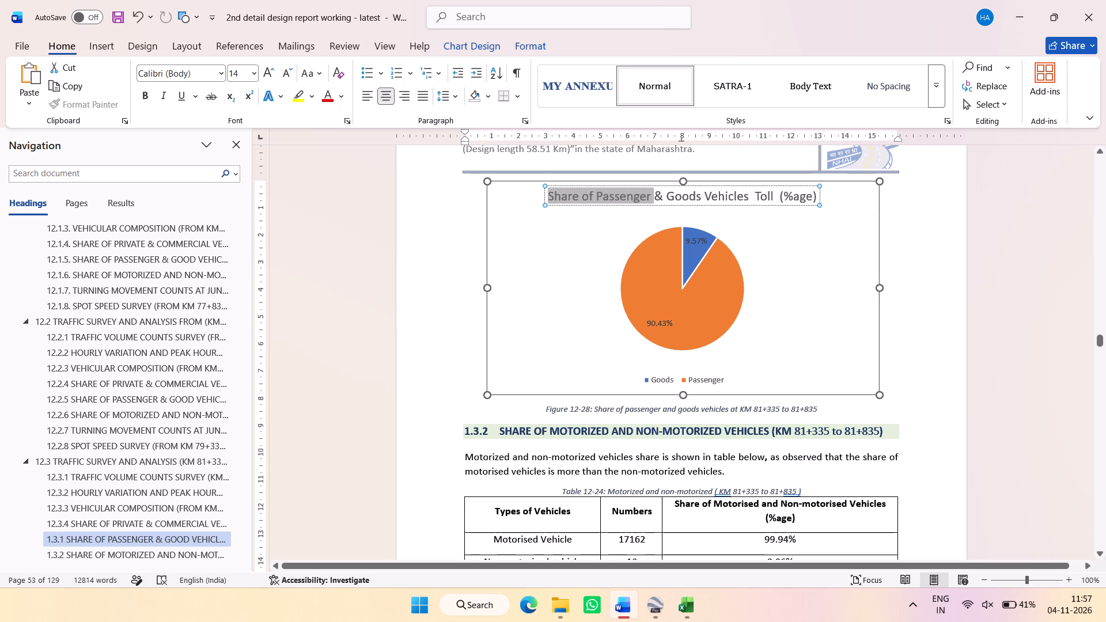
pyautogui.moveTo(672, 195); pyautogui.dragTo(817, 194)
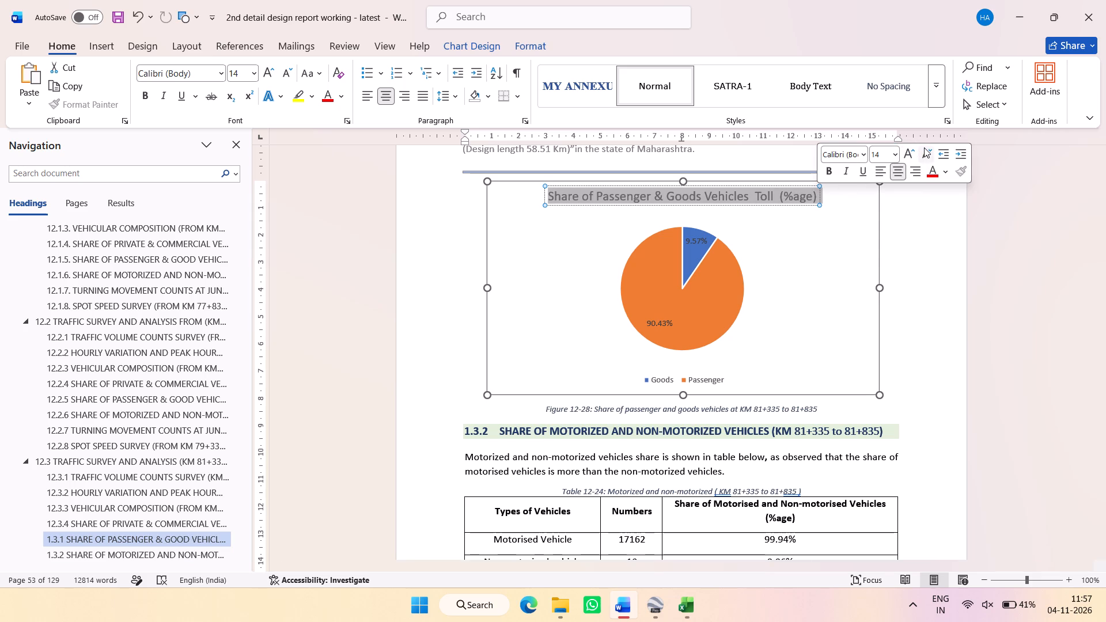
pyautogui.click(924, 147)
# Reduce the "Share of Motorised and Non-motorised Vehicles (%age)" chart title above the Figure 12-29 caption to font size 12.
pyautogui.scroll(-11, 609, 319)
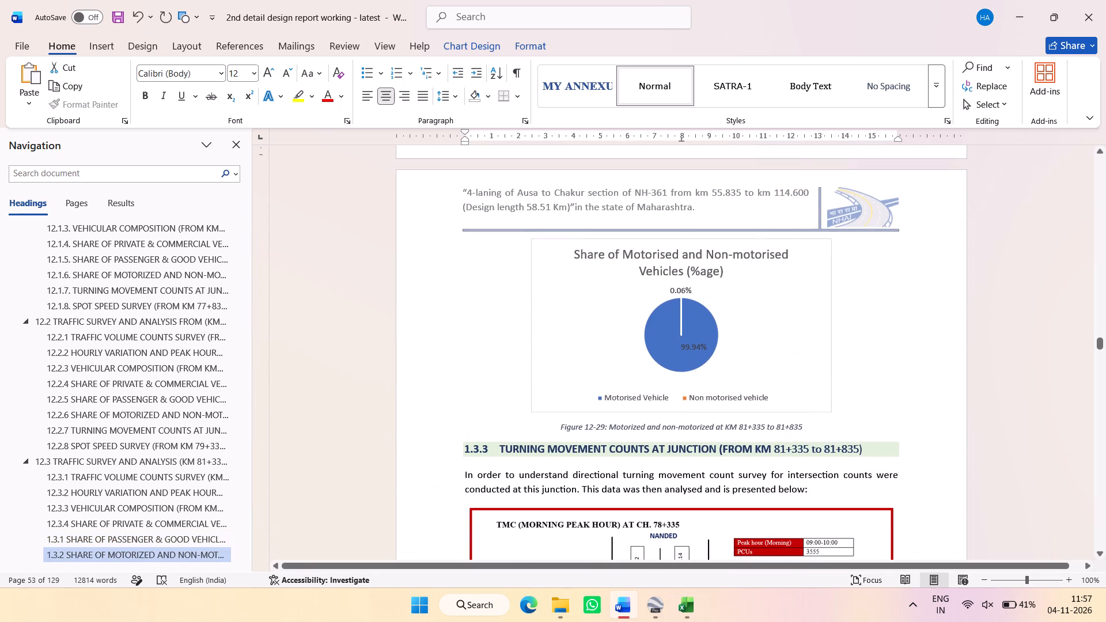
pyautogui.click(609, 266)
pyautogui.click(592, 253)
pyautogui.moveTo(582, 253); pyautogui.dragTo(741, 264)
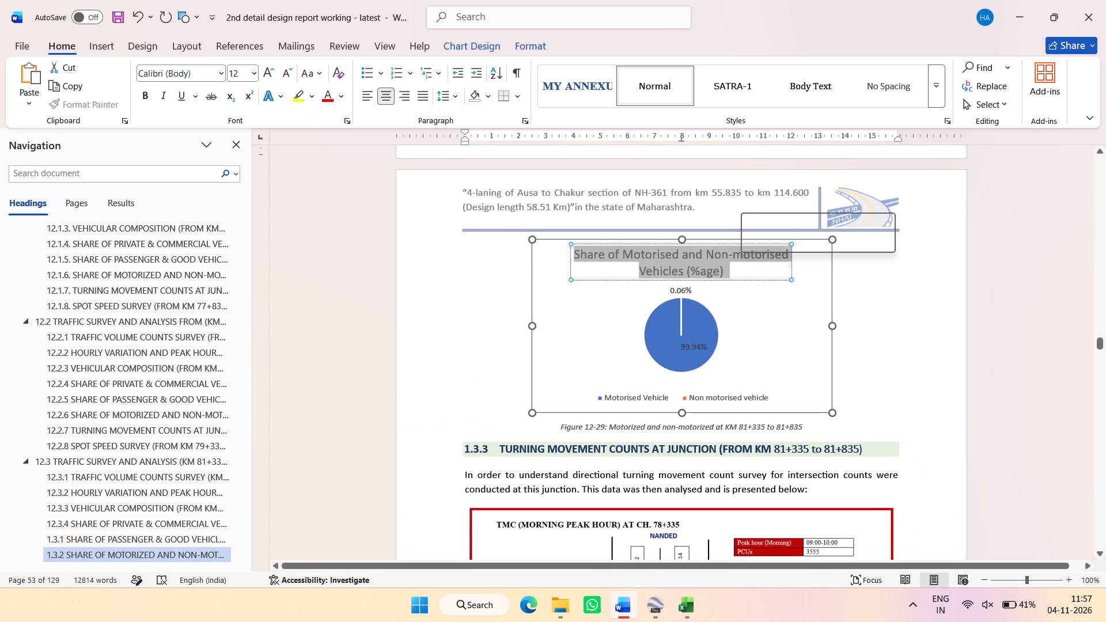
pyautogui.click(850, 222)
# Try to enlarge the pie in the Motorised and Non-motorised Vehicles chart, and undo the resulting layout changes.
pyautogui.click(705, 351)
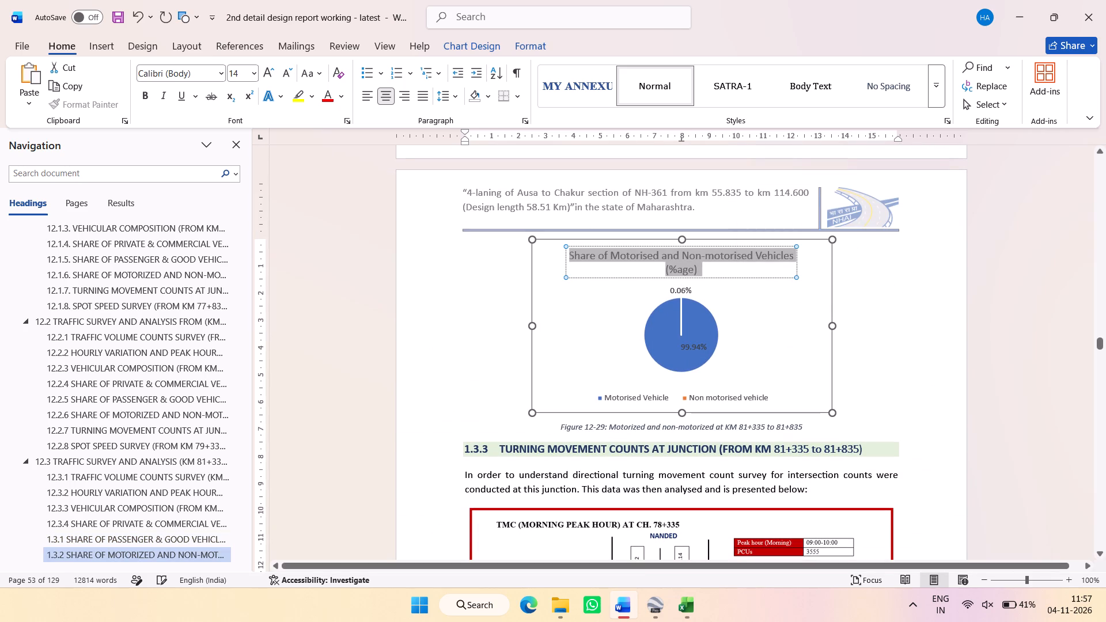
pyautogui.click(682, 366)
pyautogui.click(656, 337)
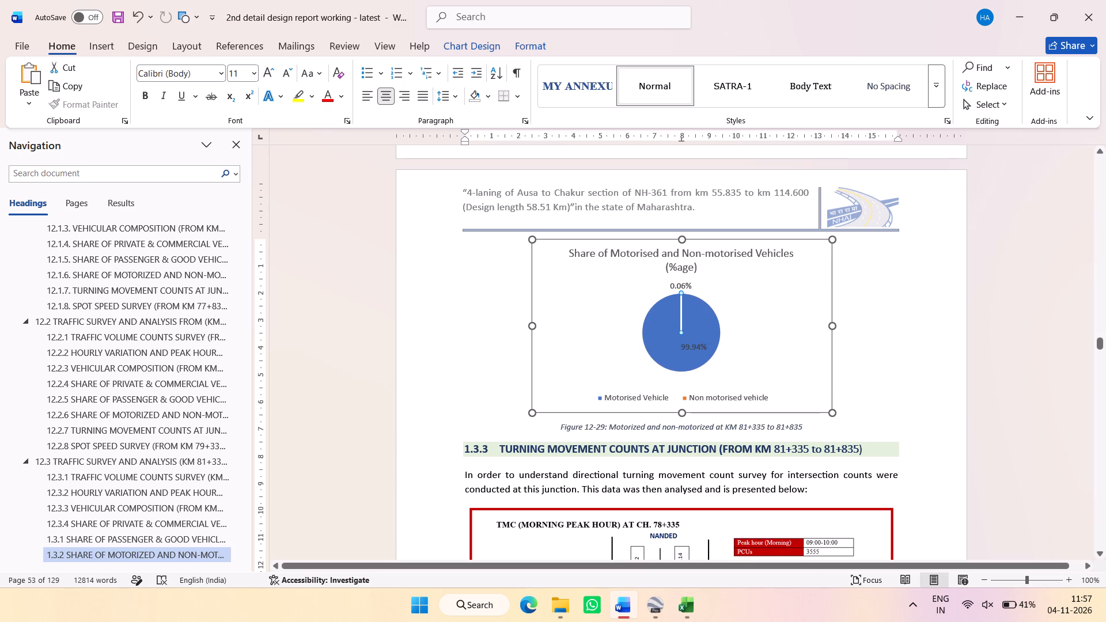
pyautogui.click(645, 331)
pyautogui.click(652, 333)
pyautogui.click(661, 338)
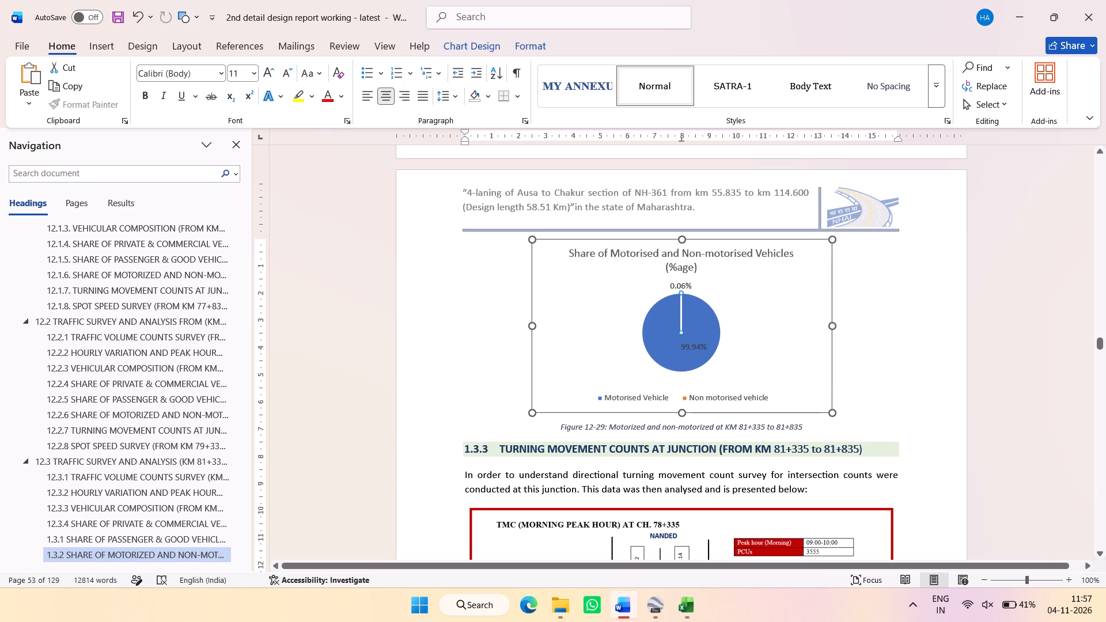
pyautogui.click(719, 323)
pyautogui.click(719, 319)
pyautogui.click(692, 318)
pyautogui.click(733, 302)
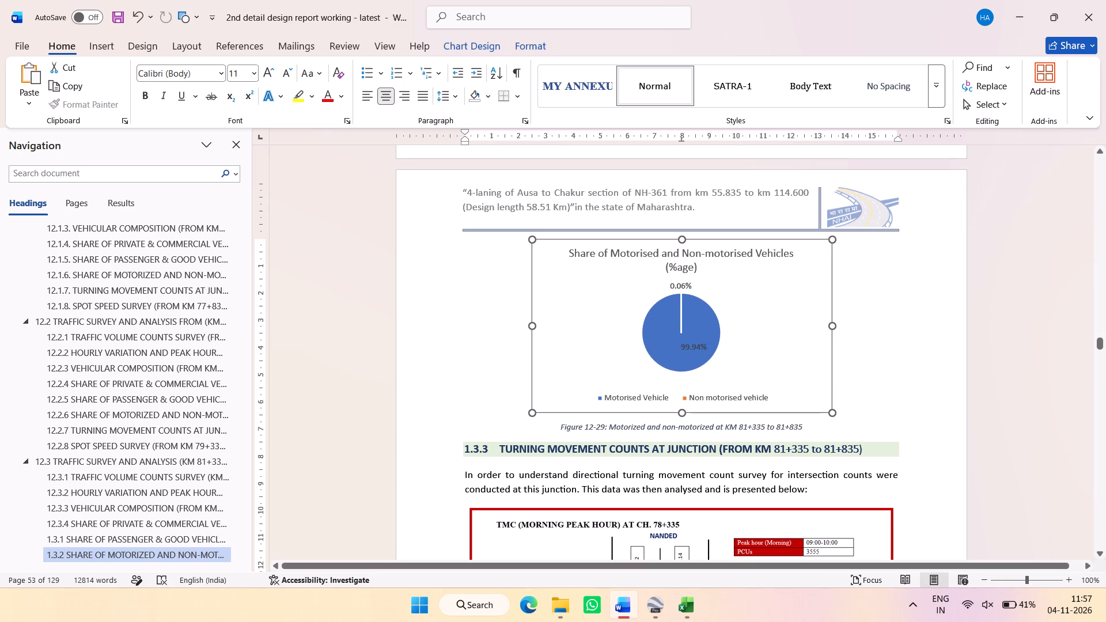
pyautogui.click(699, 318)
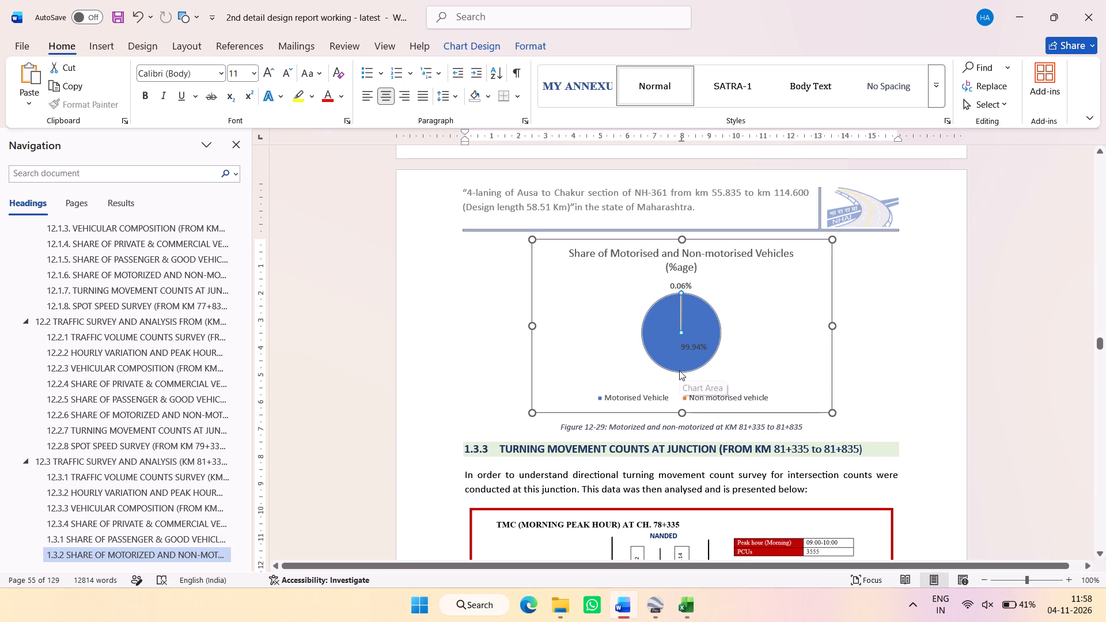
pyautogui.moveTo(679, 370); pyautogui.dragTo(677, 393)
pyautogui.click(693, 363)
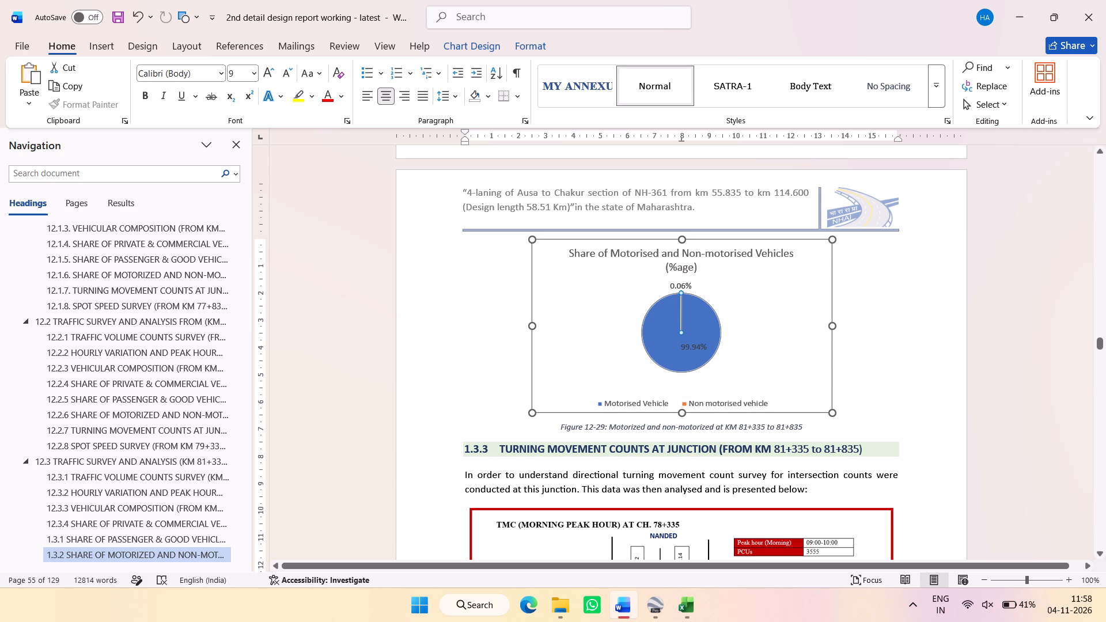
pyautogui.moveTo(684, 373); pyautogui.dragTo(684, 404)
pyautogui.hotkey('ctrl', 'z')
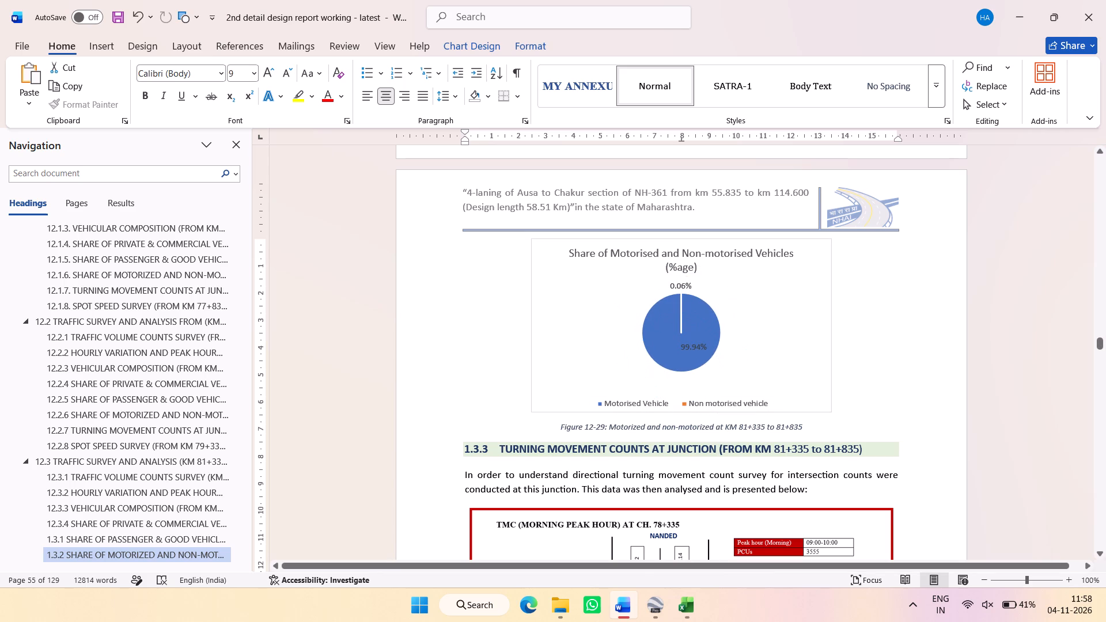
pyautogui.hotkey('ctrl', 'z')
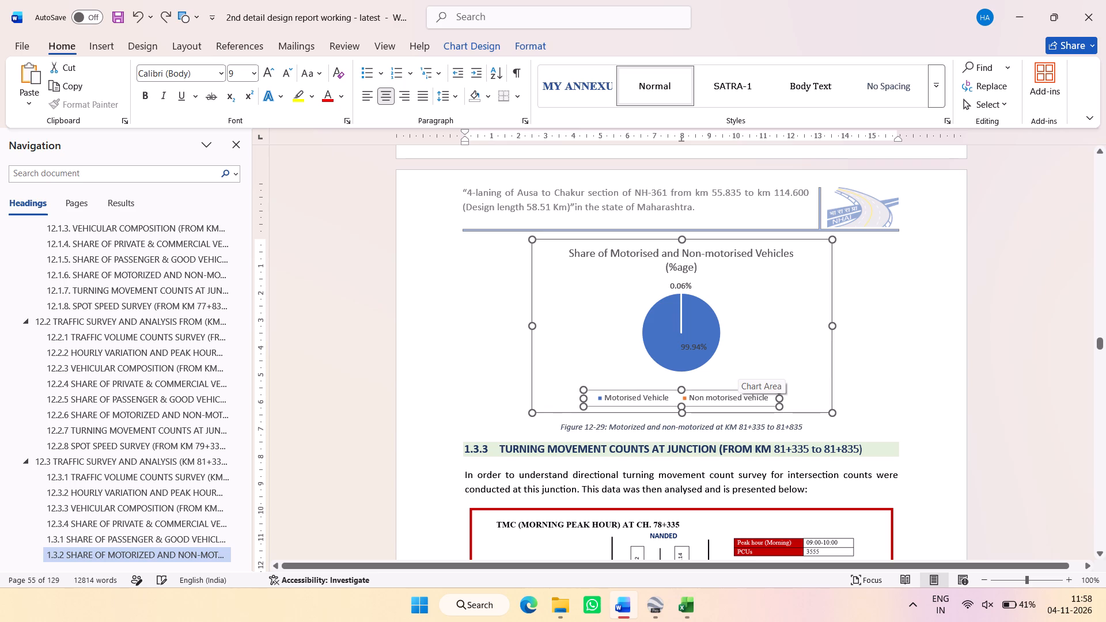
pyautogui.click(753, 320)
# Examine the spot speed survey in section 12.3.1 (km 81+335 to 81+835) against the one in section 12.2.8.
pyautogui.scroll(-1, 761, 305)
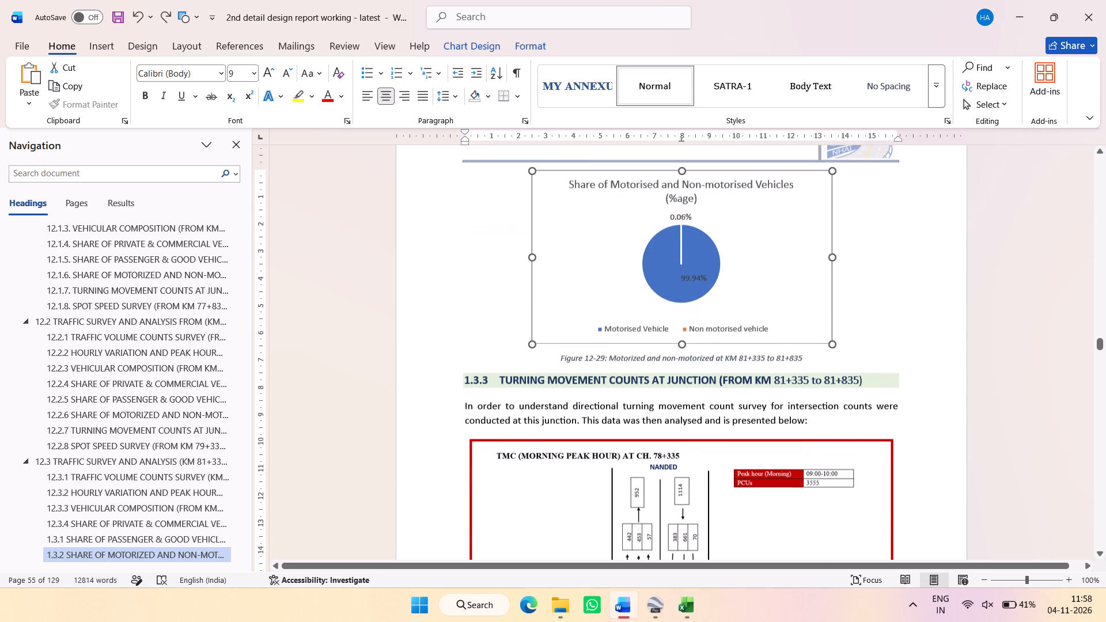
pyautogui.scroll(-15, 698, 313)
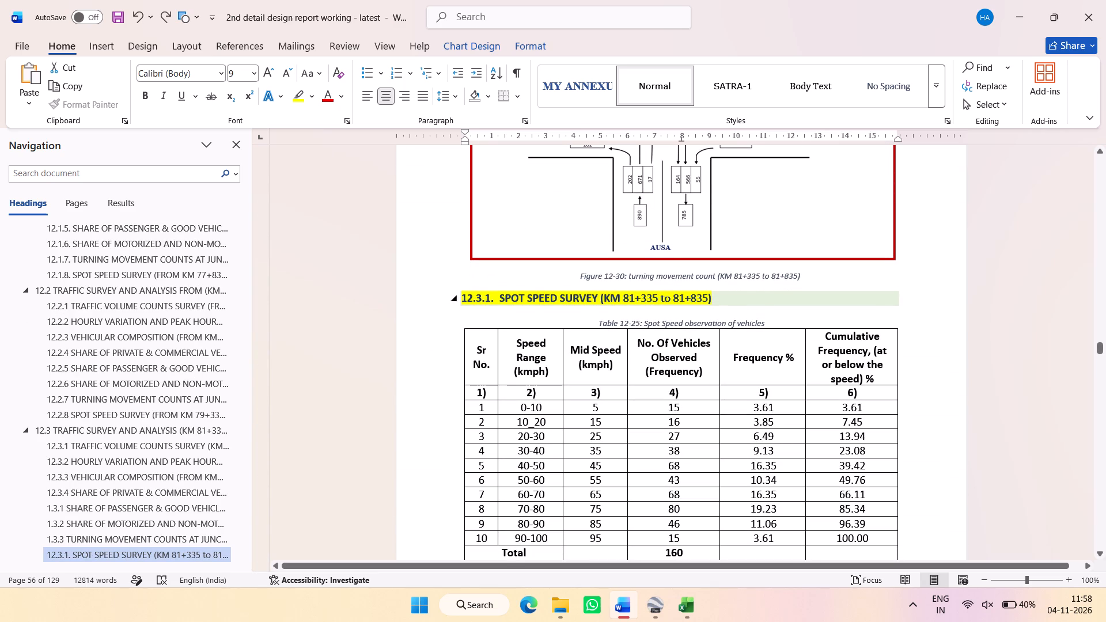
pyautogui.scroll(-1, 557, 294)
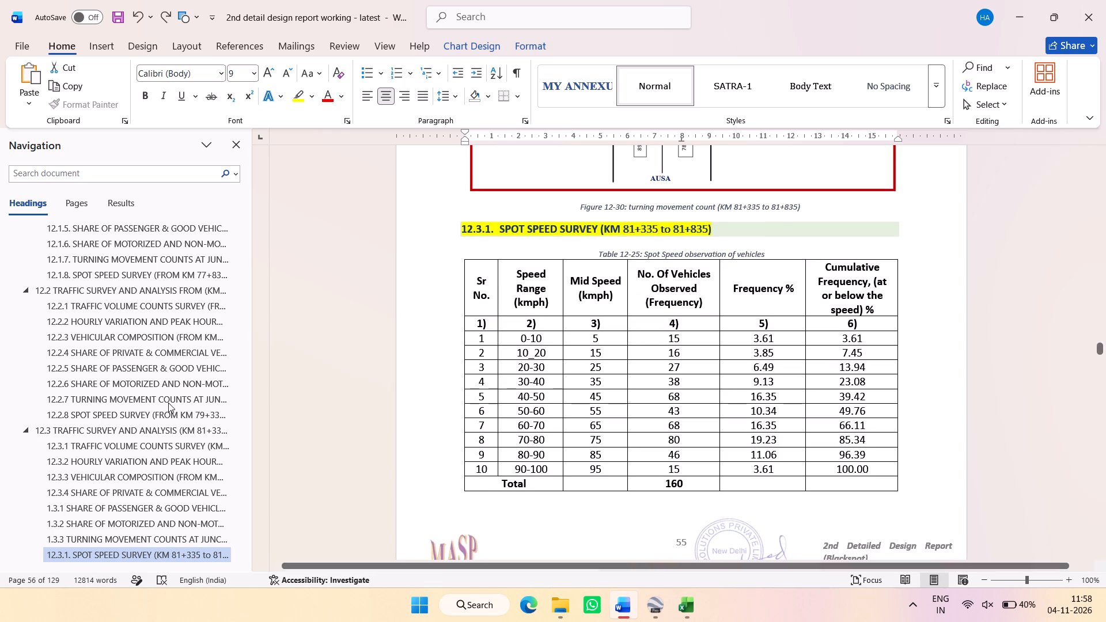
pyautogui.click(76, 413)
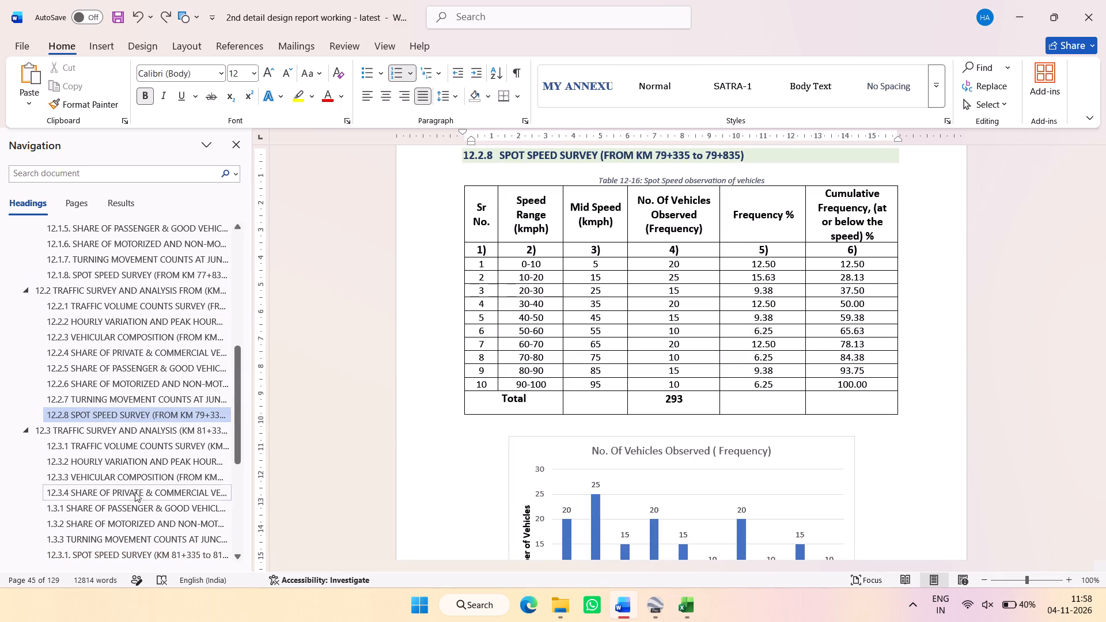
pyautogui.click(140, 551)
pyautogui.scroll(-7, 743, 400)
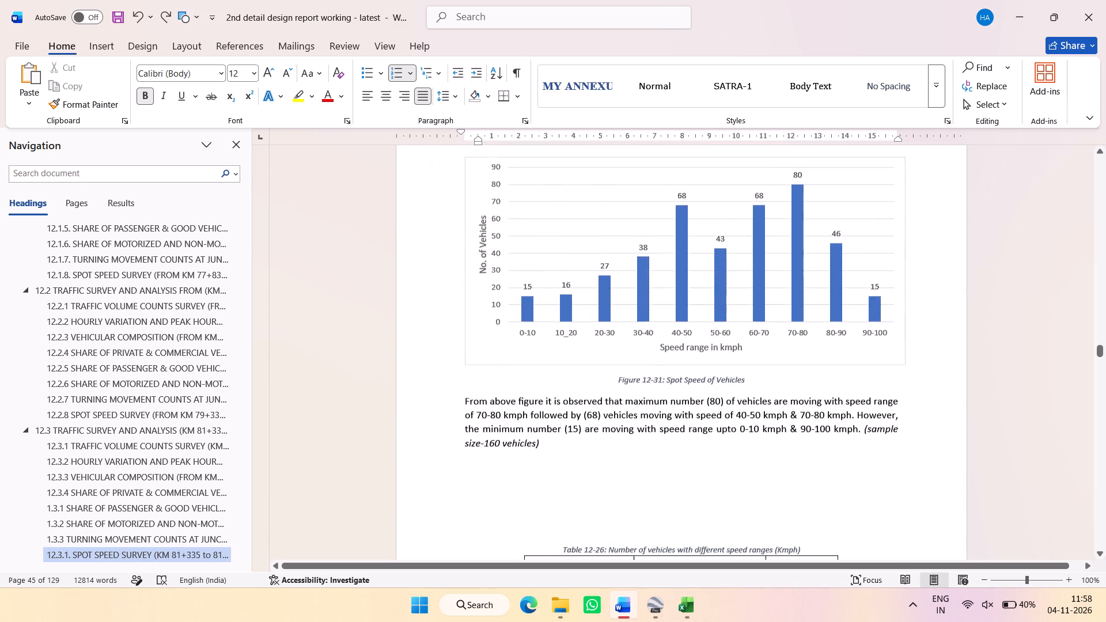
pyautogui.scroll(10, 746, 391)
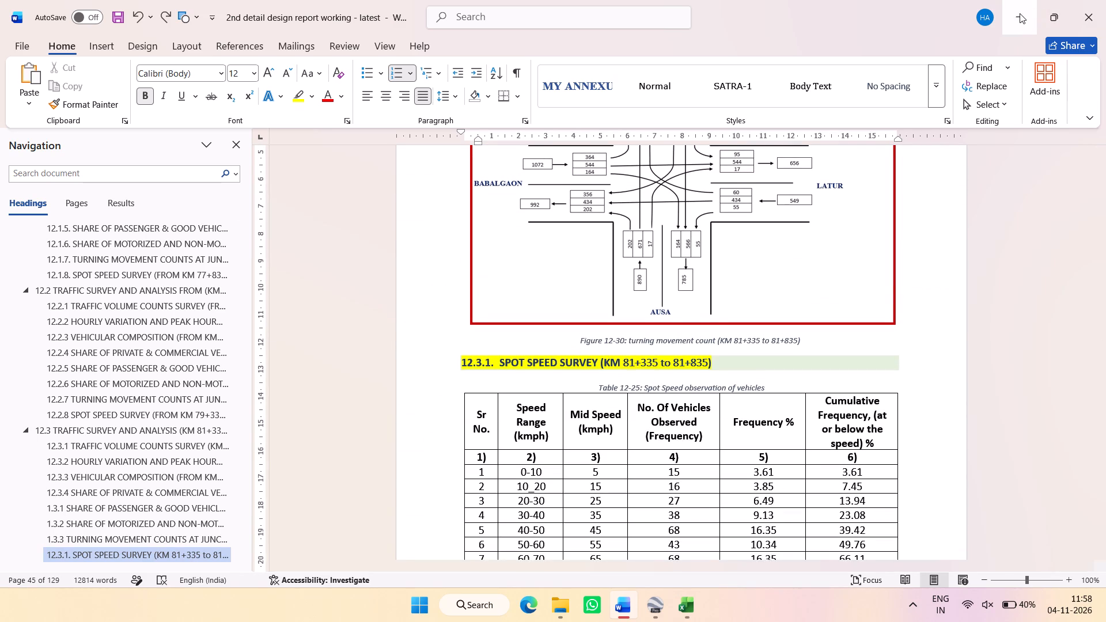
# Clear the open windows and open the 2nd Detail Design Report folder from the desktop.
pyautogui.click(1017, 15)
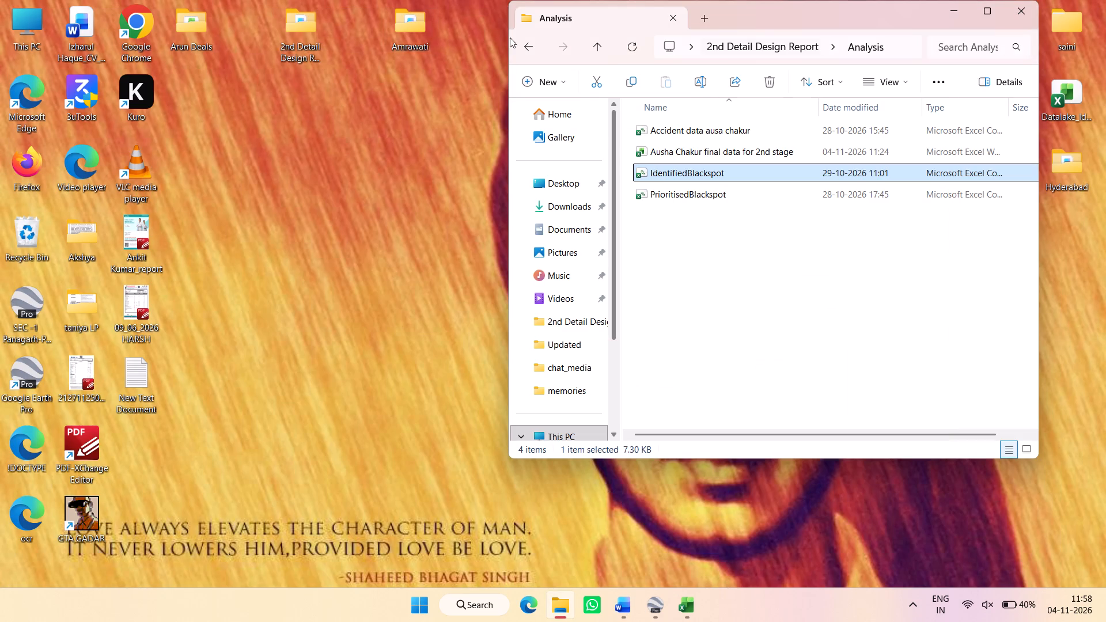
pyautogui.click(1012, 14)
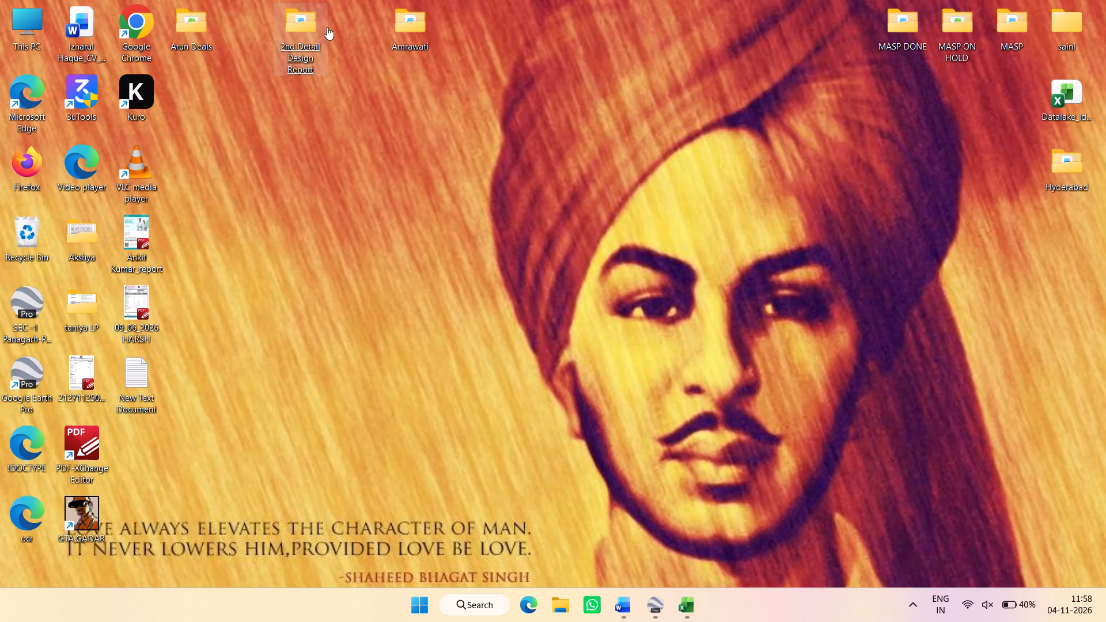
pyautogui.click(314, 31)
# Adjust the screen brightness to about 69 percent.
pyautogui.click(1008, 609)
pyautogui.click(969, 481)
pyautogui.click(998, 477)
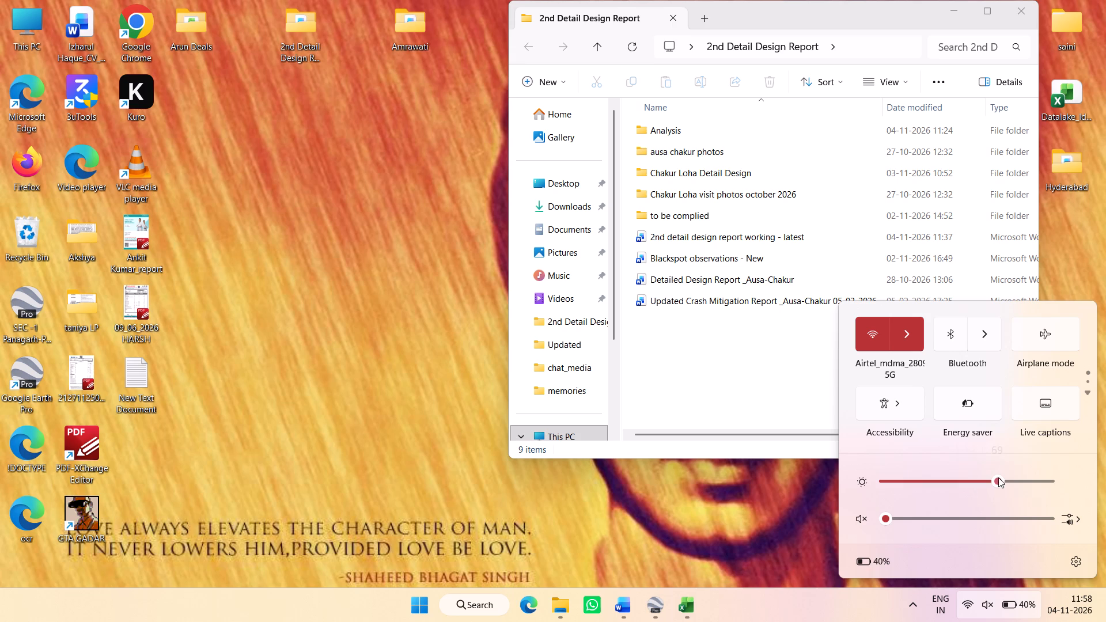
# Open the Analysis Spot Speed Survey workbook from the SPOT speed folder inside "to be complied".
pyautogui.moveTo(839, 13); pyautogui.dragTo(358, 29)
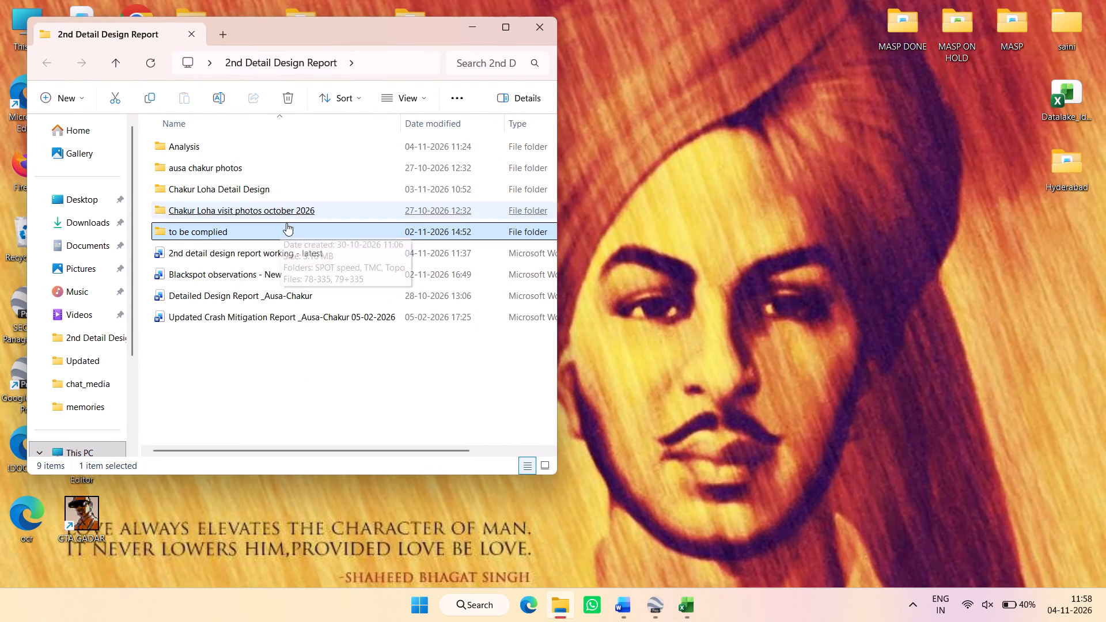
pyautogui.click(249, 230)
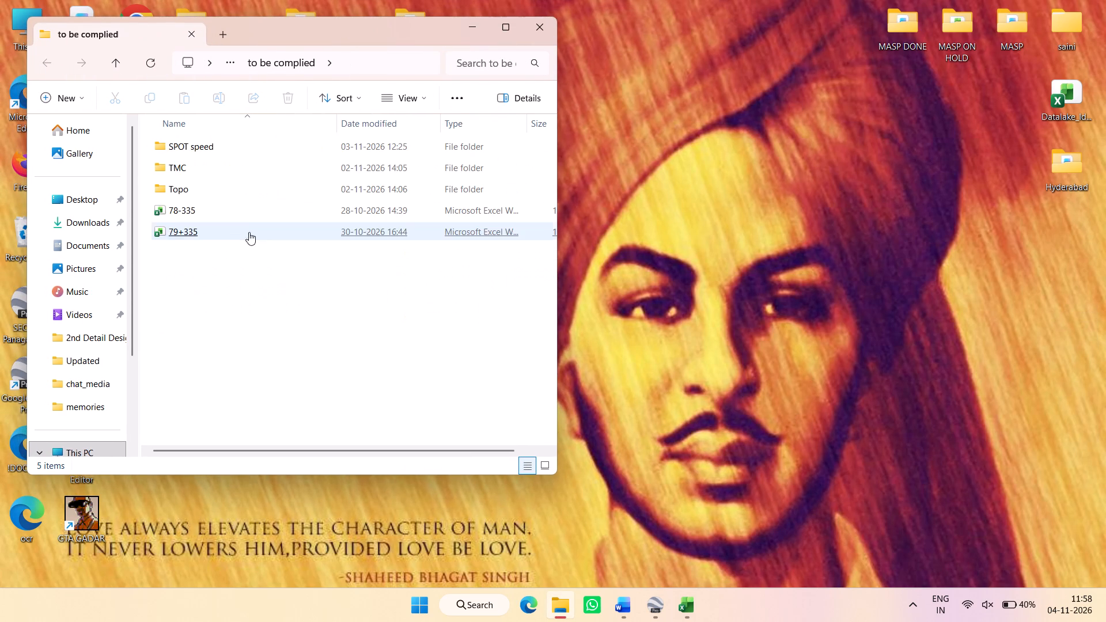
pyautogui.doubleClick(214, 145)
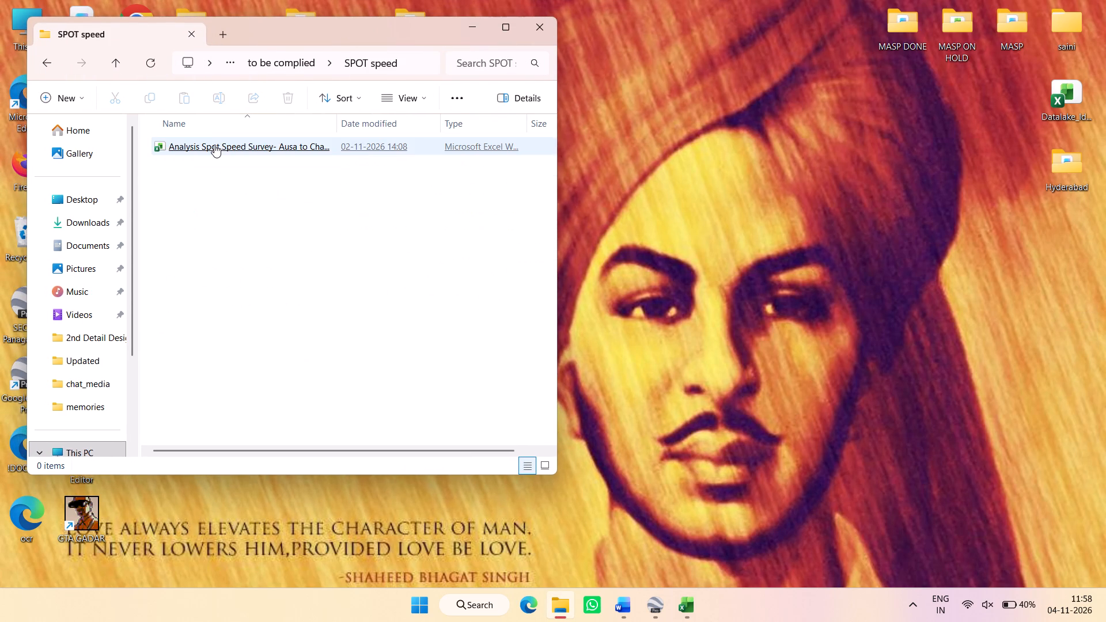
pyautogui.click(244, 146)
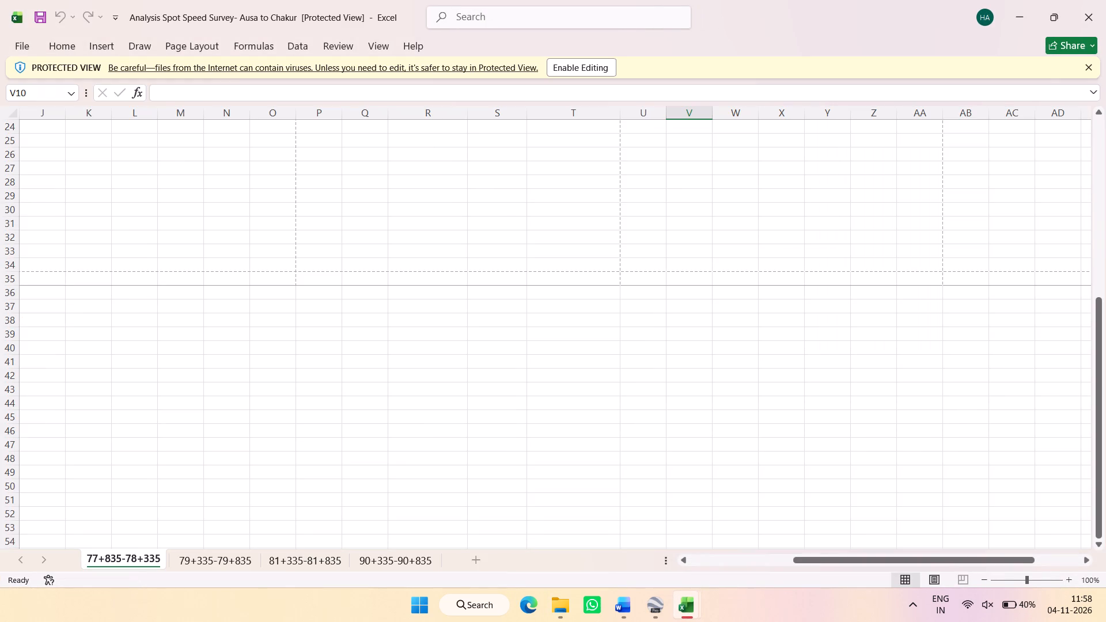
# Compare the workbook's 81+335-81+835 sheet with the spot speed data in section 12.3.1 of the Word report.
pyautogui.scroll(15, 349, 348)
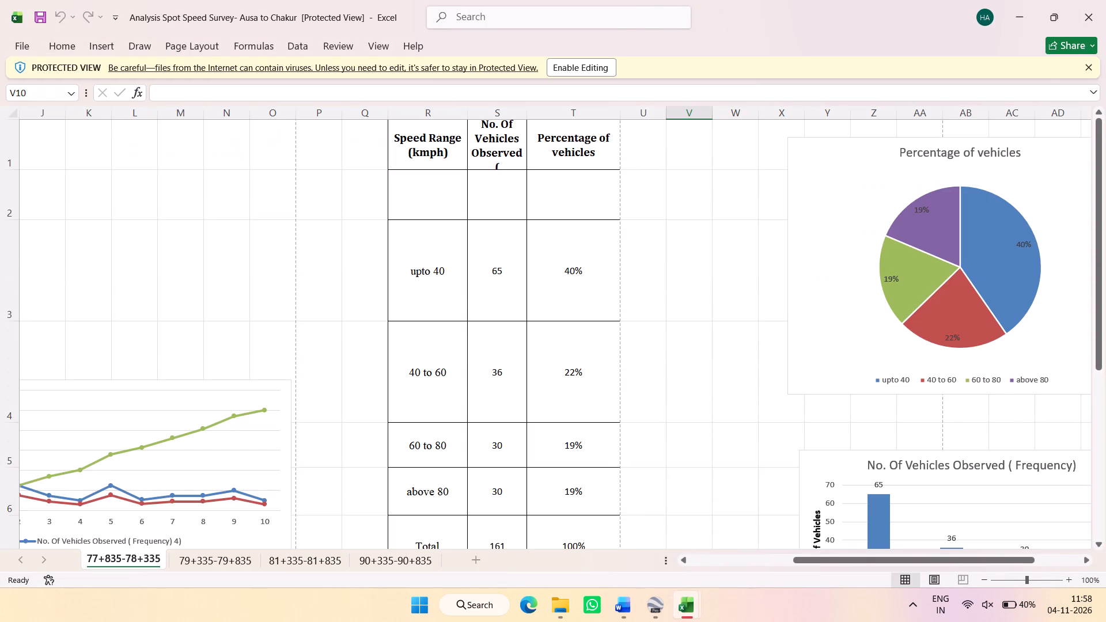
pyautogui.hotkey('alt', 'Tab')
pyautogui.hotkey('alt', 'Tab')
pyautogui.hotkey('alt', 'Tab')
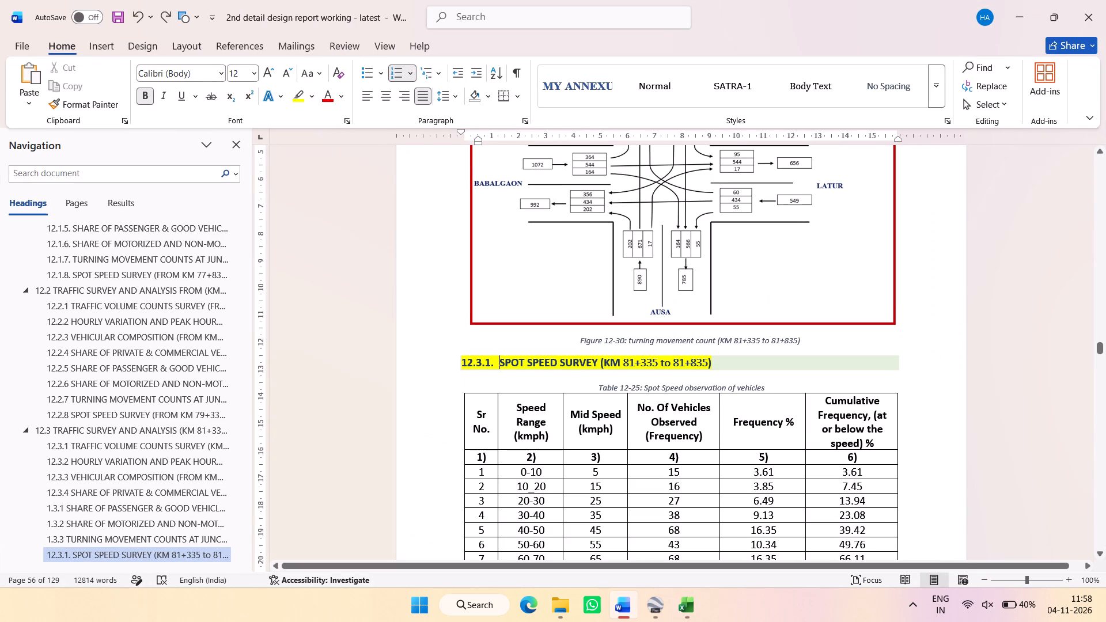
pyautogui.hotkey('alt', 'Tab')
pyautogui.click(293, 562)
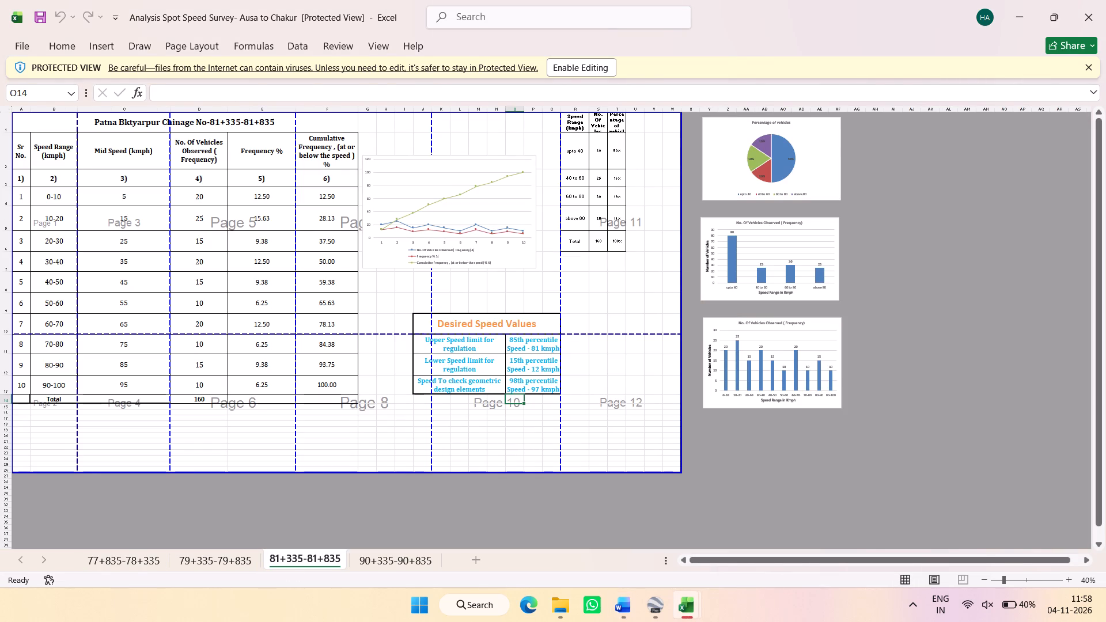
pyautogui.hotkey('alt', 'Tab')
pyautogui.scroll(-4, 560, 371)
pyautogui.scroll(4, 651, 369)
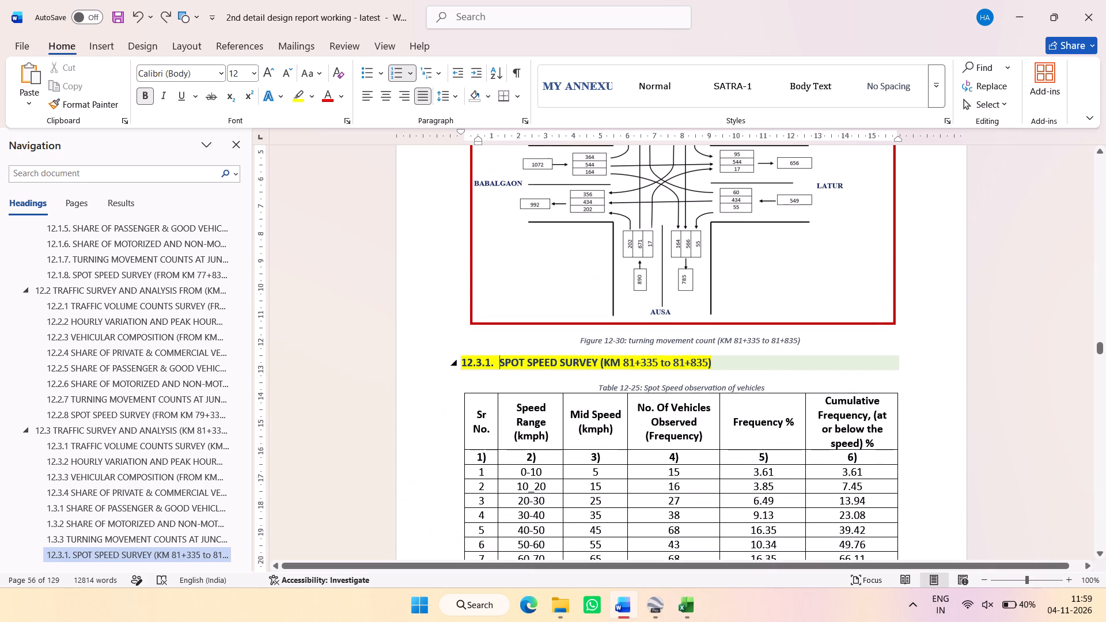
# Remove the yellow highlight from the "SPOT SPEED SURVEY (KM 81+335 to 81+835)" heading.
pyautogui.moveTo(719, 363); pyautogui.dragTo(506, 369)
pyautogui.click(564, 346)
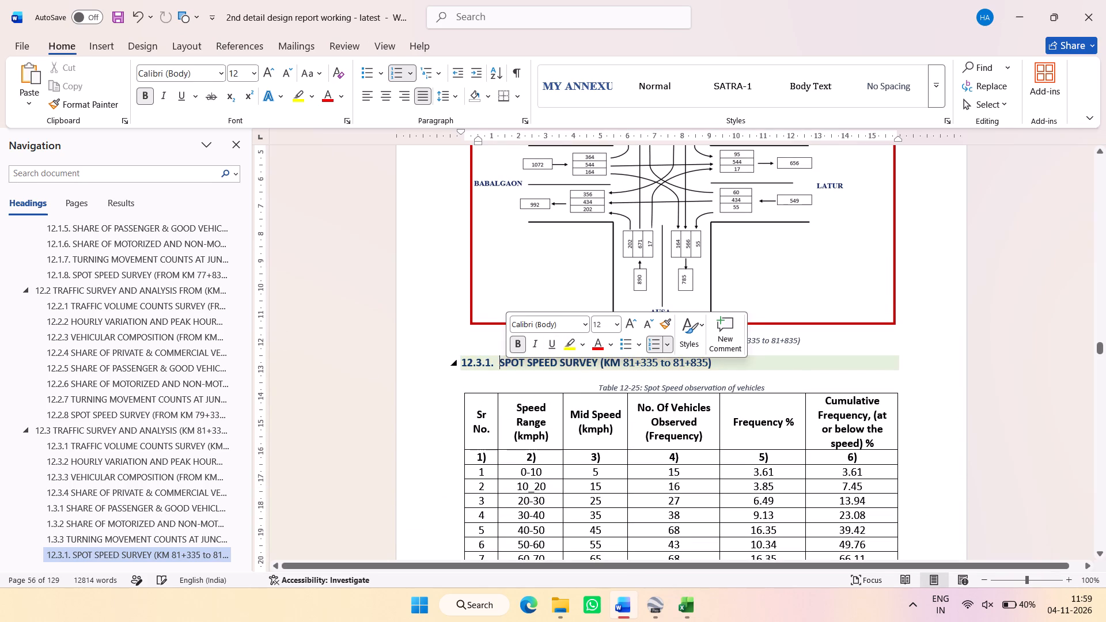
pyautogui.click(584, 373)
# Insert a Next Page section break before the "SPOT SPEED SURVEY (KM 81+335 to 81+835)" heading text.
pyautogui.click(500, 367)
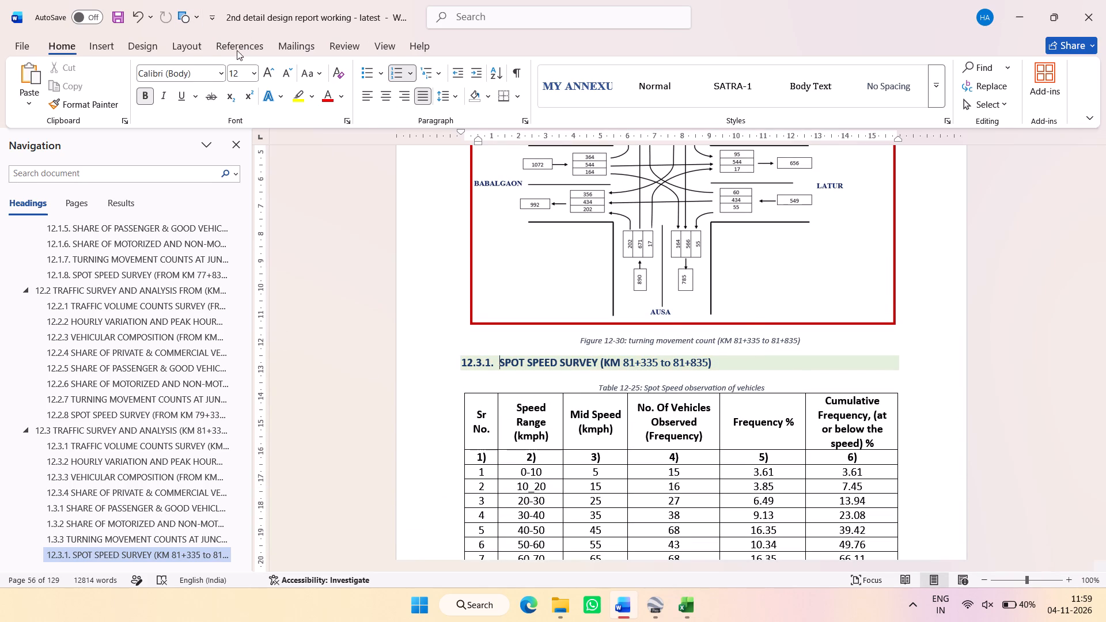
pyautogui.click(197, 51)
pyautogui.click(215, 68)
pyautogui.click(241, 292)
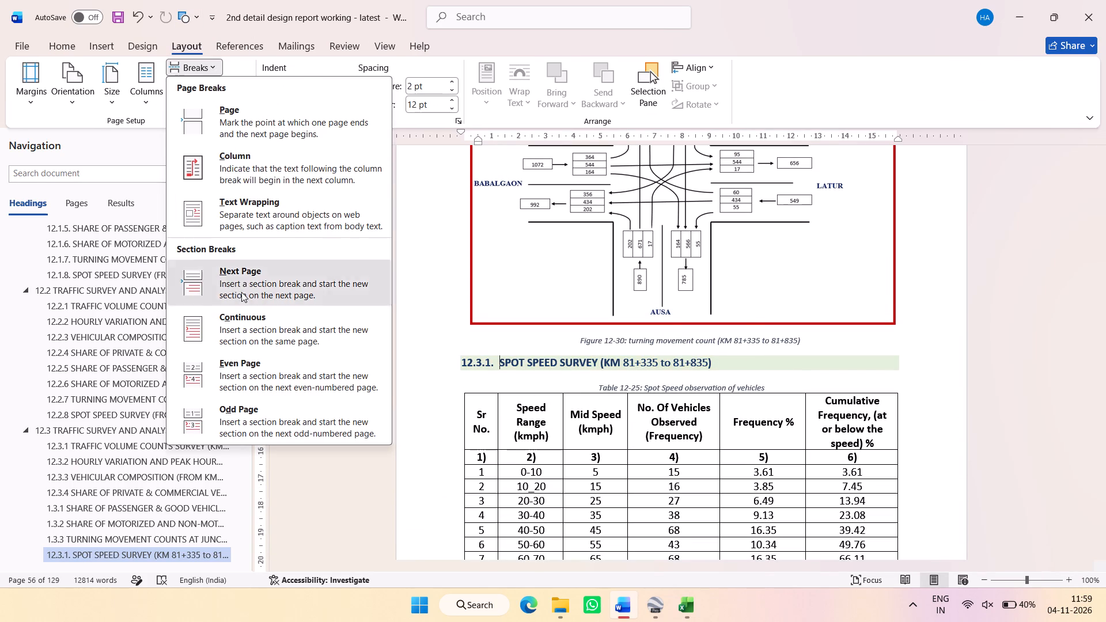
pyautogui.scroll(-10, 627, 294)
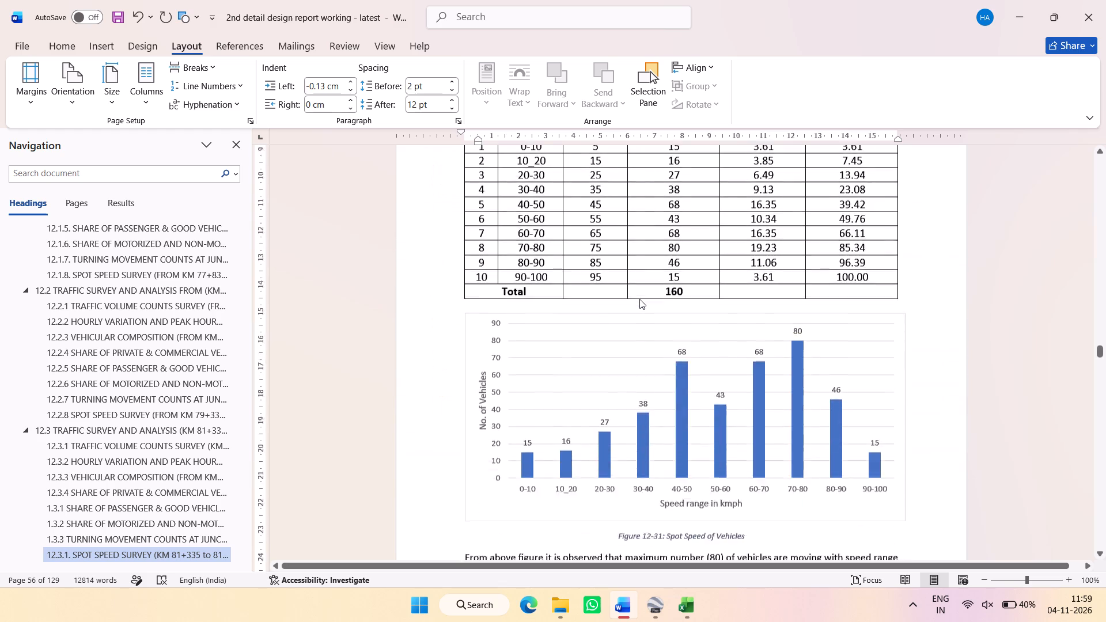
# Compare the spot speed table and chart in report section 12.3.1 with the Excel workbook's 81+335-81+835 sheet.
pyautogui.scroll(2, 639, 299)
pyautogui.hotkey('alt', 'Tab')
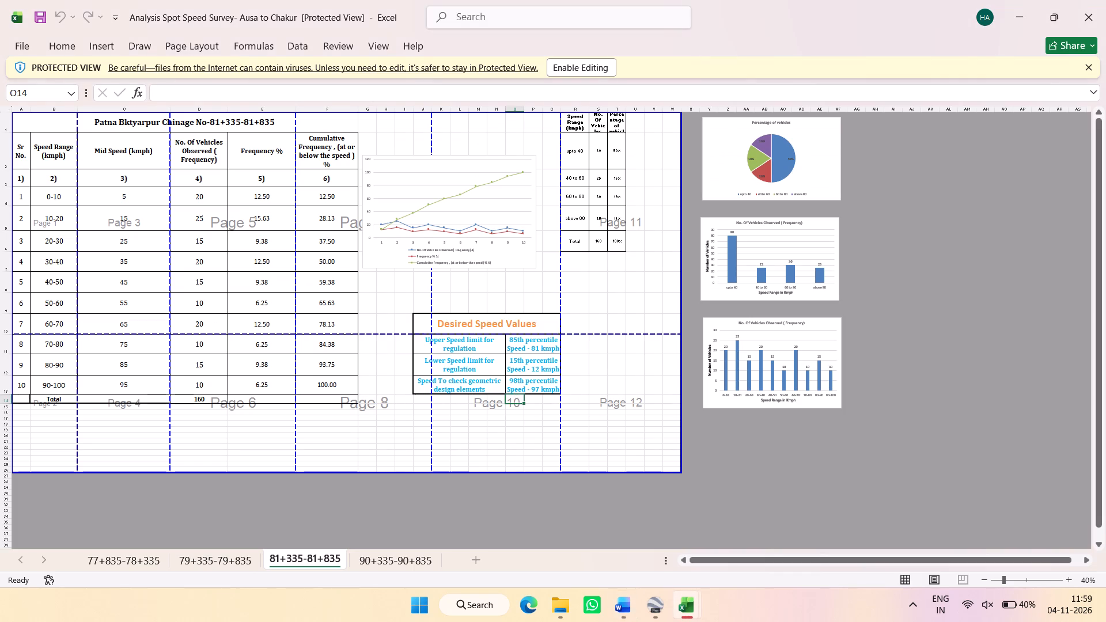
pyautogui.hotkey('alt', 'Tab')
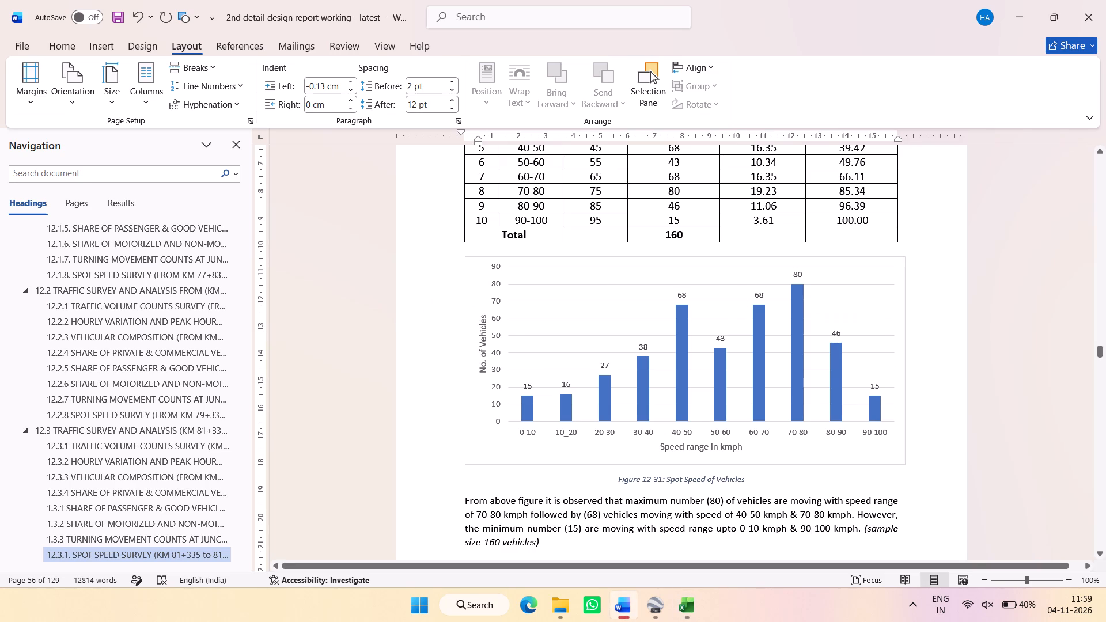
pyautogui.hotkey('alt', 'Tab')
pyautogui.keyDown('ctrl'); pyautogui.scroll(2, 762, 333); pyautogui.keyUp('ctrl')
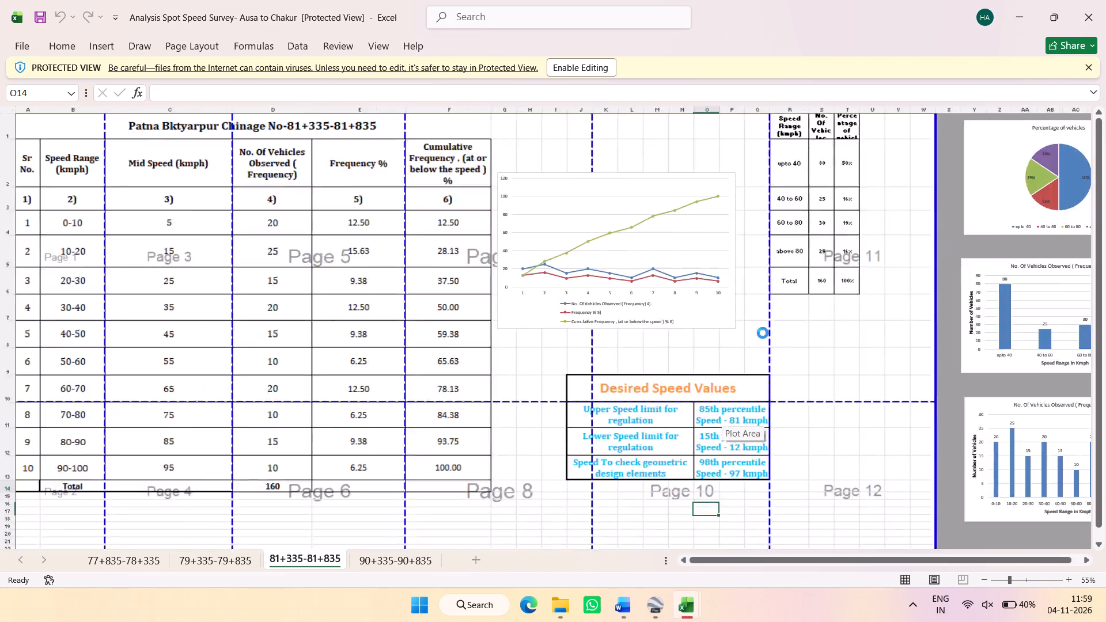
pyautogui.moveTo(748, 562); pyautogui.dragTo(933, 552)
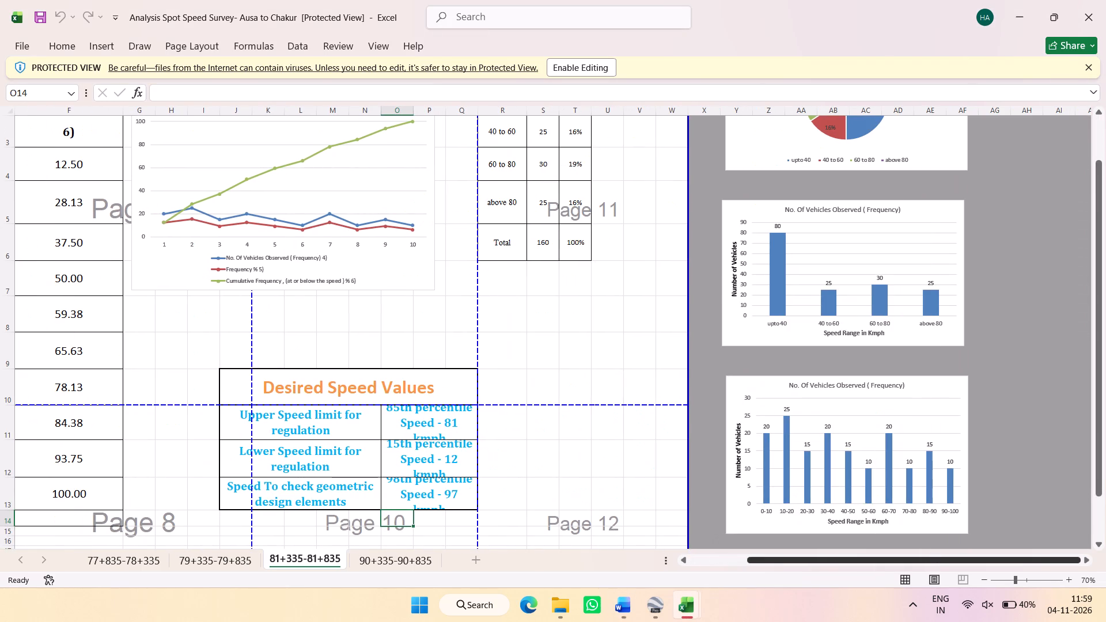
pyautogui.hotkey('alt', 'Tab')
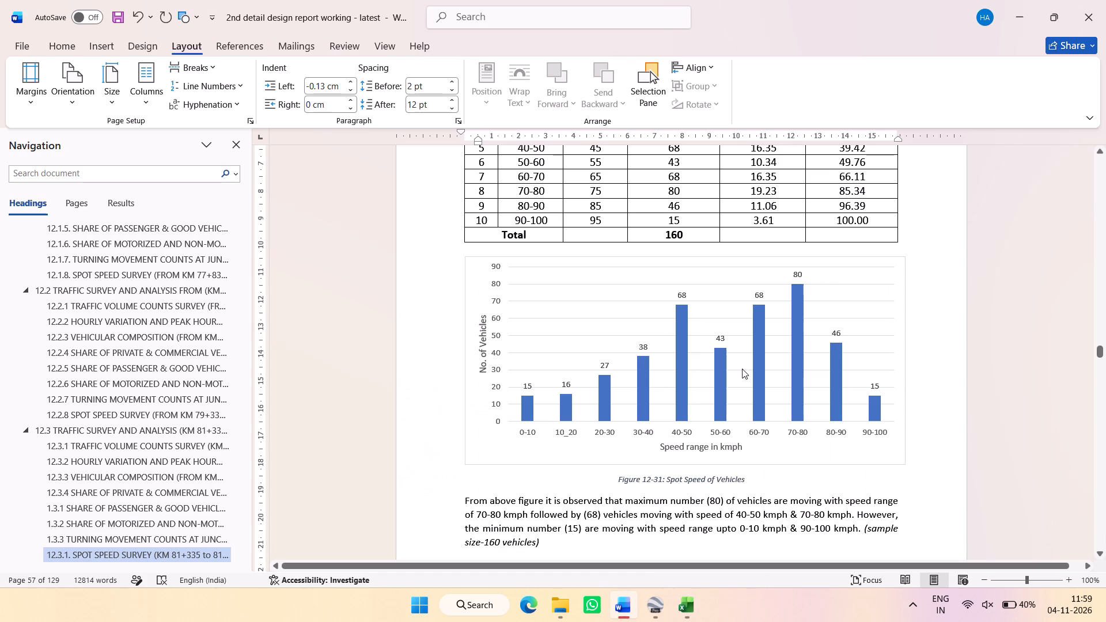
pyautogui.hotkey('alt', 'Tab')
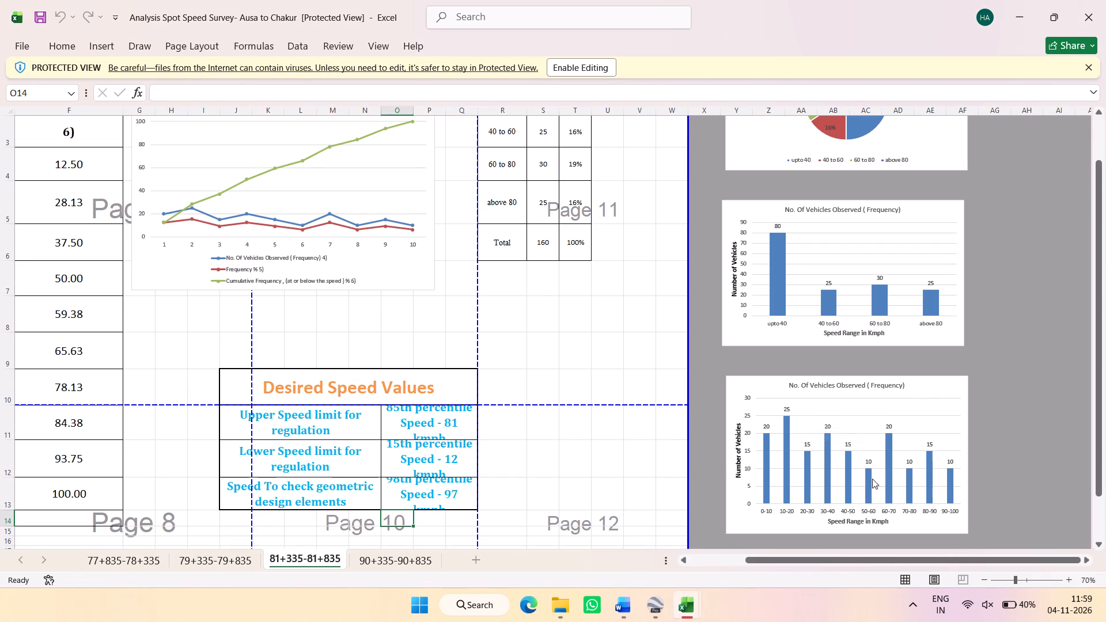
pyautogui.hotkey('alt', 'Tab')
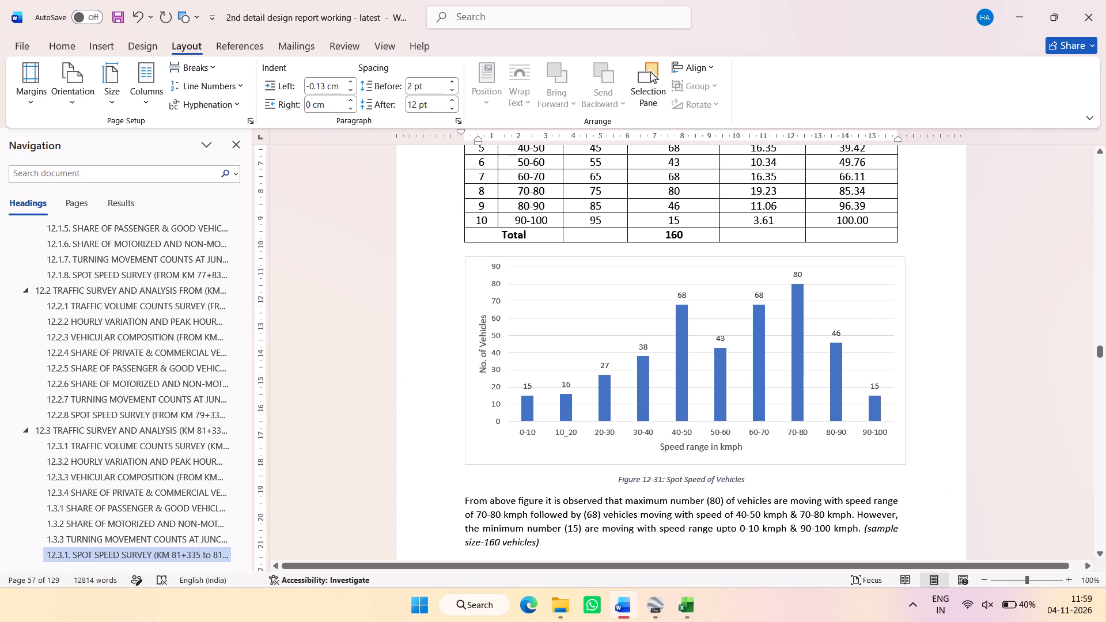
pyautogui.click(897, 264)
pyautogui.hotkey('alt', 'Tab')
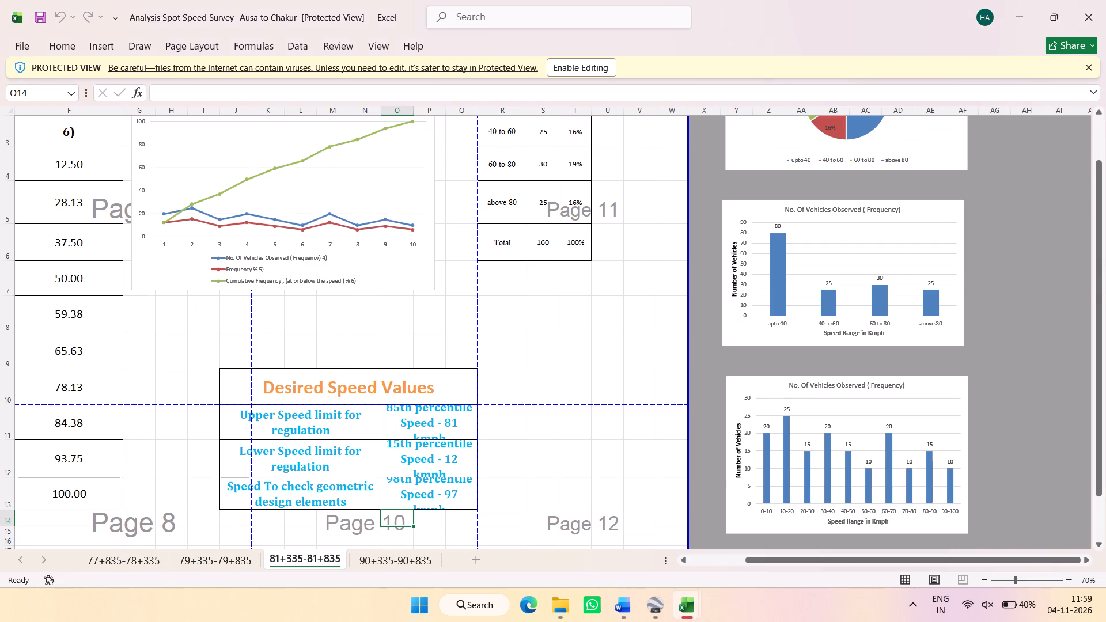
pyautogui.hotkey('alt', 'Tab')
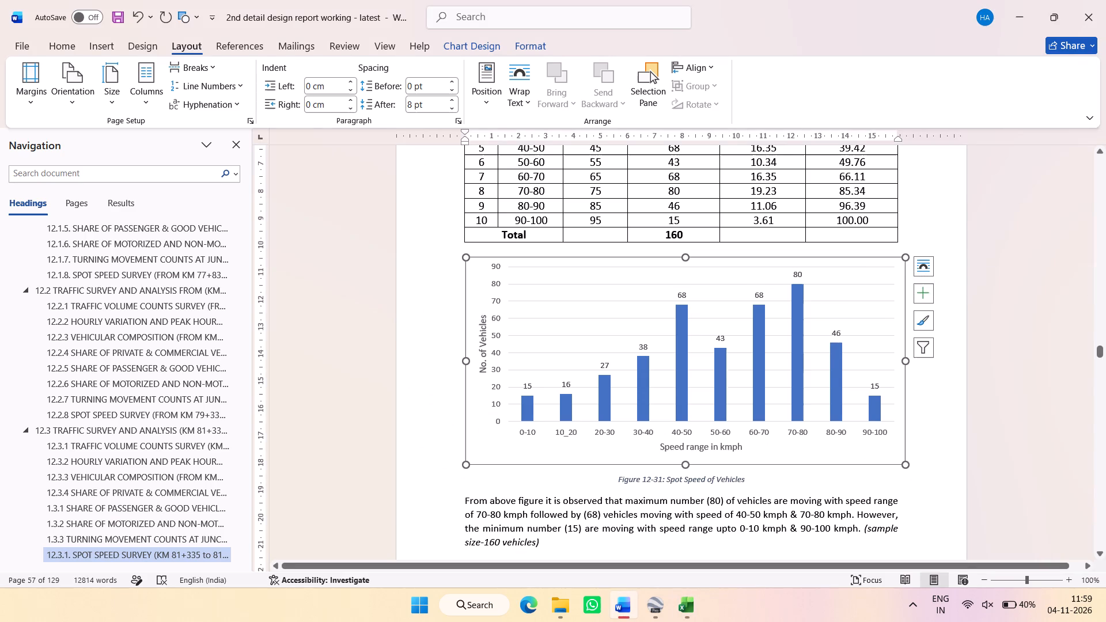
pyautogui.hotkey('alt', 'Tab')
pyautogui.moveTo(955, 557); pyautogui.dragTo(908, 563)
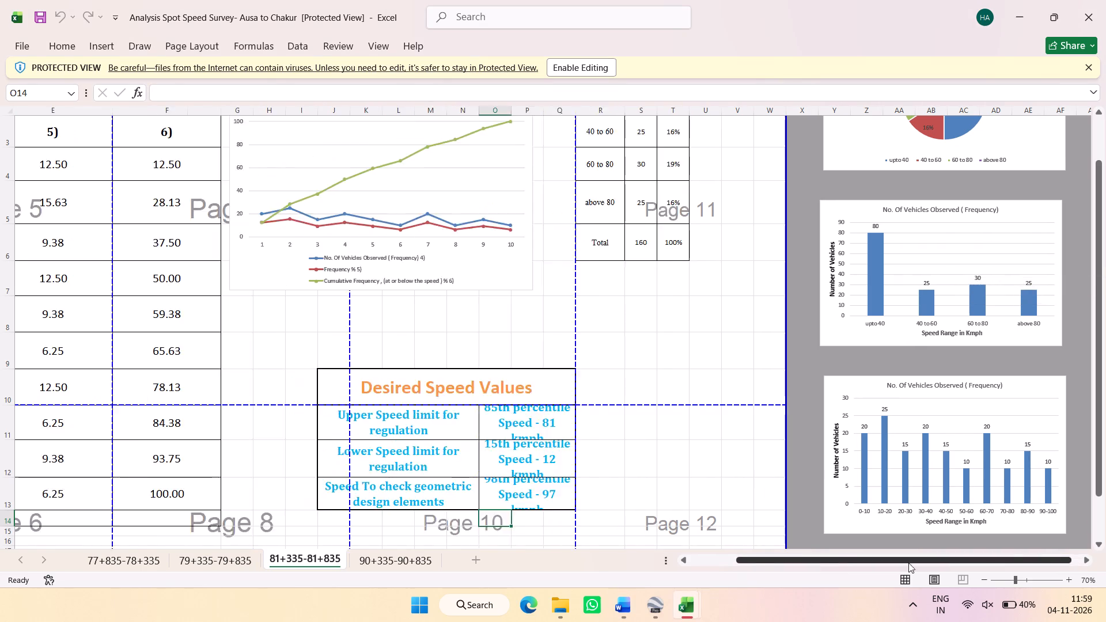
pyautogui.moveTo(908, 563); pyautogui.dragTo(839, 564)
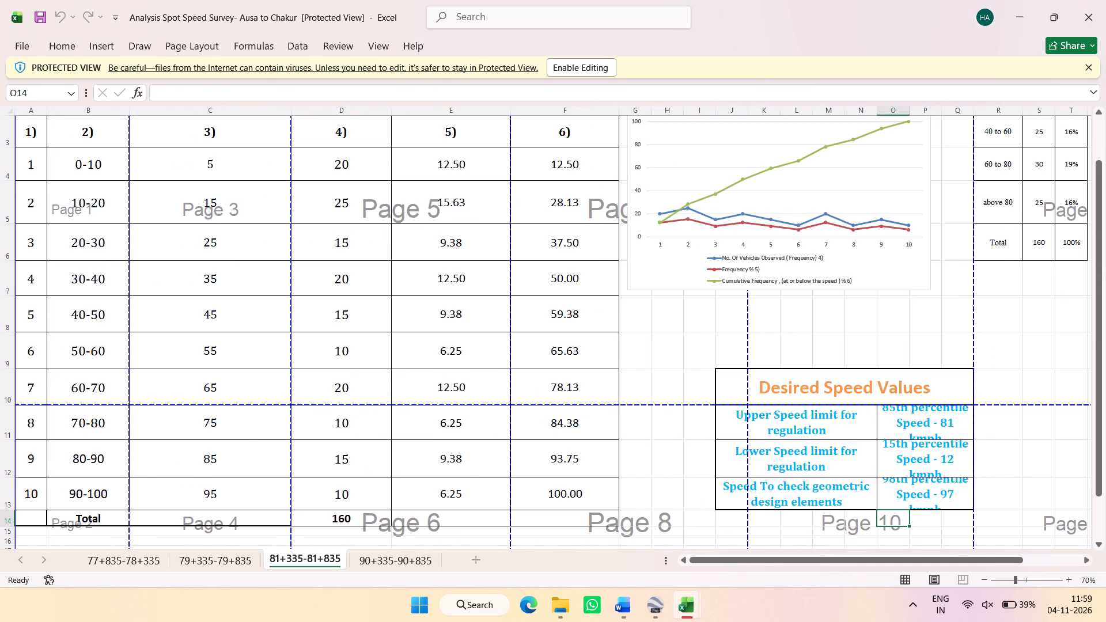
# Locate report section 12.2.8 and examine the Excel workbook's 79+335-79+835 and 77+835-78+335 spot speed sheets.
pyautogui.hotkey('alt', 'Tab')
pyautogui.click(156, 412)
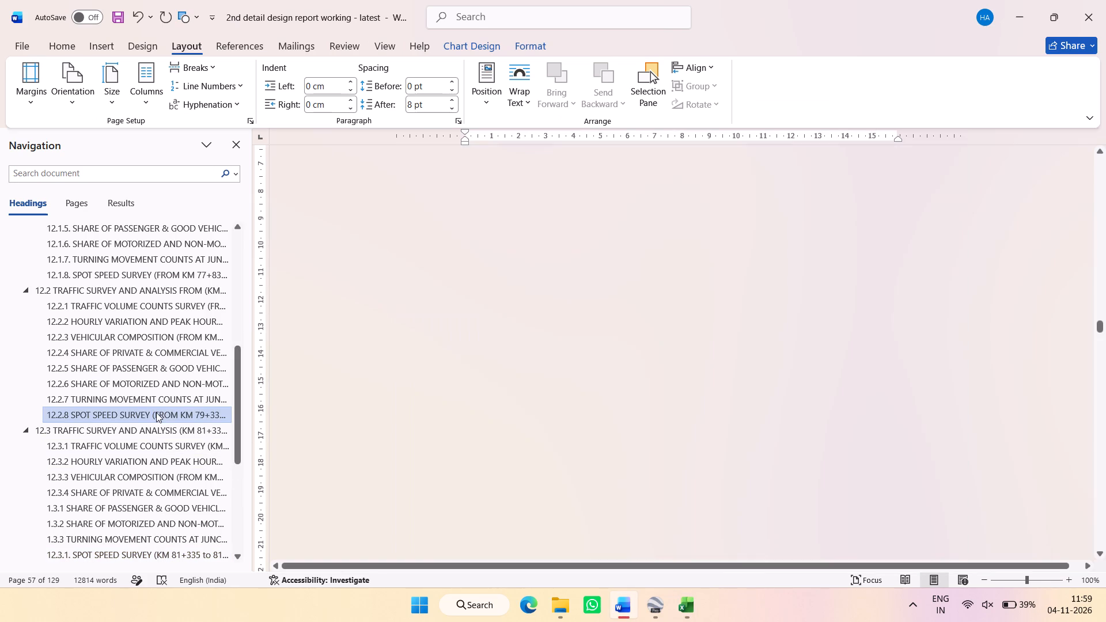
pyautogui.hotkey('alt', 'Tab')
pyautogui.click(206, 562)
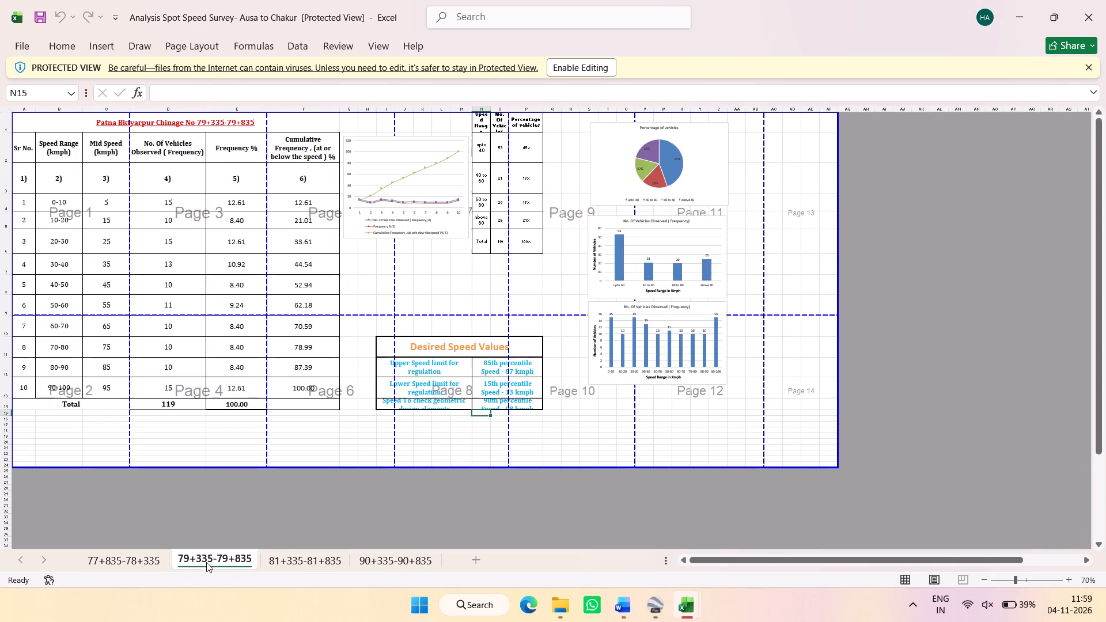
pyautogui.click(145, 557)
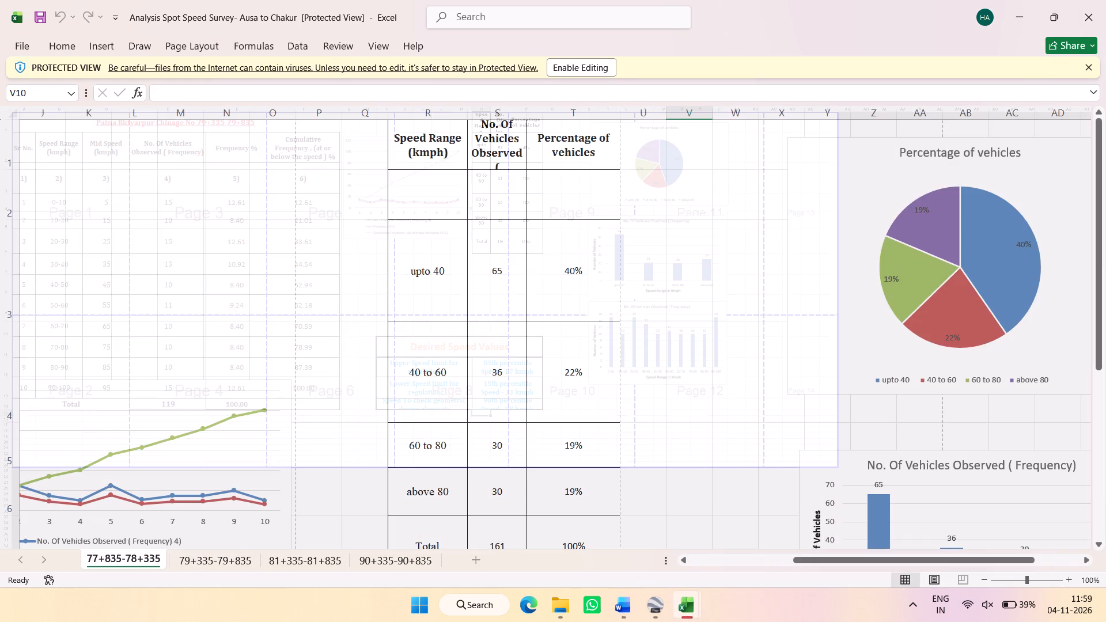
pyautogui.doubleClick(981, 579)
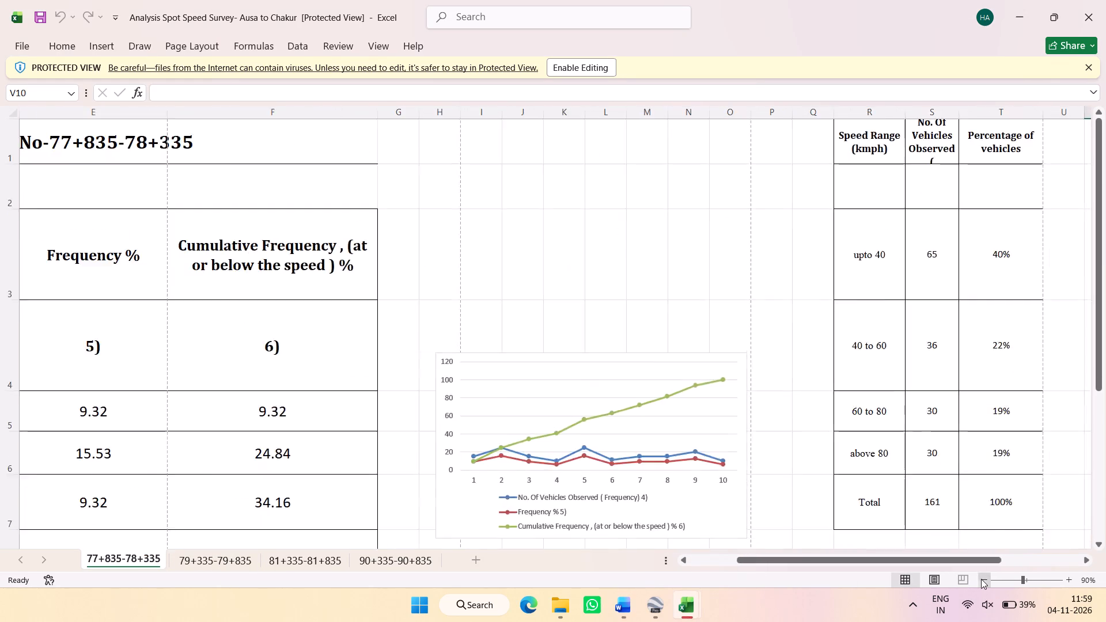
pyautogui.moveTo(830, 562); pyautogui.dragTo(673, 564)
pyautogui.scroll(-2, 339, 450)
# In the Word report, insert a Next Page section break before the 12.1.8 "SPOT SPEED SURVEY (FROM KM 77+835 TO KM 78+335)" heading text.
pyautogui.hotkey('alt', 'Tab')
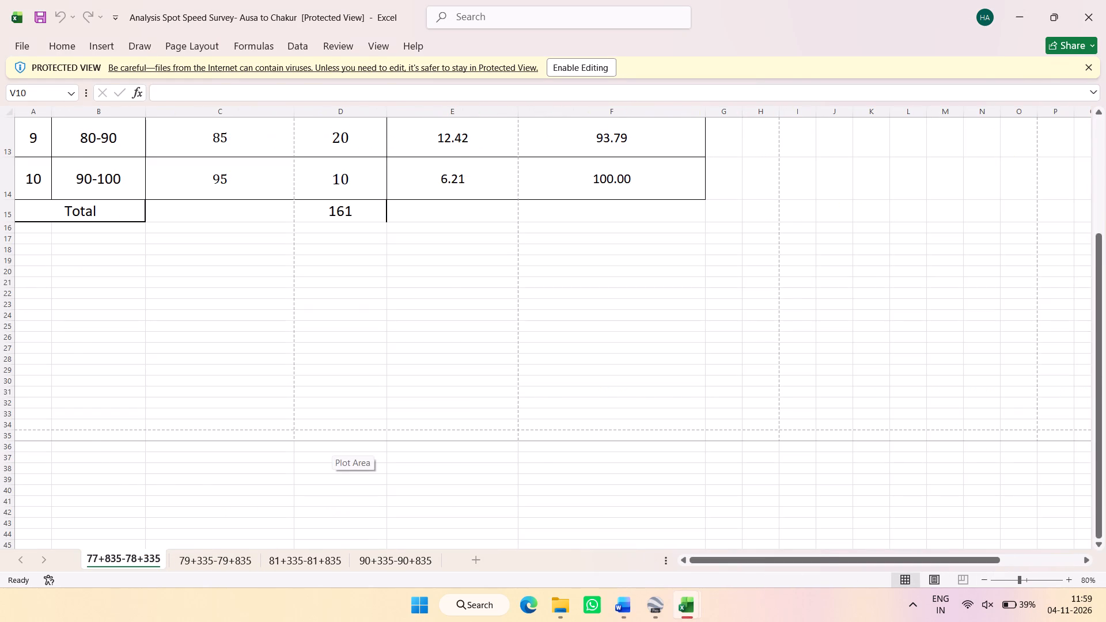
pyautogui.click(132, 274)
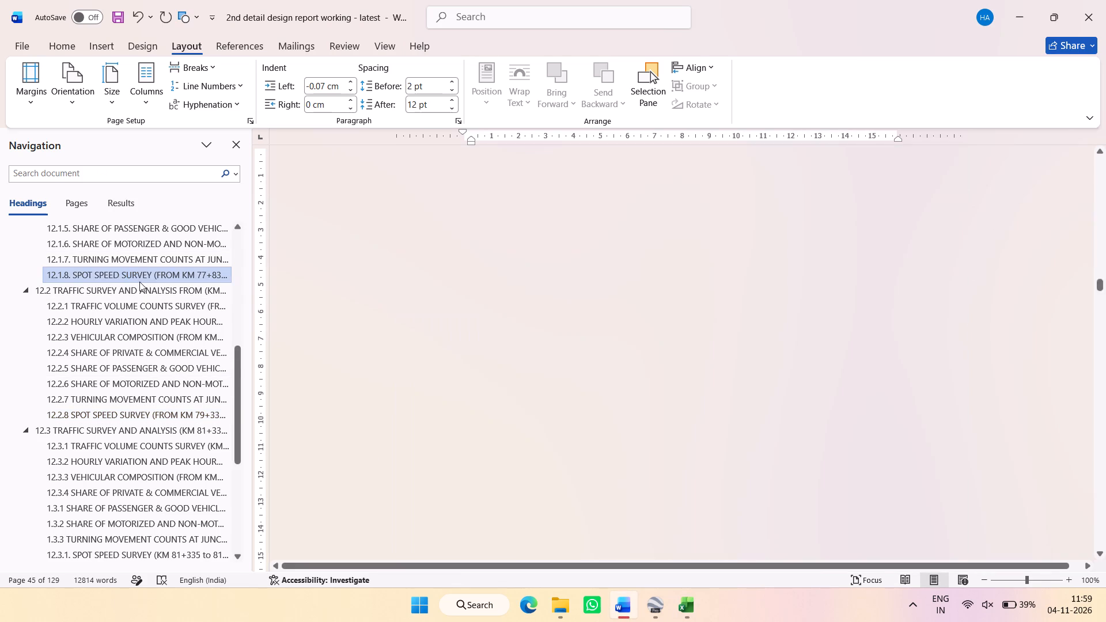
pyautogui.scroll(-2, 622, 378)
pyautogui.scroll(4, 628, 380)
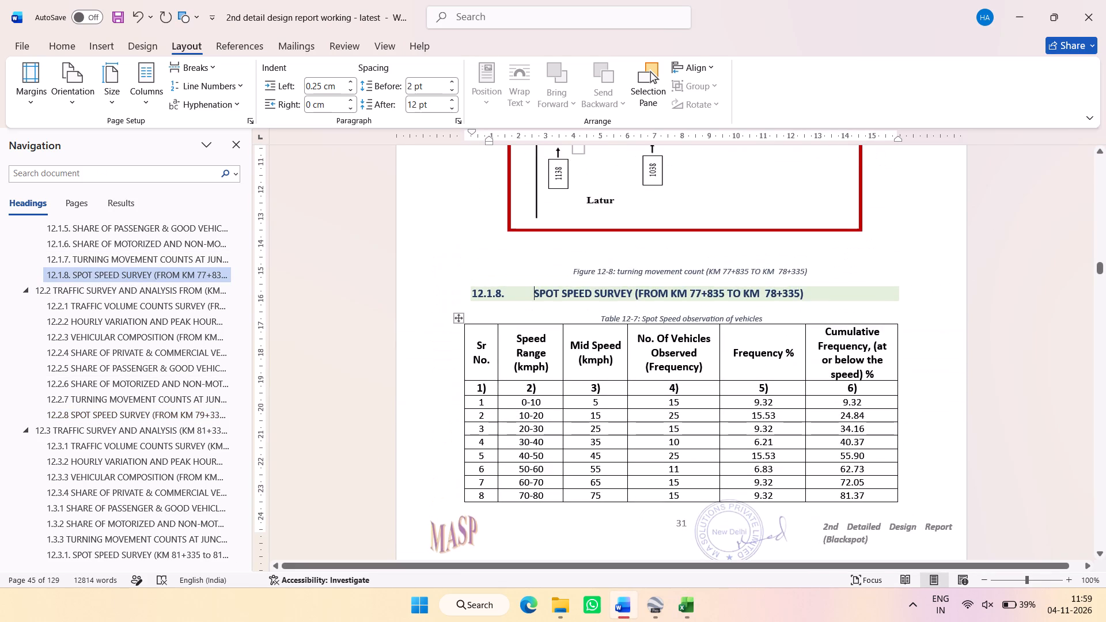
pyautogui.scroll(-6, 628, 382)
pyautogui.scroll(6, 628, 385)
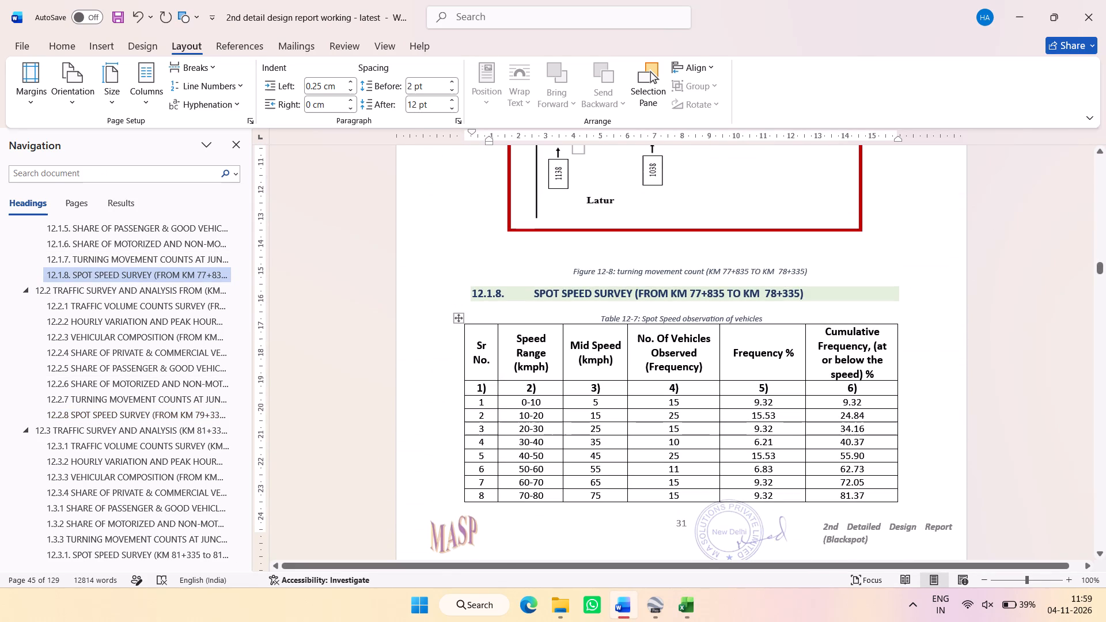
pyautogui.click(190, 63)
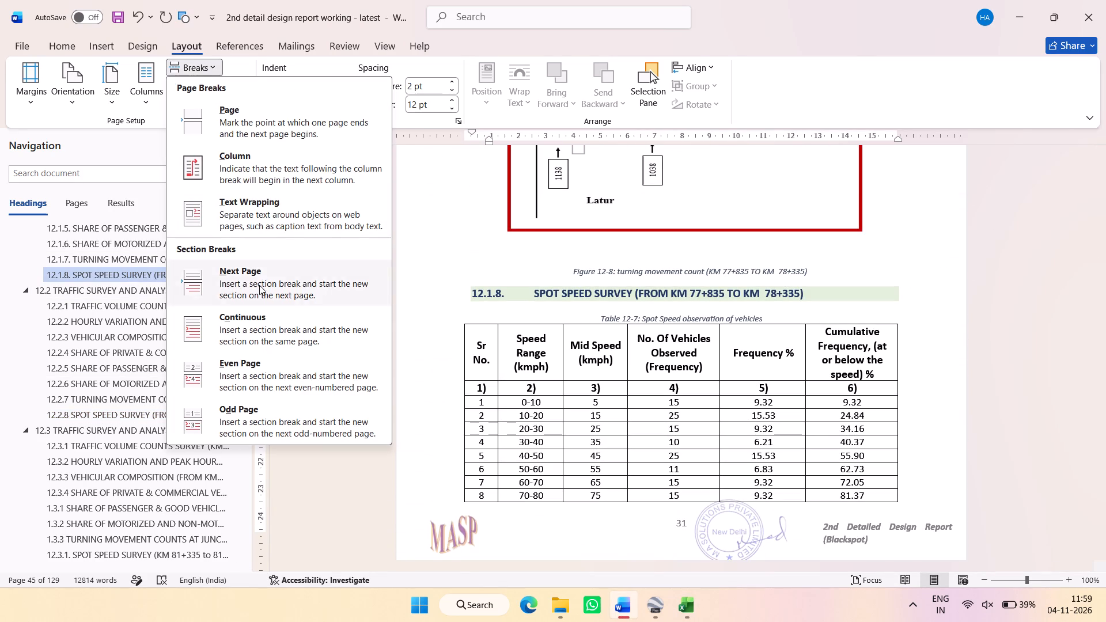
pyautogui.click(259, 285)
# Compare the spot speed table in report section 12.1.8 with the Excel workbook's 77+835-78+335 sheet.
pyautogui.scroll(-5, 634, 312)
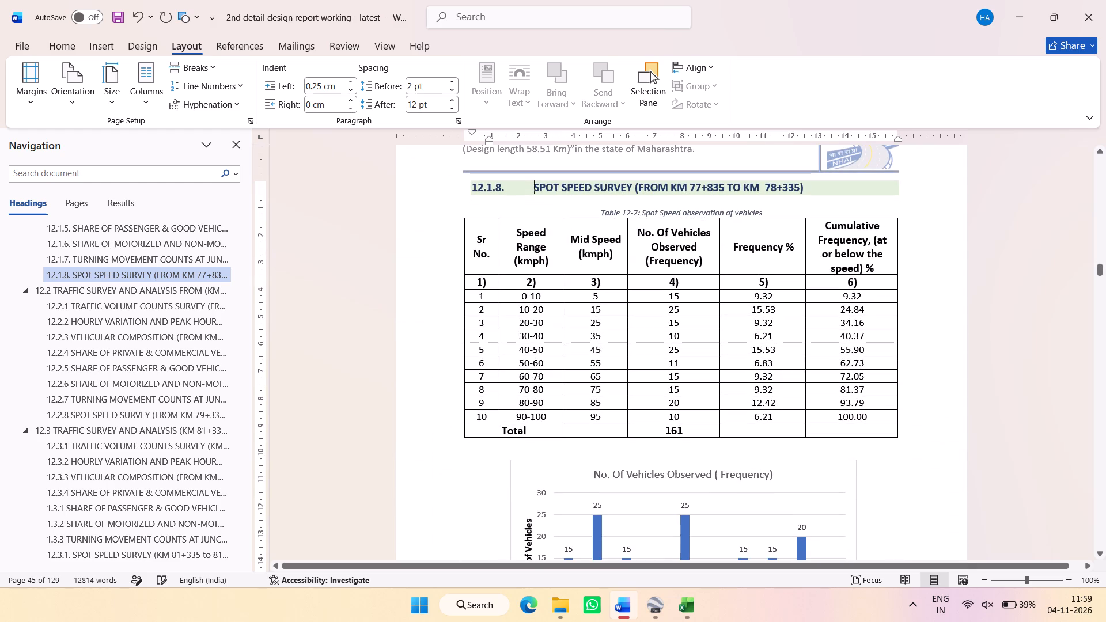
pyautogui.hotkey('alt', 'Tab')
pyautogui.scroll(1, 412, 364)
pyautogui.hotkey('alt', 'Tab')
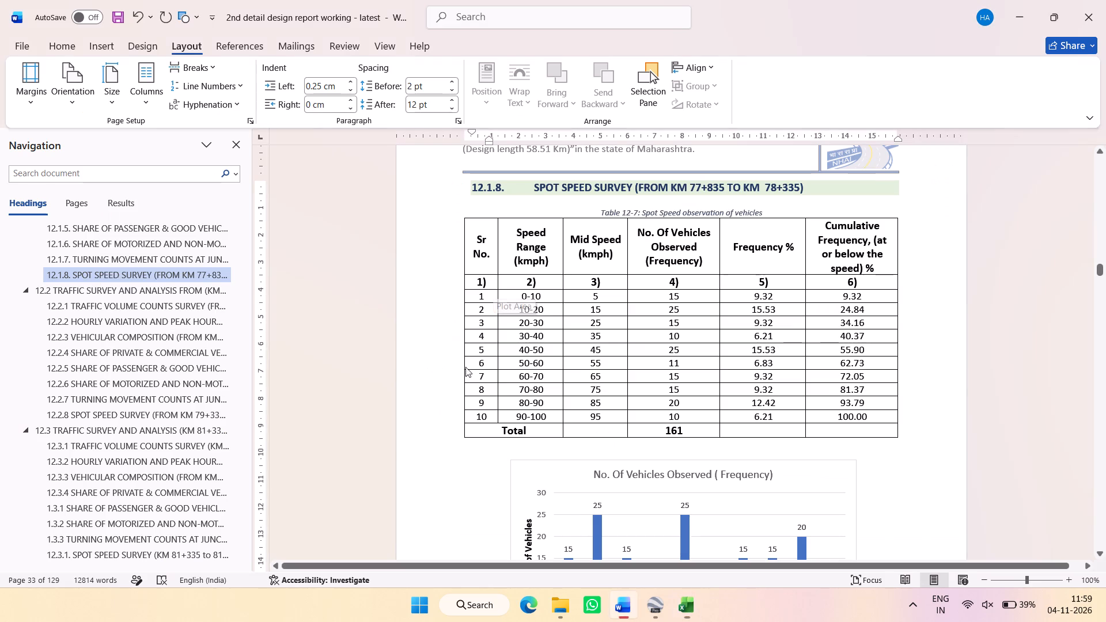
pyautogui.hotkey('alt', 'Tab')
pyautogui.hotkey('alt', 'Tab')
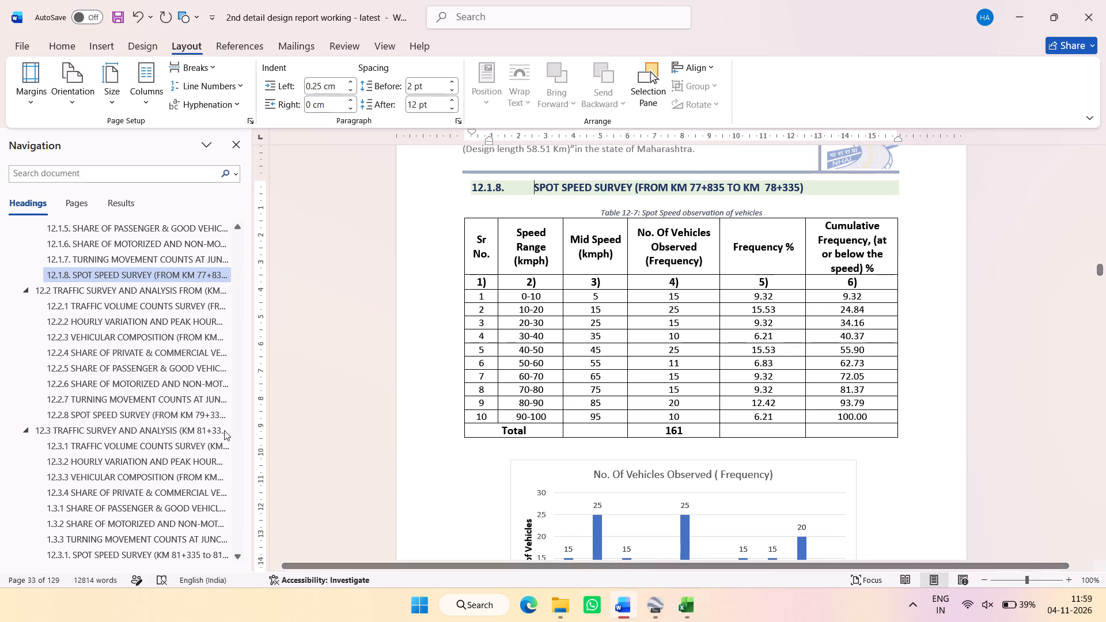
# Compare the spot speed table and chart in report section 12.2.8 with the Excel workbook's 79+335-79+835 sheet.
pyautogui.click(139, 413)
pyautogui.hotkey('alt', 'Tab')
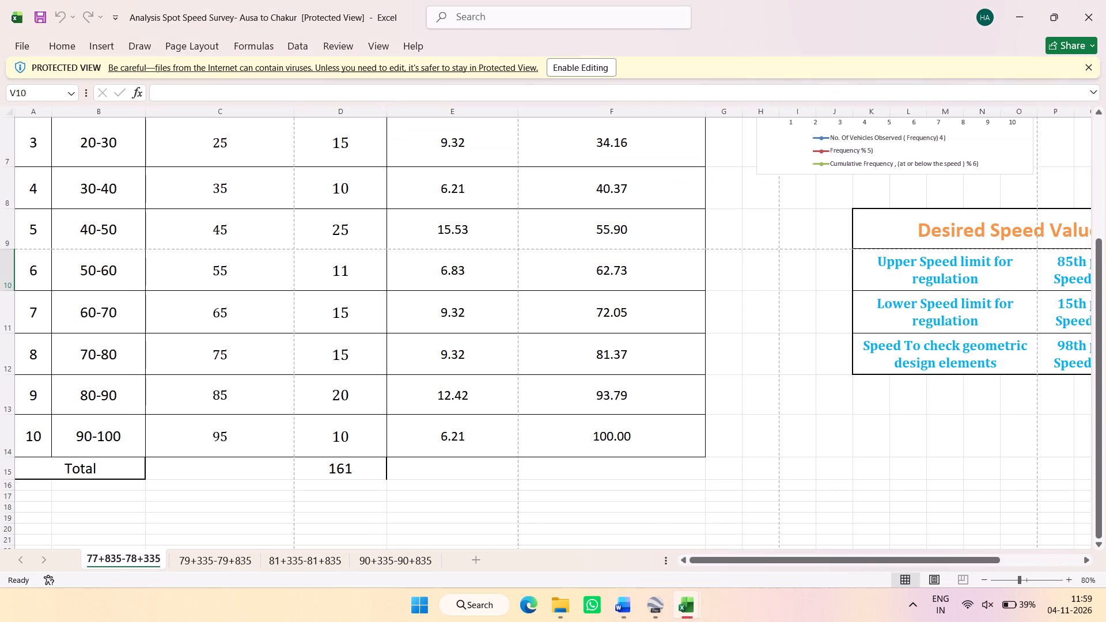
pyautogui.hotkey('alt', 'Tab')
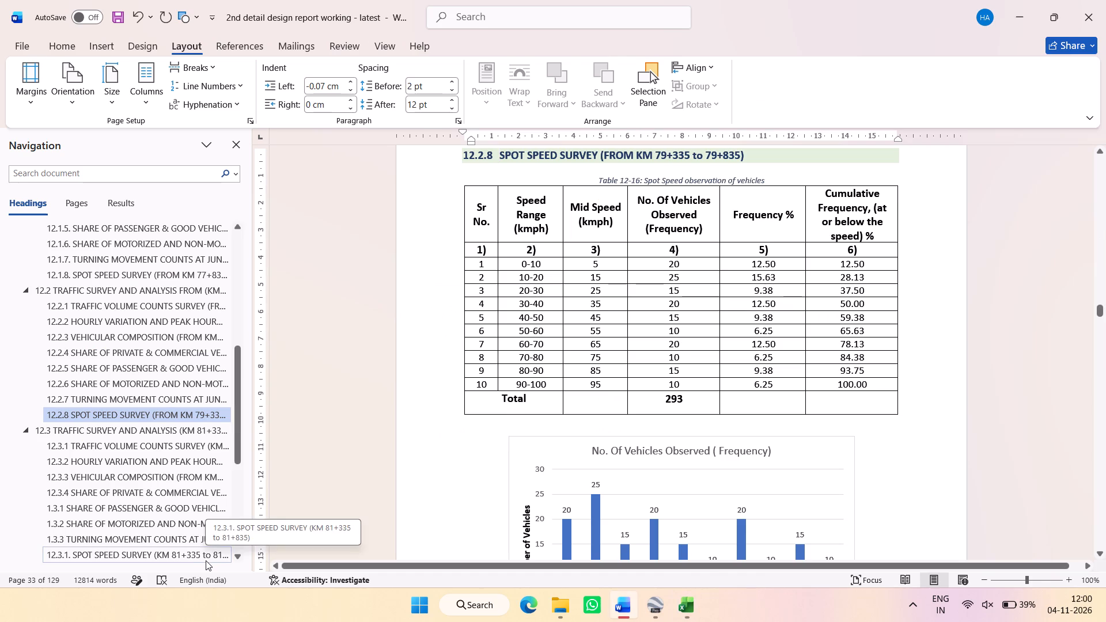
pyautogui.hotkey('alt', 'Tab')
pyautogui.click(206, 560)
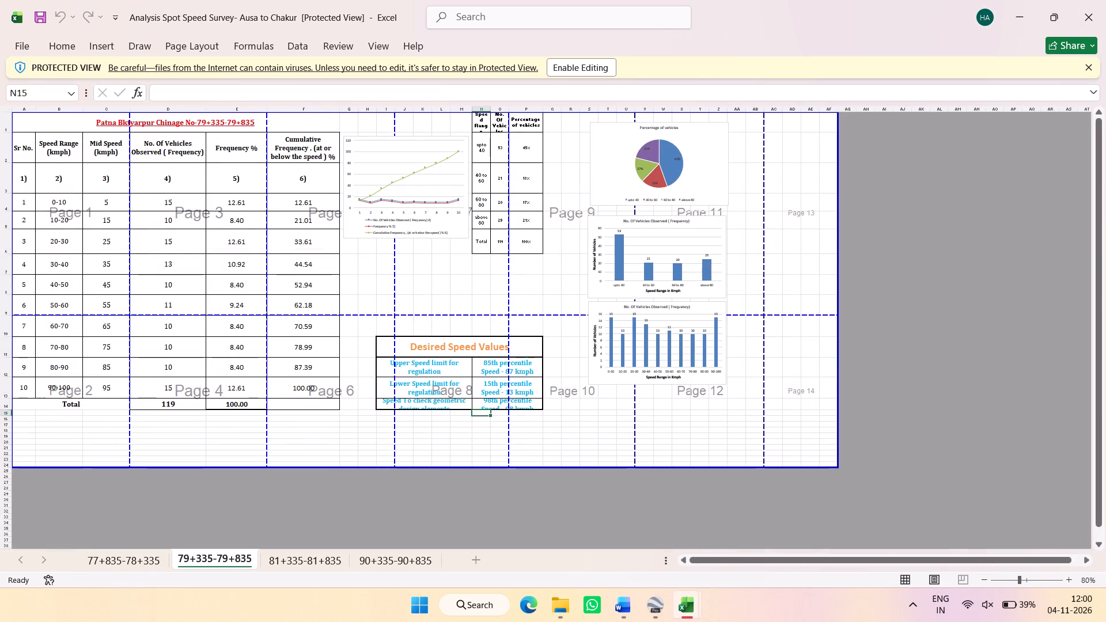
pyautogui.hotkey('alt', 'Tab')
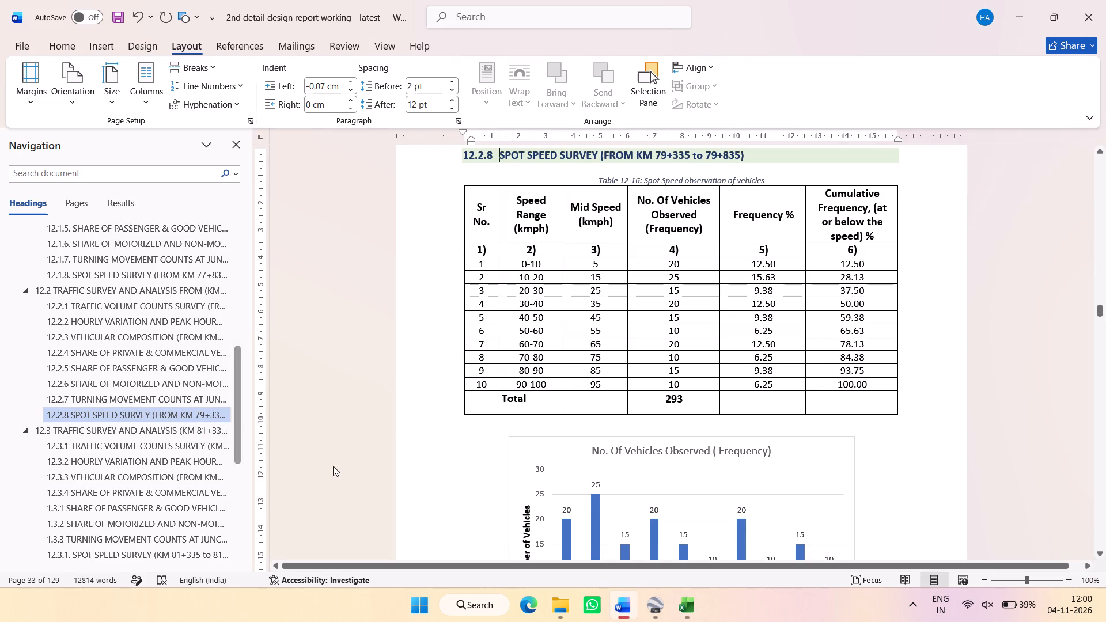
pyautogui.scroll(-1, 671, 384)
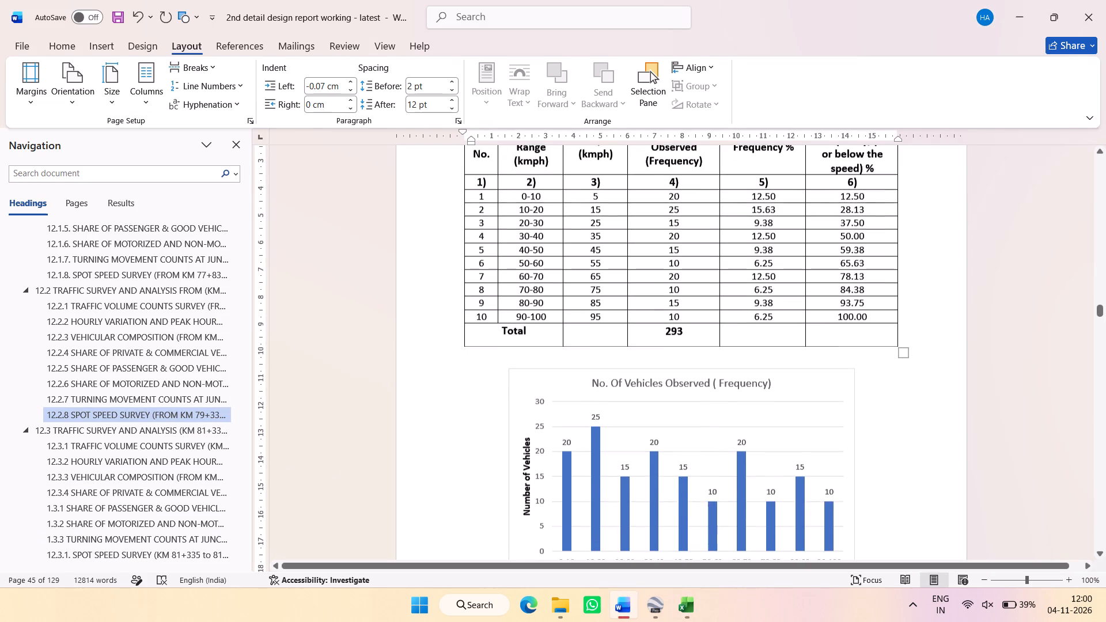
pyautogui.hotkey('alt', 'Tab')
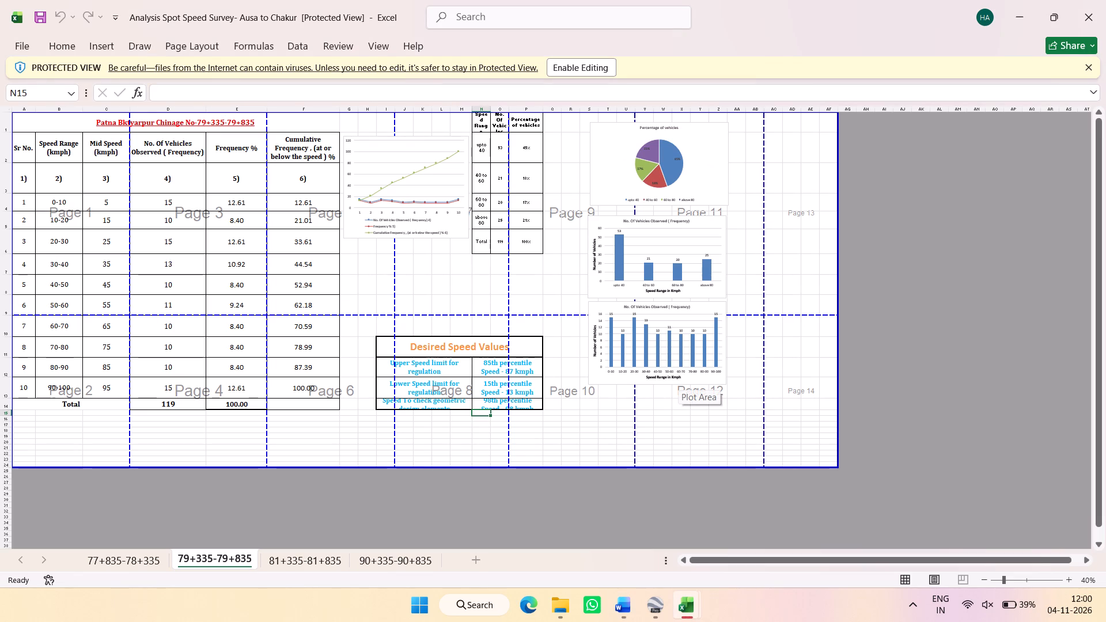
pyautogui.hotkey('alt', 'Tab')
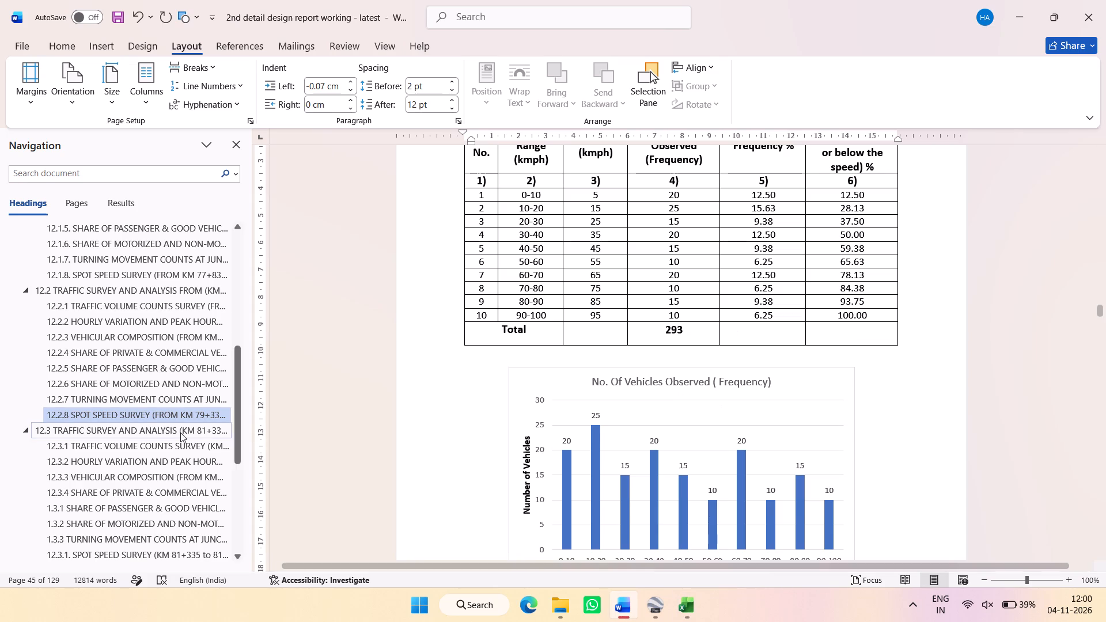
# Recheck Table 12-25 in report section 12.3.1 against the Excel workbook's 81+335-81+835 sheet.
pyautogui.scroll(-1, 139, 491)
pyautogui.click(136, 479)
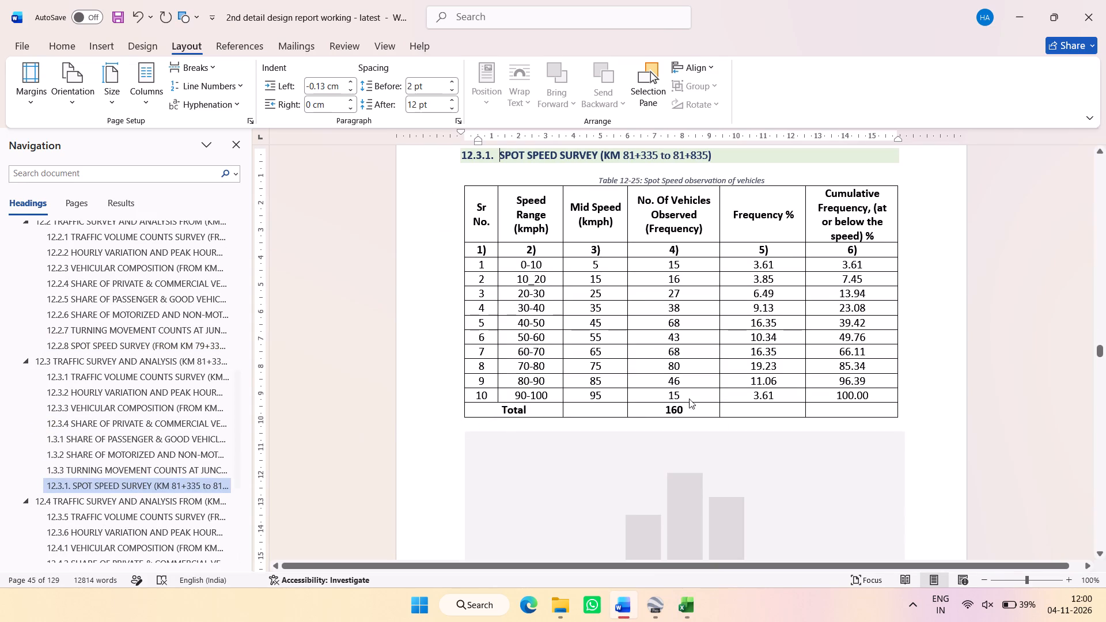
pyautogui.hotkey('alt', 'Tab')
pyautogui.click(321, 559)
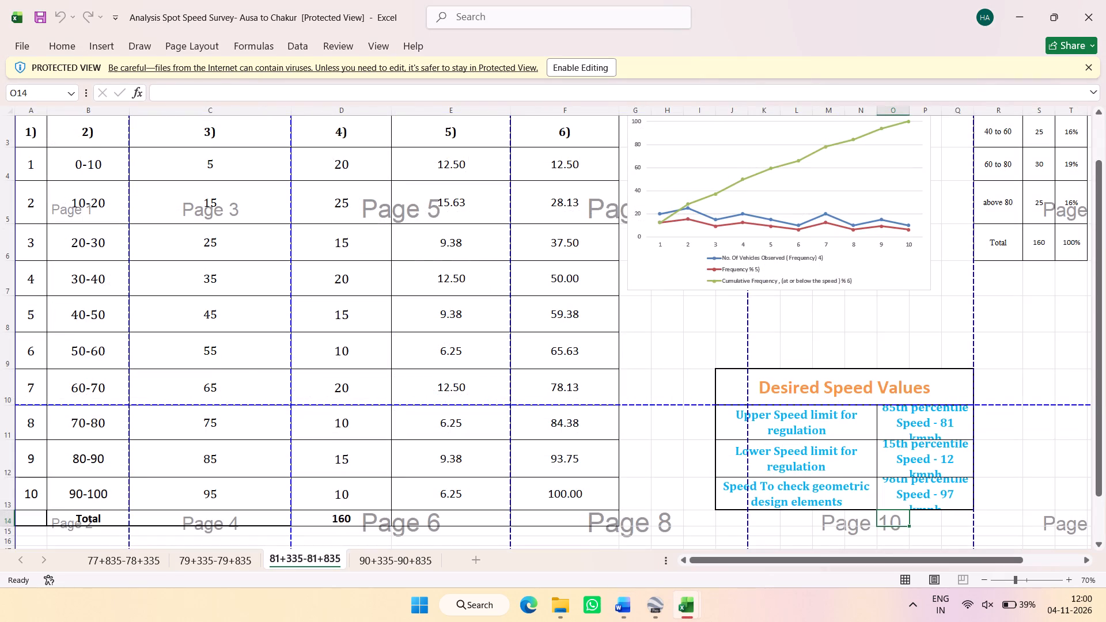
pyautogui.hotkey('alt', 'Tab')
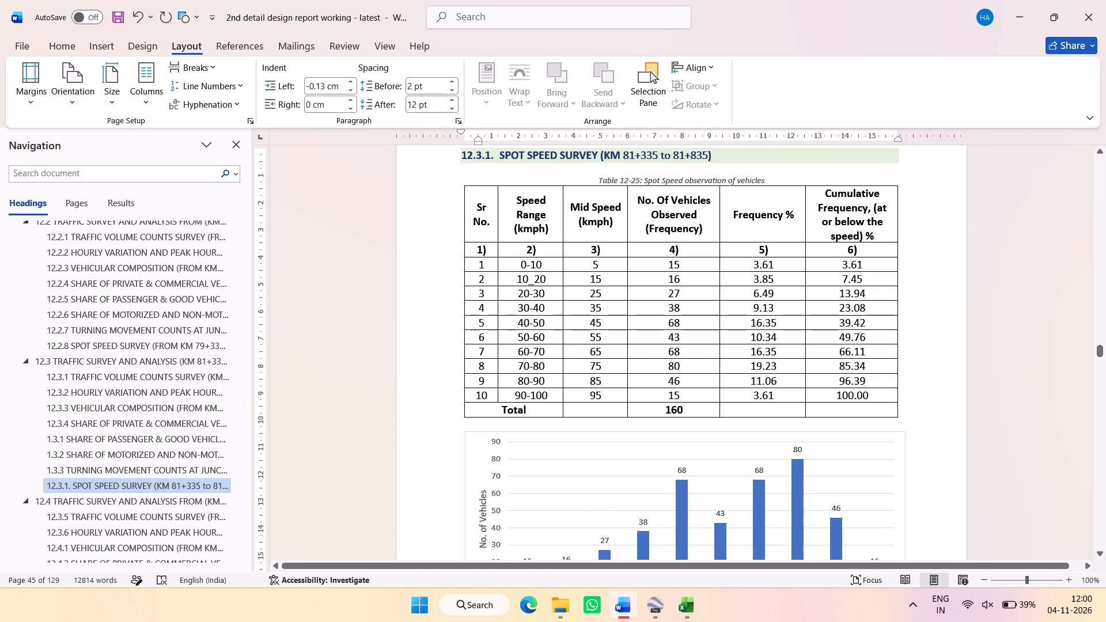
pyautogui.hotkey('alt', 'Tab')
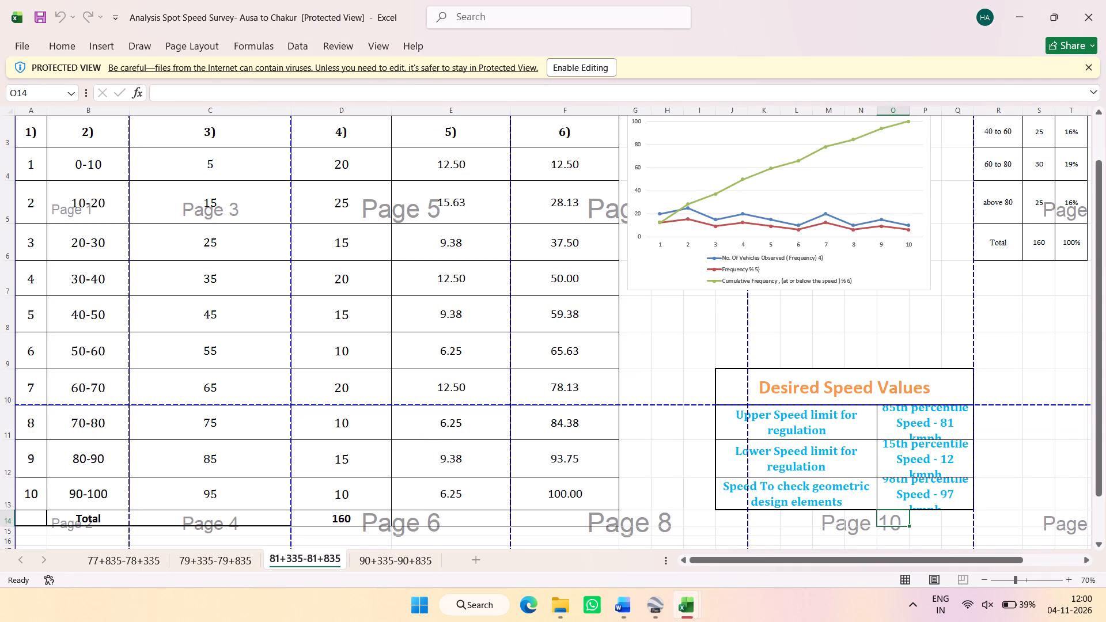
pyautogui.hotkey('alt', 'Tab')
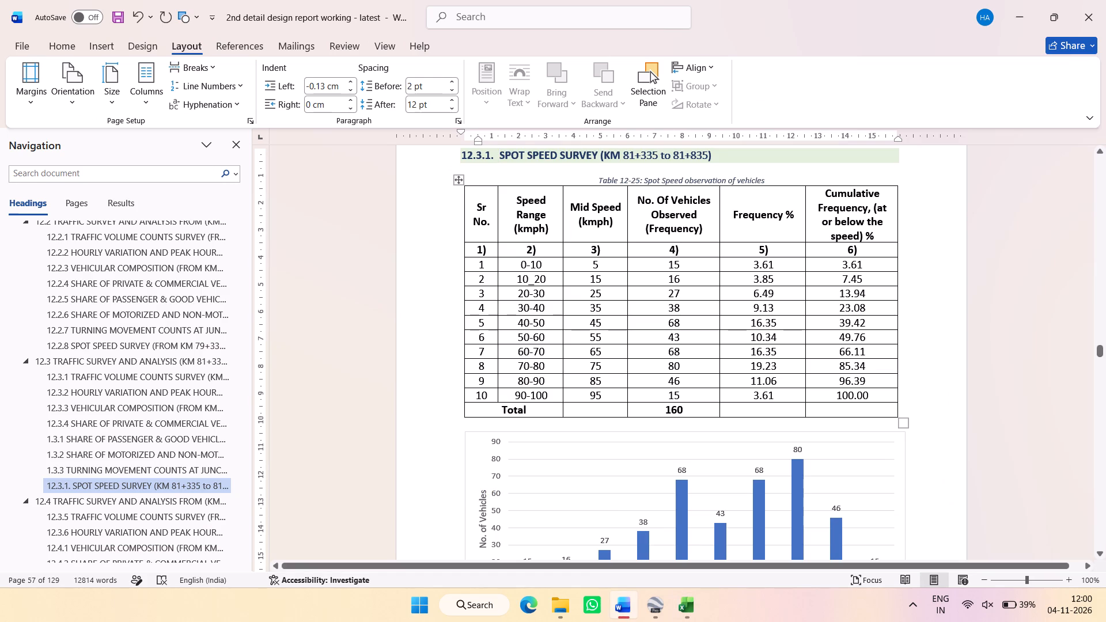
# Compare the spot speed table and chart in report section 12.3.2 with the Excel workbook's 90+335-90+835 sheet.
pyautogui.scroll(-1, 148, 497)
pyautogui.click(128, 552)
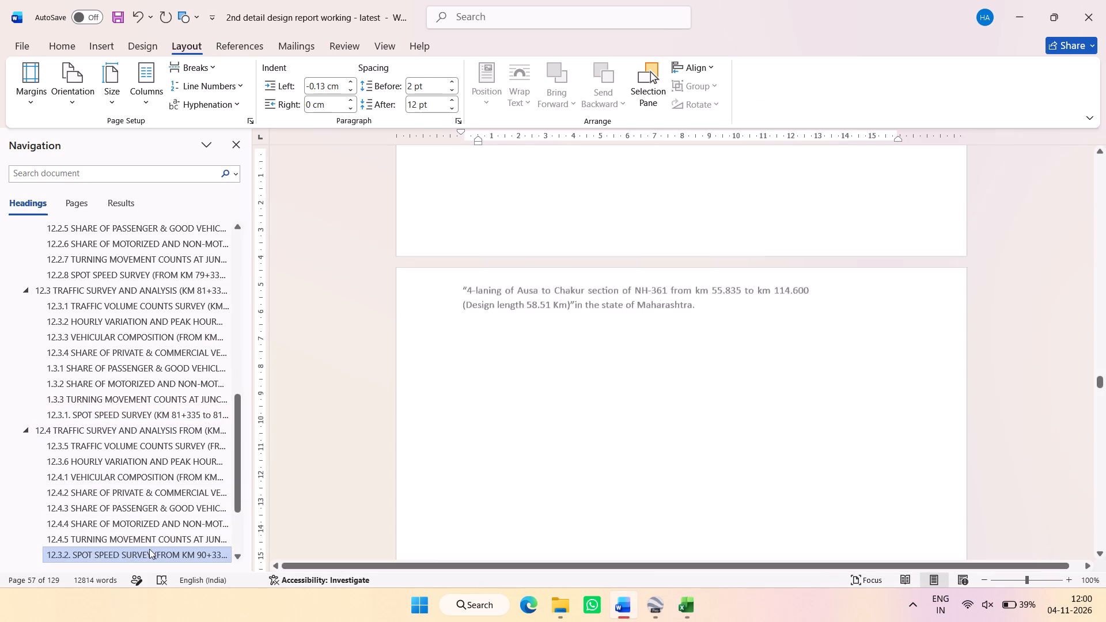
pyautogui.hotkey('alt', 'Tab')
pyautogui.click(392, 553)
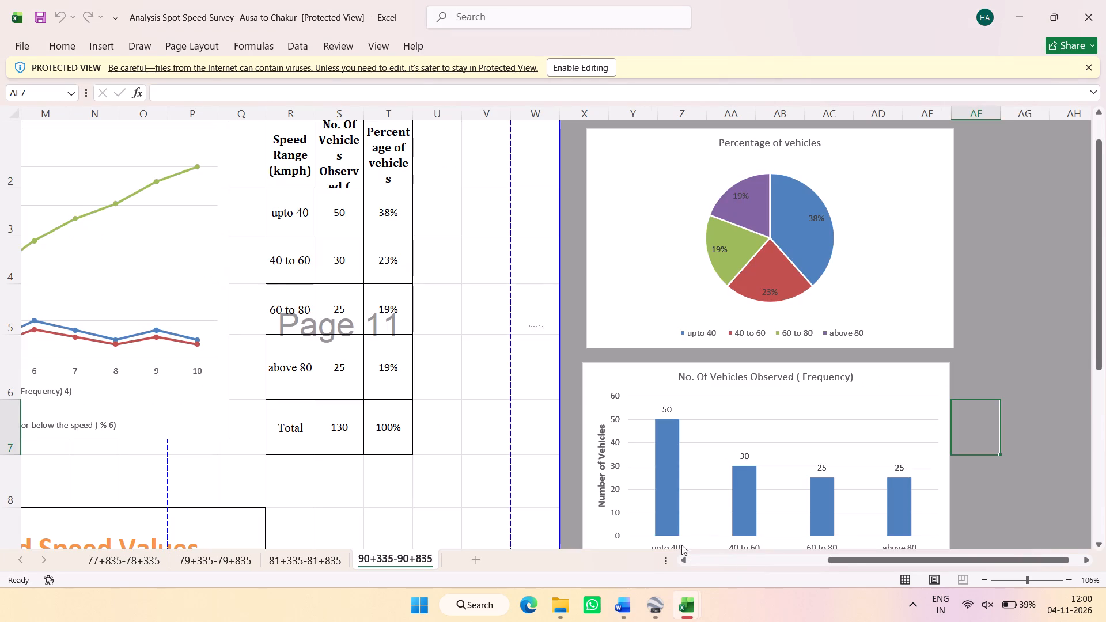
pyautogui.moveTo(885, 562); pyautogui.dragTo(648, 562)
pyautogui.scroll(-2, 332, 469)
pyautogui.scroll(1, 348, 460)
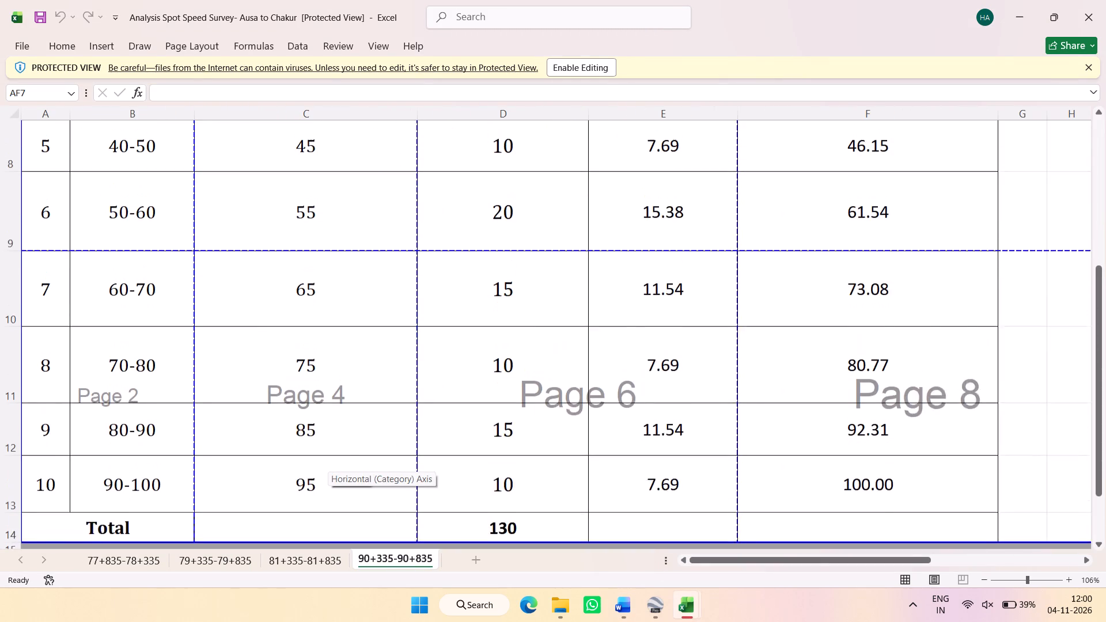
pyautogui.keyDown('ctrl'); pyautogui.scroll(-2, 349, 460); pyautogui.keyUp('ctrl')
pyautogui.hotkey('alt', 'Tab')
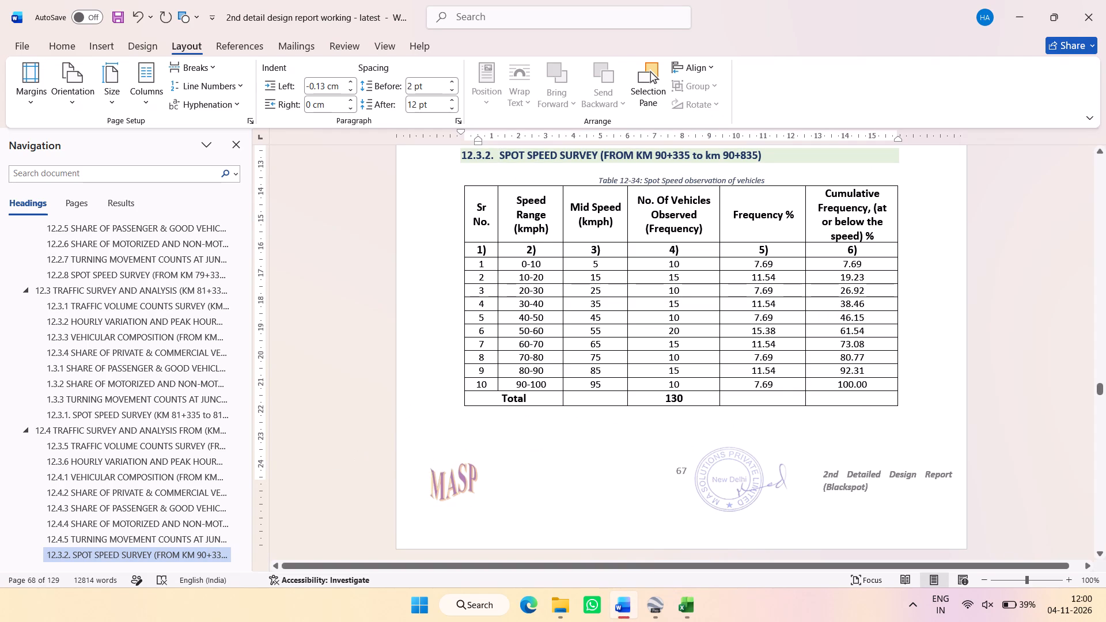
pyautogui.hotkey('alt', 'Tab')
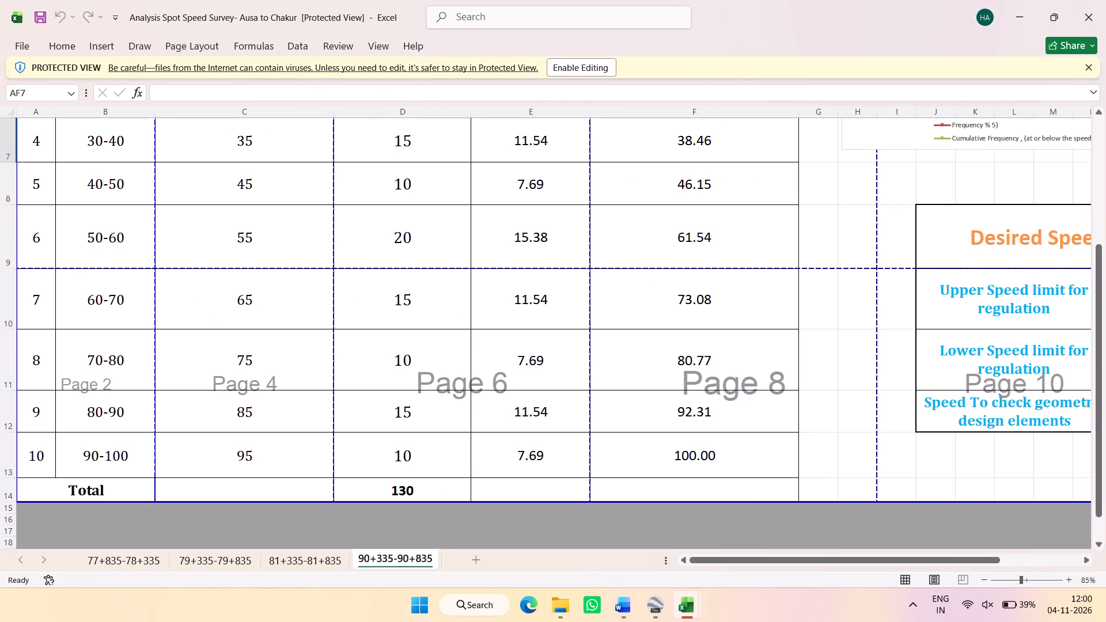
pyautogui.hotkey('alt', 'Tab')
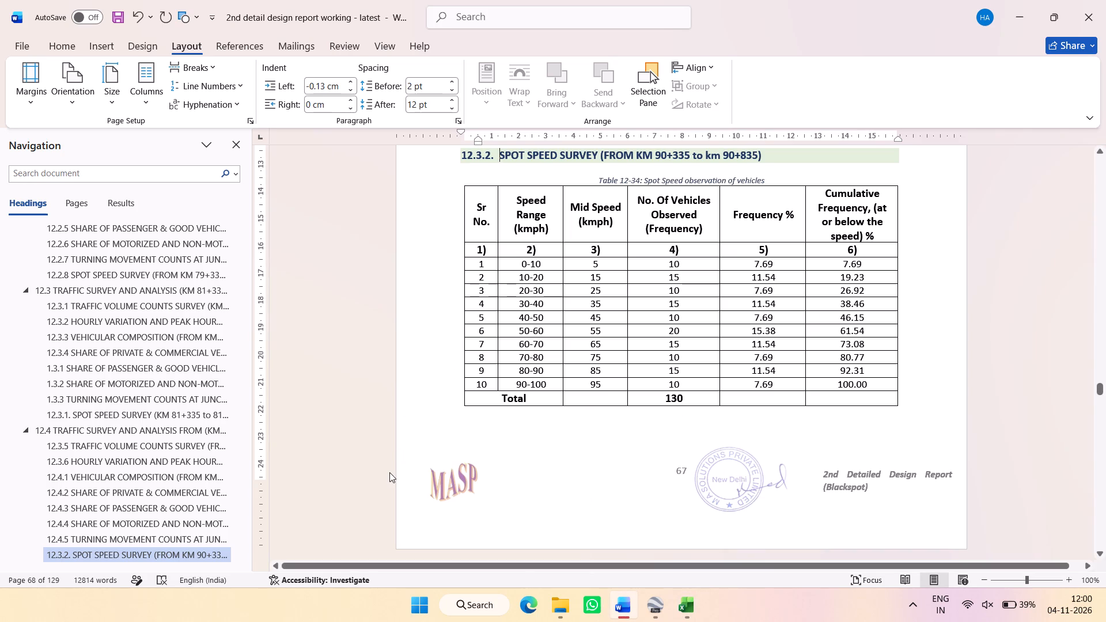
pyautogui.hotkey('alt', 'Tab')
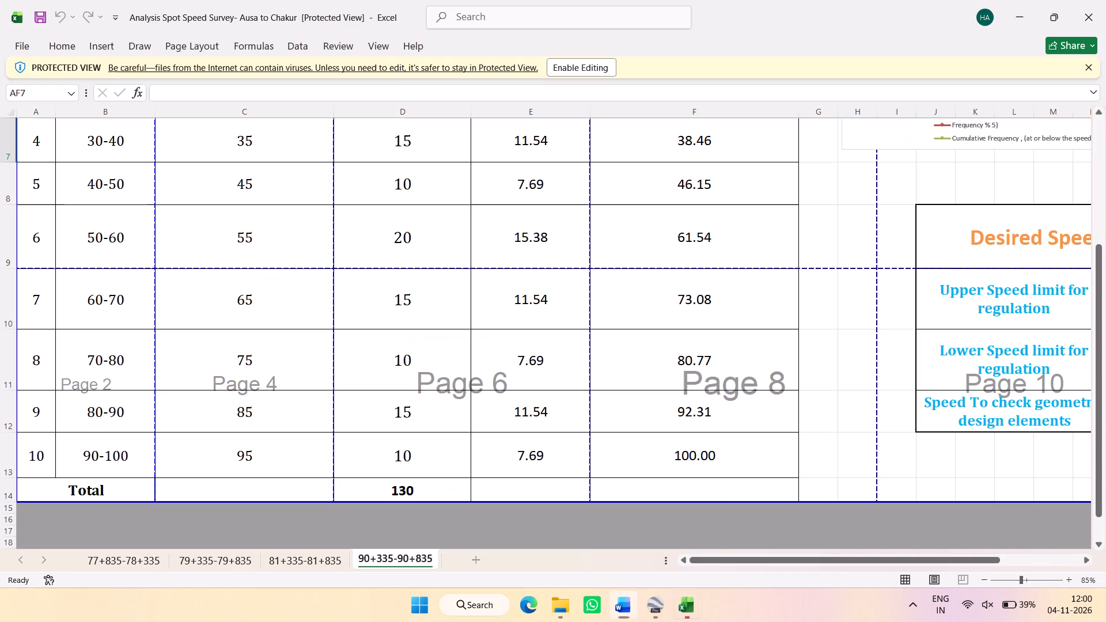
pyautogui.keyDown('ctrl'); pyautogui.scroll(-3, 678, 359); pyautogui.keyUp('ctrl')
pyautogui.press('super+Tab')
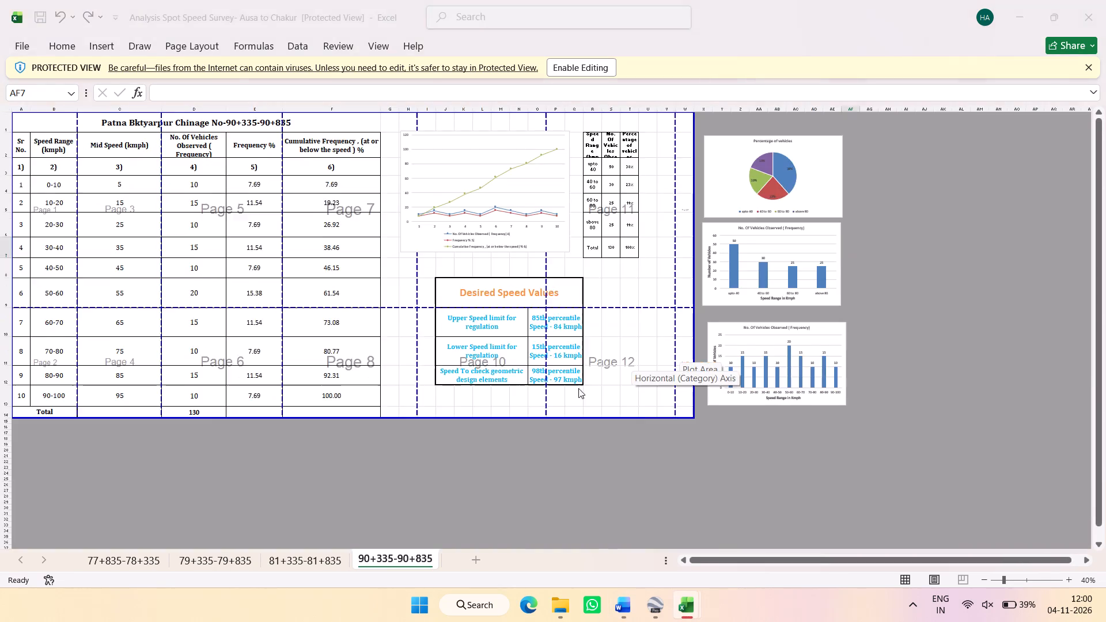
pyautogui.click(445, 146)
pyautogui.hotkey('alt', 'Tab')
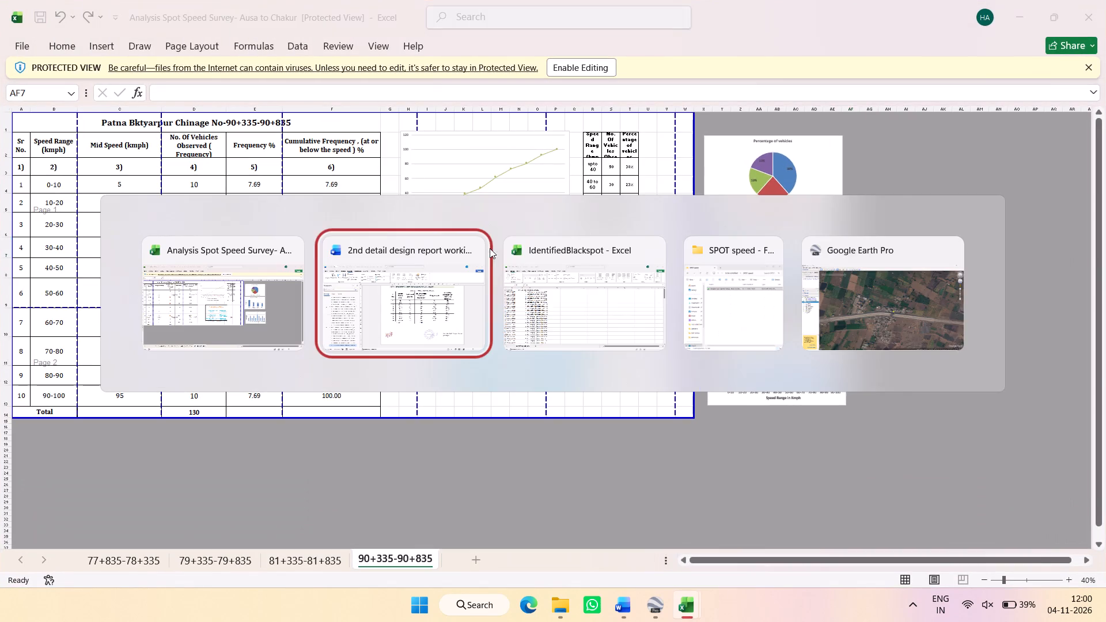
pyautogui.scroll(-5, 698, 310)
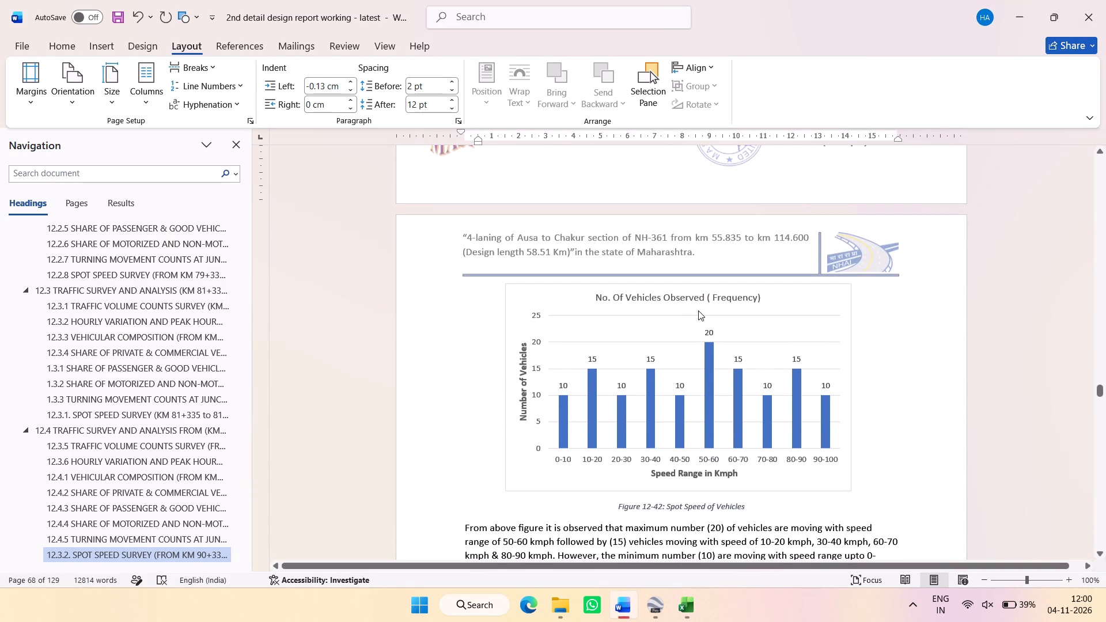
# Recheck the spot speed chart and Desired Speed Values table in report section 12.1.8 against the Excel workbook's 77+835-78+335 sheet.
pyautogui.click(104, 270)
pyautogui.scroll(-5, 579, 340)
pyautogui.scroll(2, 585, 338)
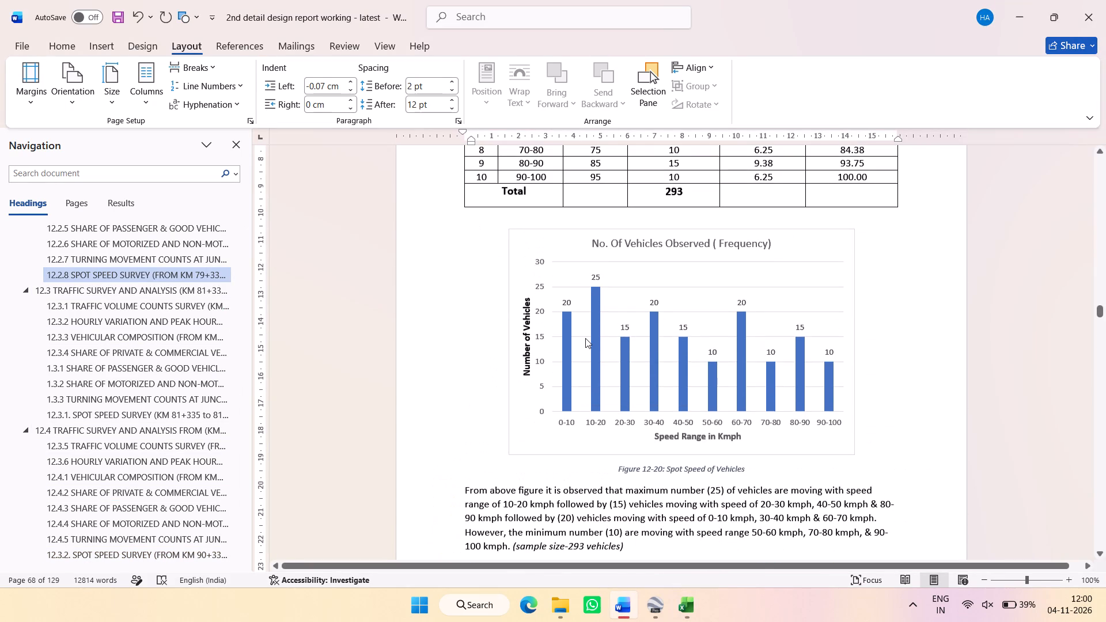
pyautogui.scroll(1, 178, 340)
pyautogui.scroll(1, 128, 291)
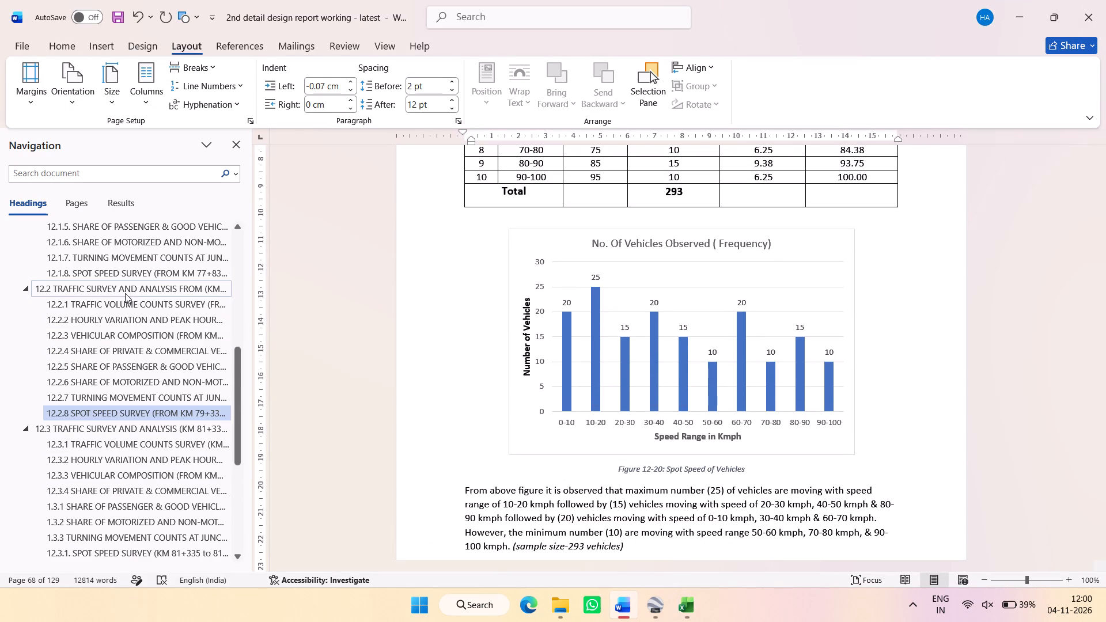
pyautogui.click(107, 277)
pyautogui.scroll(-2, 603, 335)
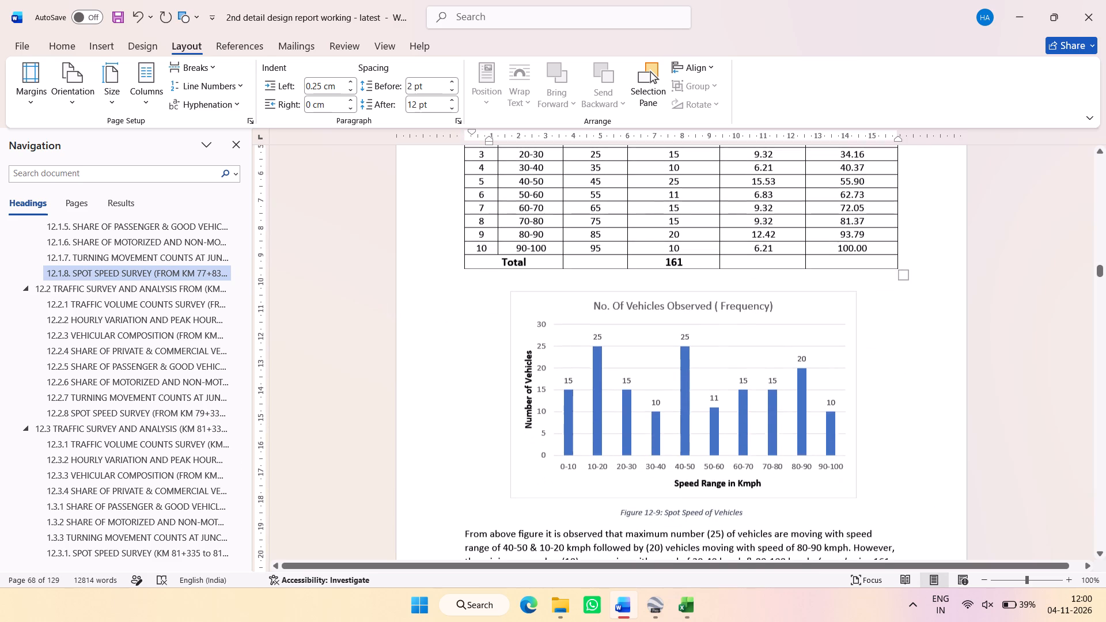
pyautogui.hotkey('alt', 'Tab')
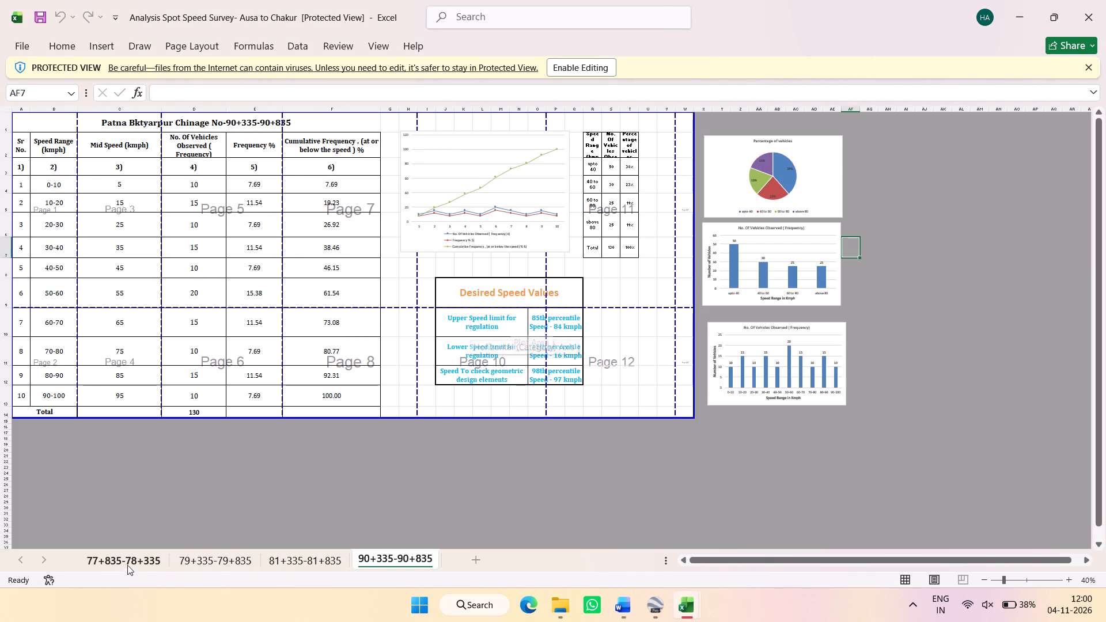
pyautogui.click(127, 561)
pyautogui.hotkey('alt', 'Tab')
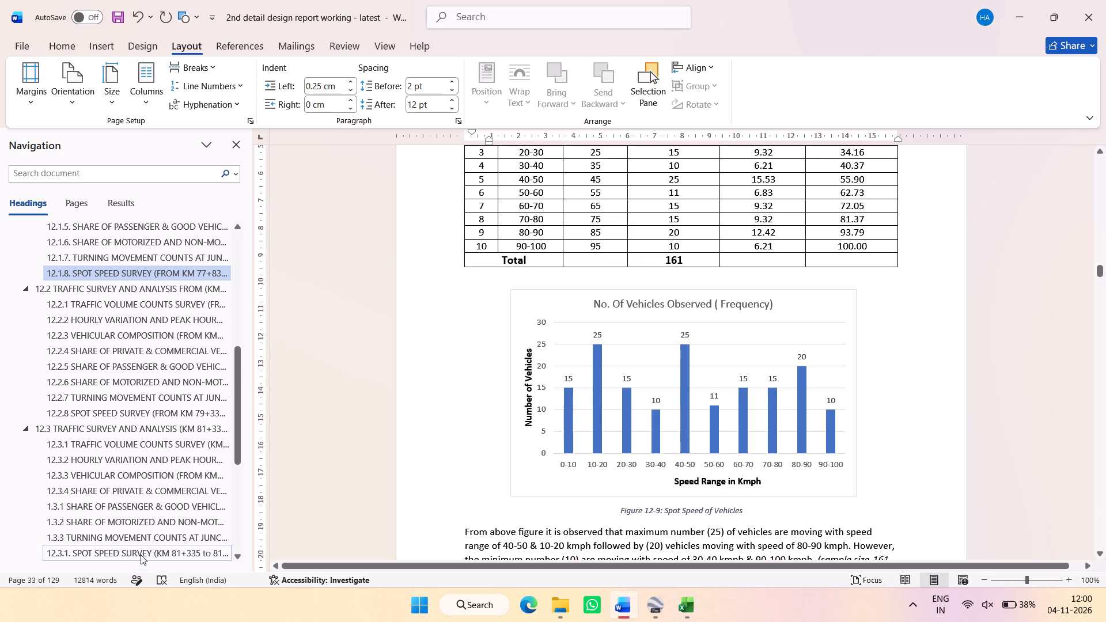
pyautogui.hotkey('alt', 'Tab')
pyautogui.moveTo(824, 564); pyautogui.dragTo(982, 529)
pyautogui.hotkey('alt', 'Tab')
pyautogui.scroll(-15, 761, 349)
pyautogui.scroll(-8, 745, 373)
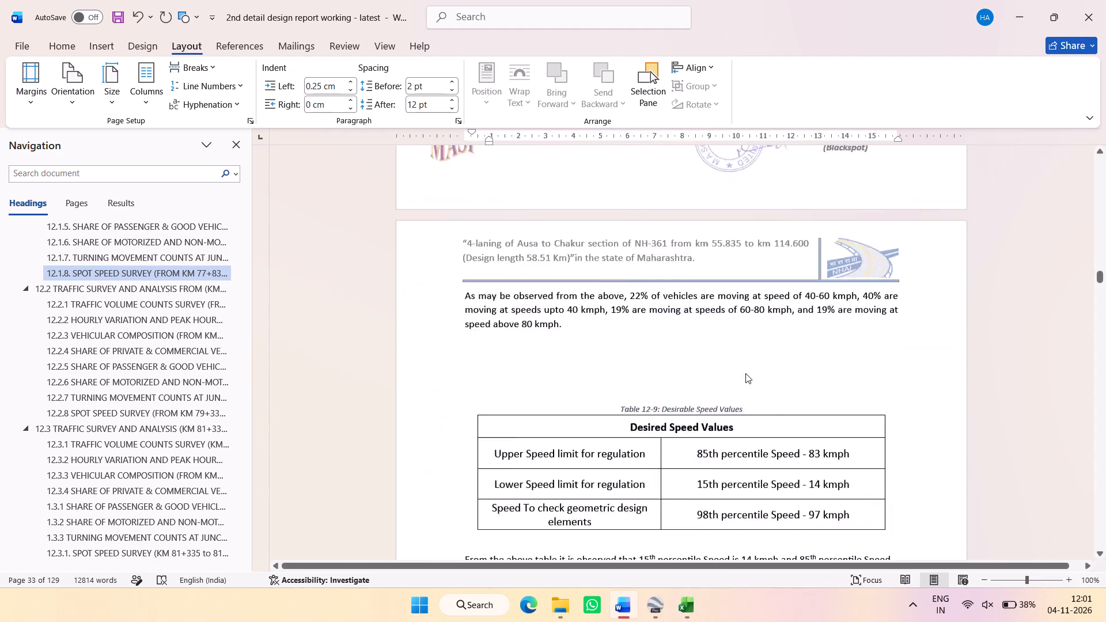
pyautogui.scroll(-1, 745, 373)
pyautogui.hotkey('alt', 'Tab')
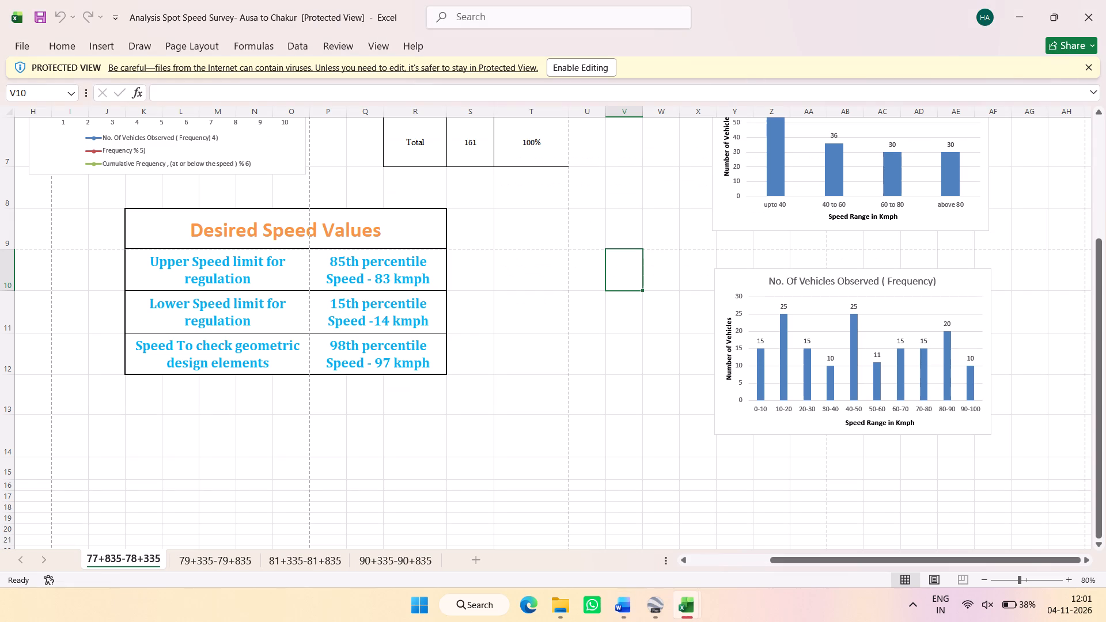
# Recheck Table 12-16 and the speed charts in report section 12.2.8 against the Excel workbook's 79+335-79+835 sheet.
pyautogui.click(215, 558)
pyautogui.hotkey('alt', 'Tab')
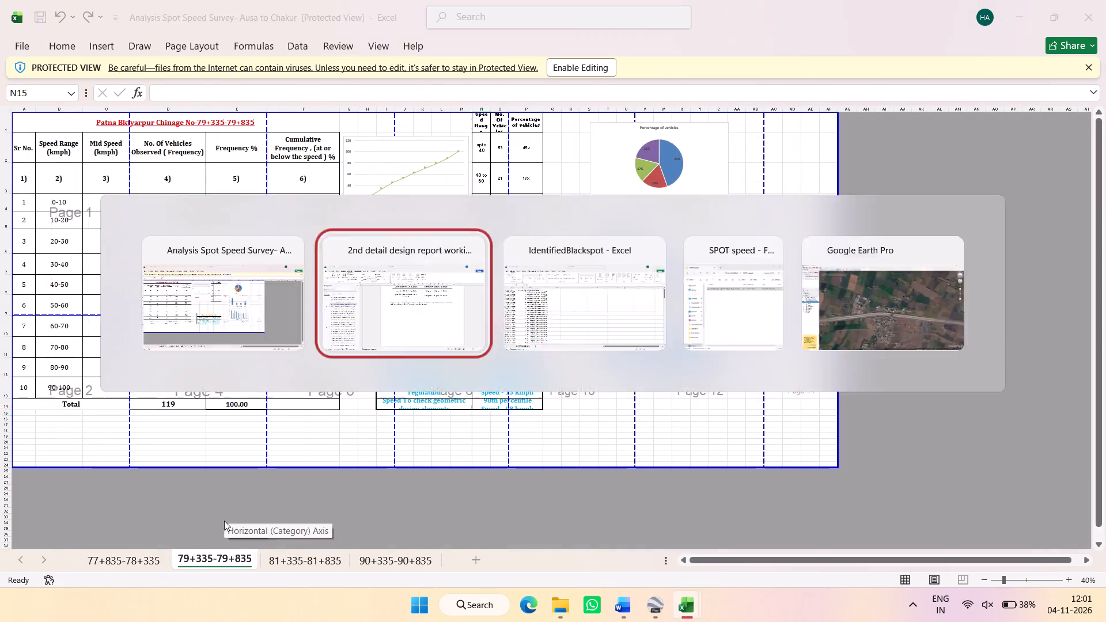
pyautogui.click(75, 417)
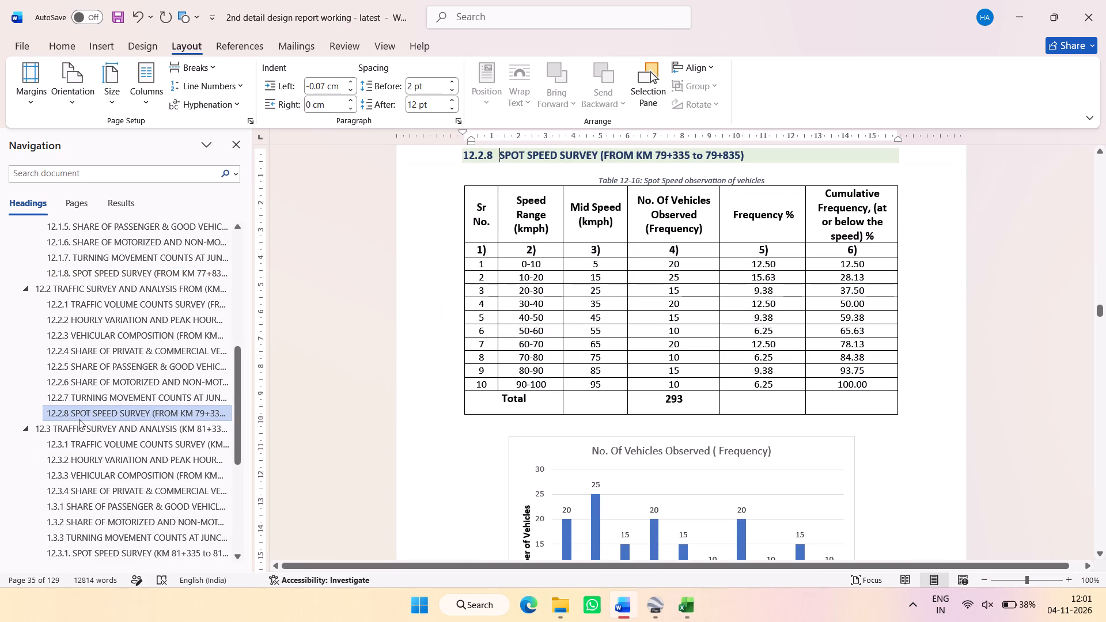
pyautogui.scroll(2, 490, 303)
pyautogui.scroll(-1, 493, 303)
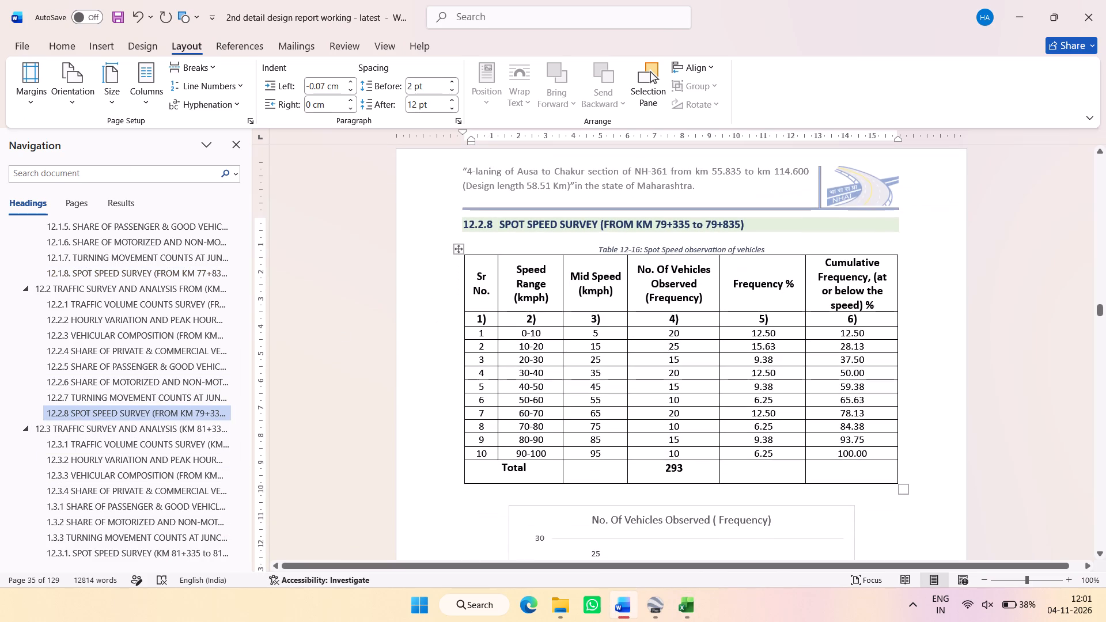
pyautogui.scroll(-4, 706, 420)
pyautogui.hotkey('alt', 'Tab')
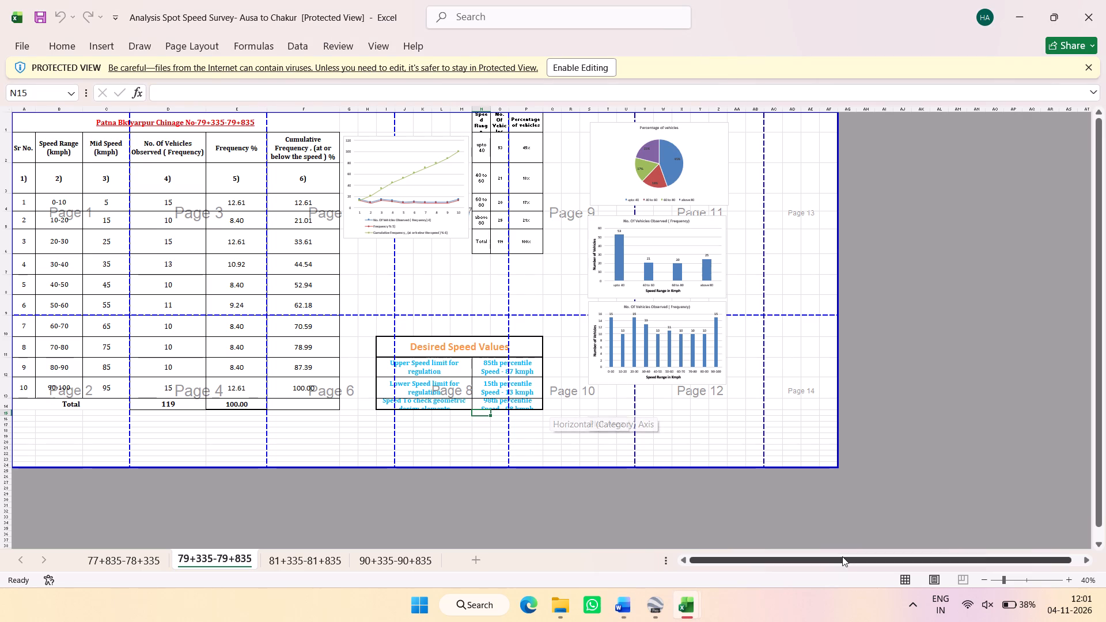
pyautogui.moveTo(842, 559); pyautogui.dragTo(678, 555)
pyautogui.hotkey('alt', 'Tab')
pyautogui.scroll(-2, 702, 363)
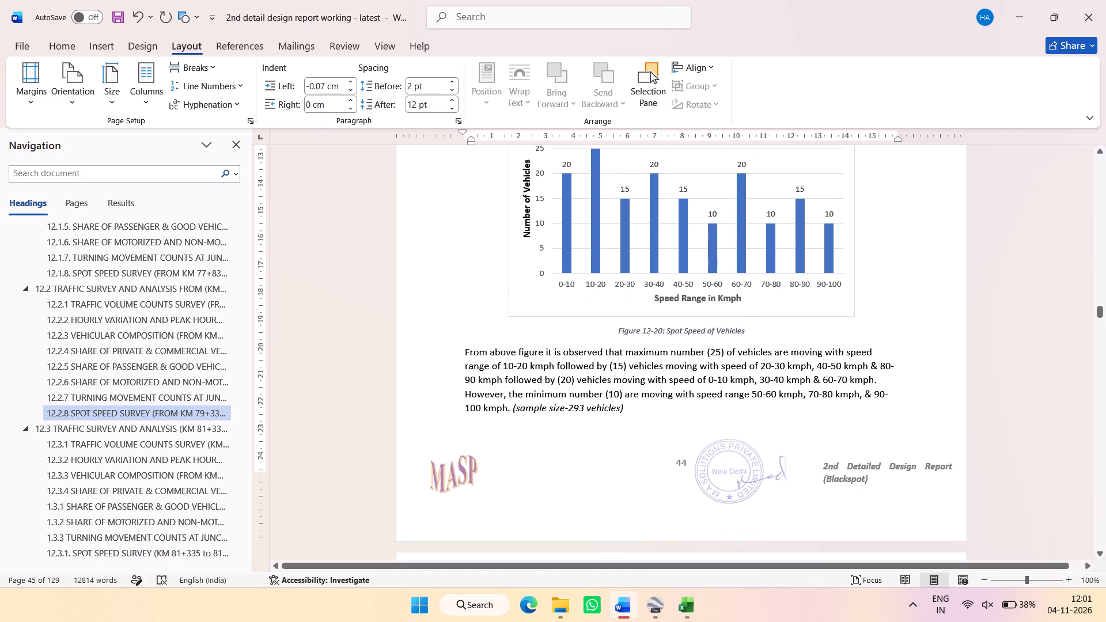
pyautogui.scroll(3, 647, 385)
pyautogui.hotkey('alt', 'Tab')
pyautogui.hotkey('alt', 'Tab')
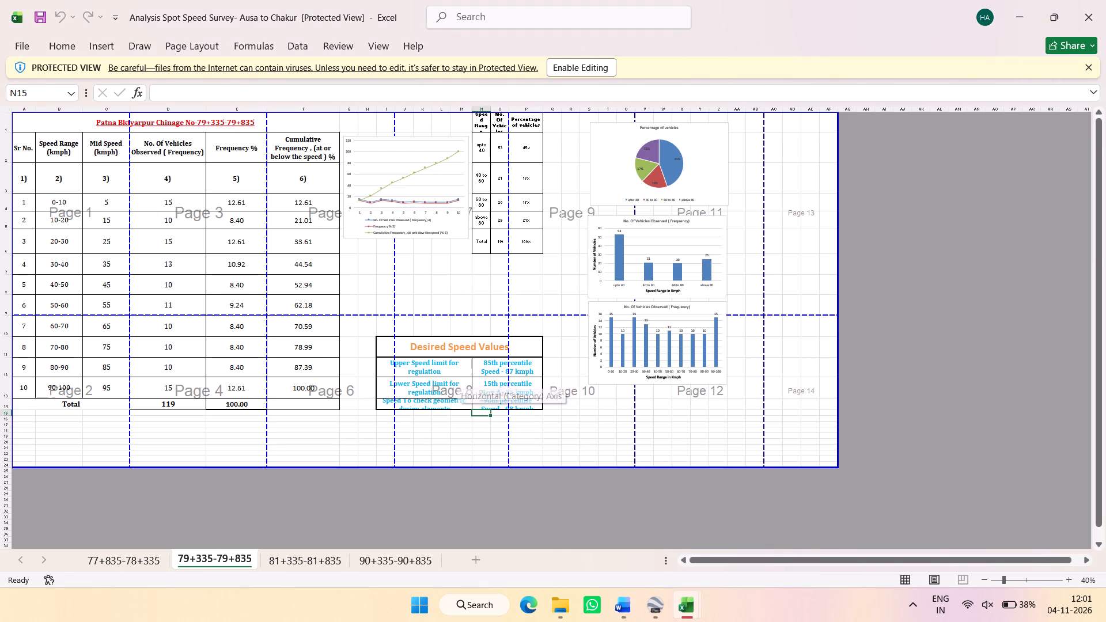
pyautogui.scroll(3, 636, 348)
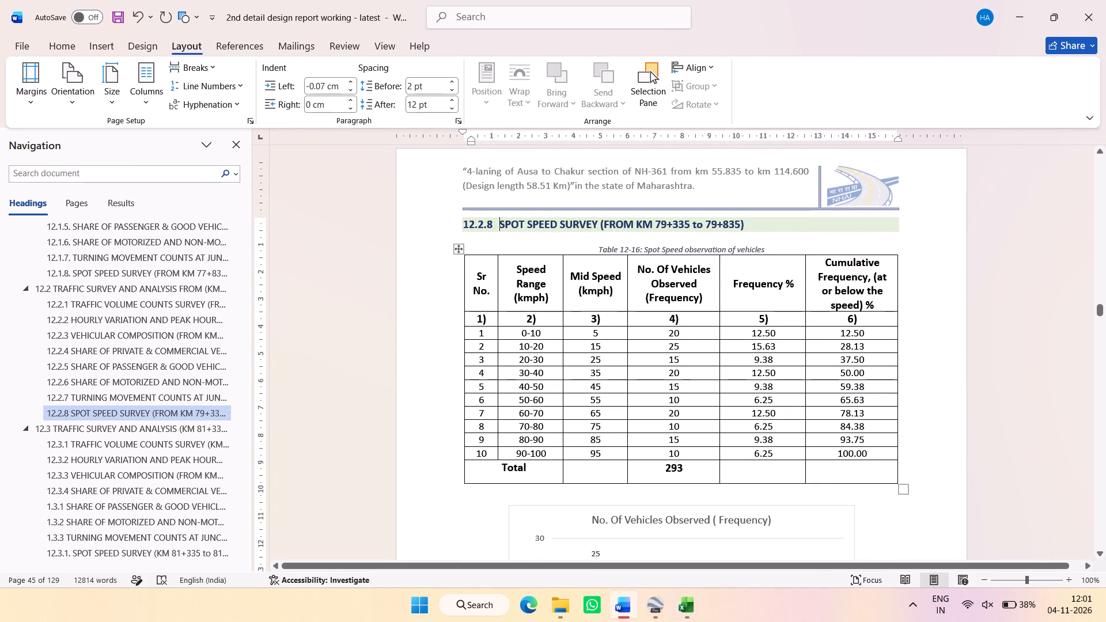
pyautogui.scroll(-13, 691, 354)
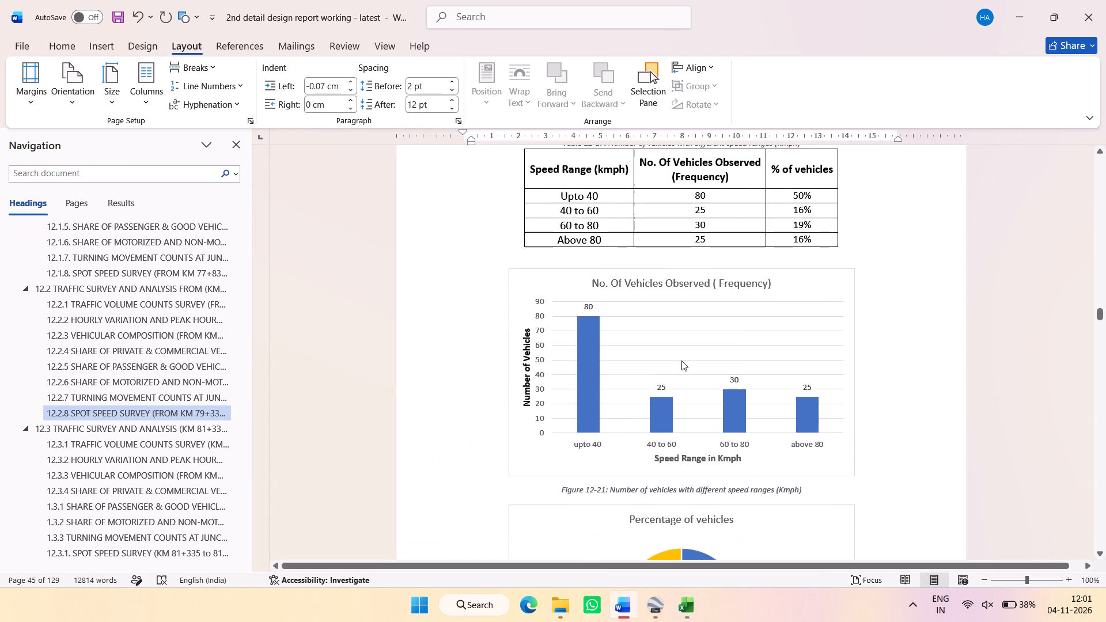
pyautogui.scroll(-2, 9, 535)
# Compare the spot speed table, chart and desired speed values in report section 12.3.1 with the Excel workbook's 81+335-81+835 sheet.
pyautogui.click(77, 409)
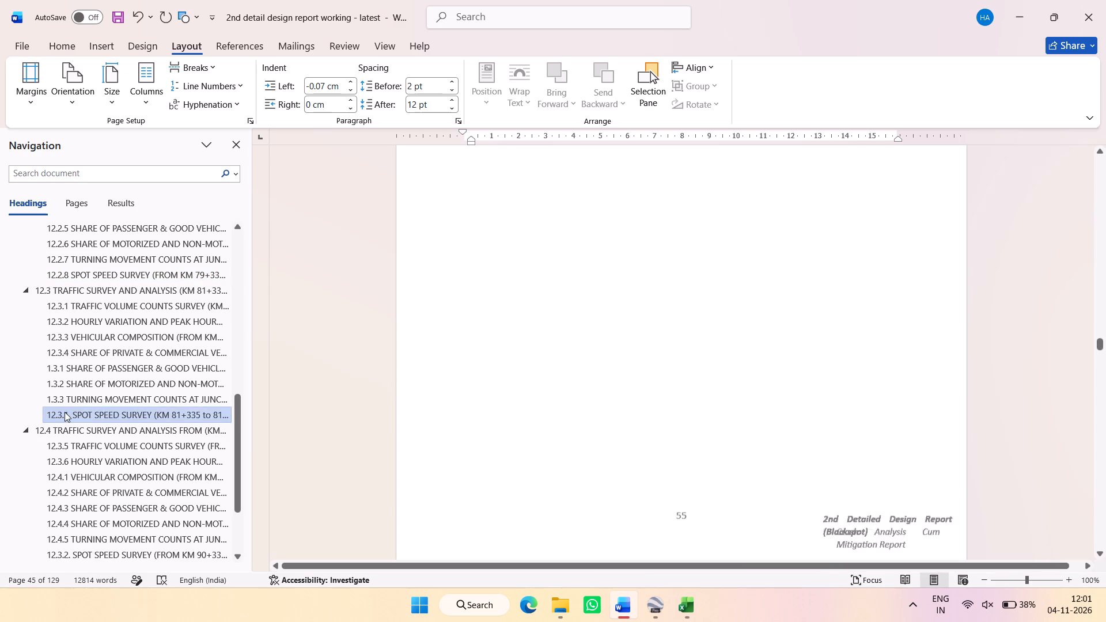
pyautogui.hotkey('alt', 'Tab')
pyautogui.click(288, 551)
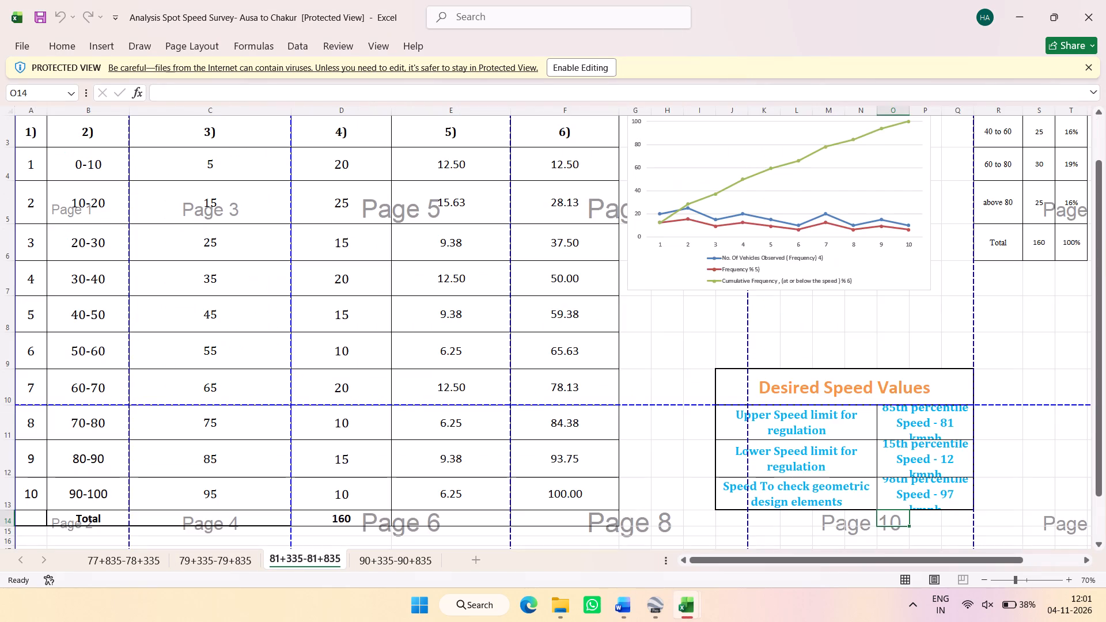
pyautogui.hotkey('alt', 'Tab')
pyautogui.scroll(-1, 603, 424)
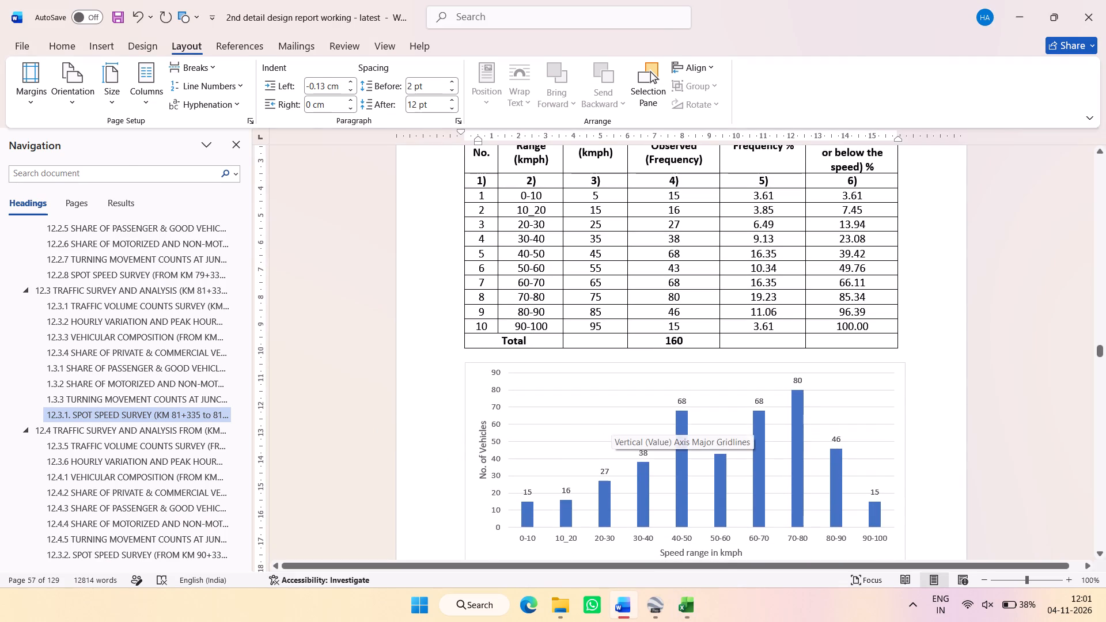
pyautogui.hotkey('alt', 'Tab')
pyautogui.hotkey('alt', 'Tab')
pyautogui.scroll(-4, 539, 371)
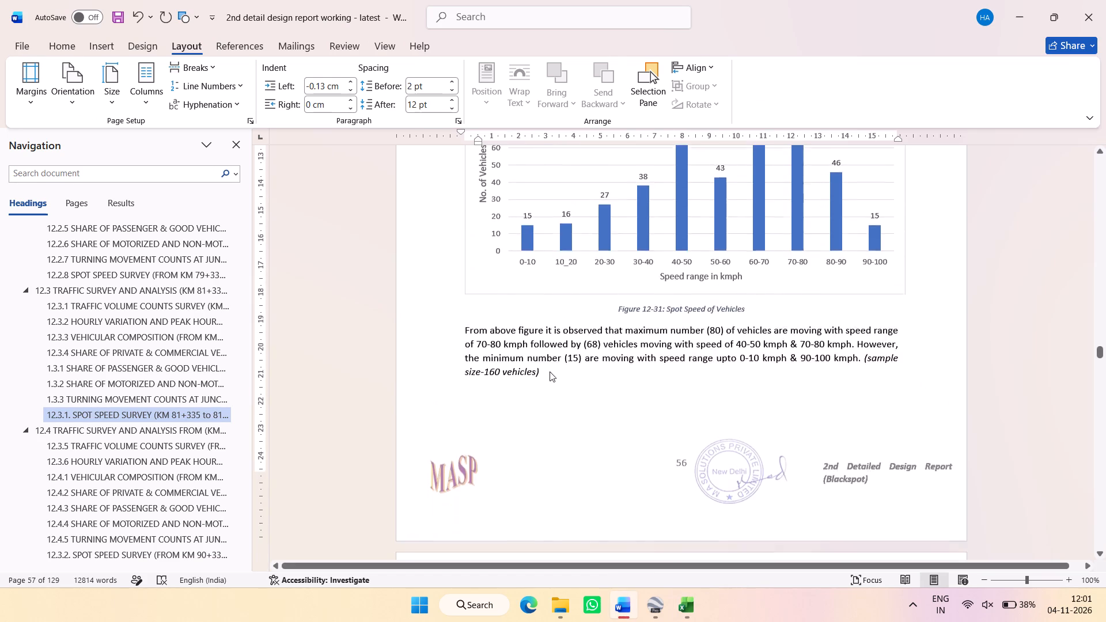
pyautogui.scroll(-13, 550, 371)
pyautogui.scroll(-8, 552, 375)
pyautogui.scroll(1, 551, 378)
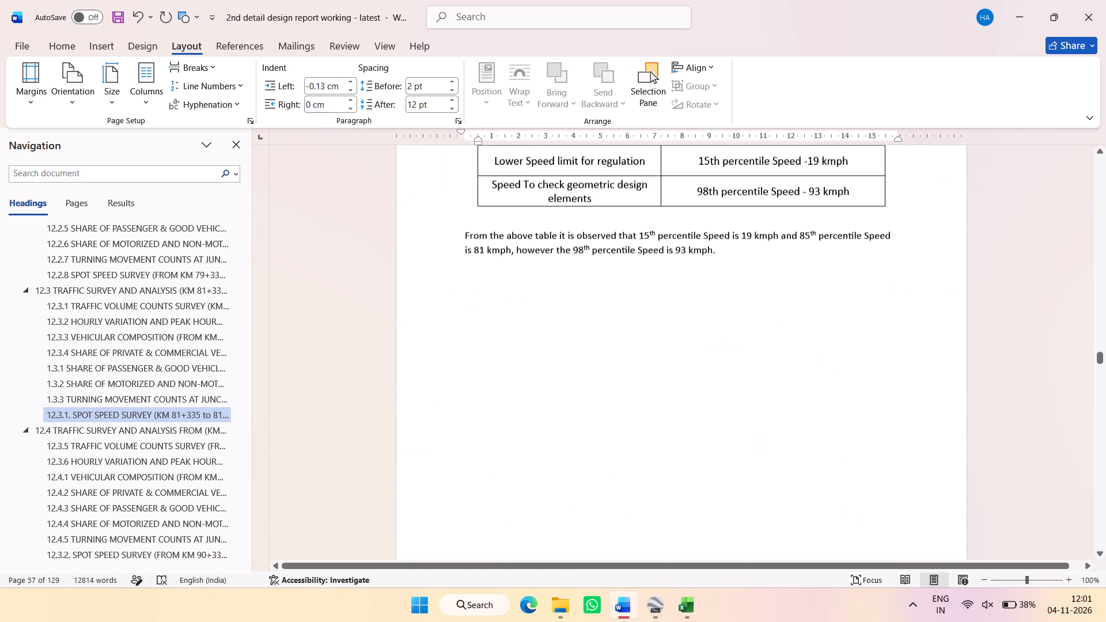
pyautogui.hotkey('alt', 'Tab')
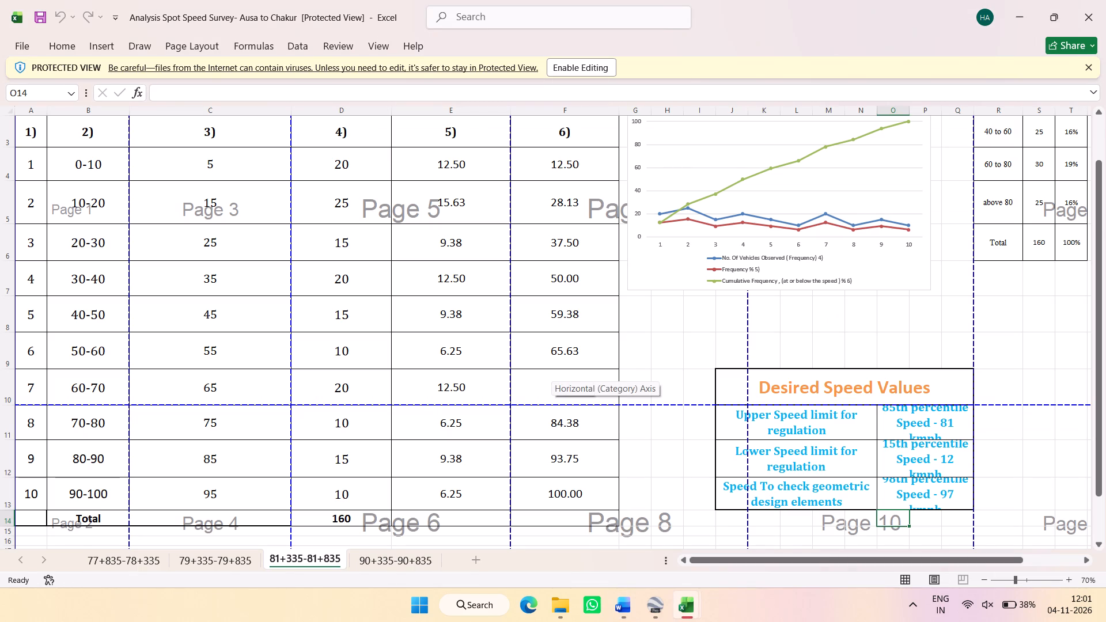
pyautogui.hotkey('alt', 'Tab')
pyautogui.hotkey('alt', 'Tab')
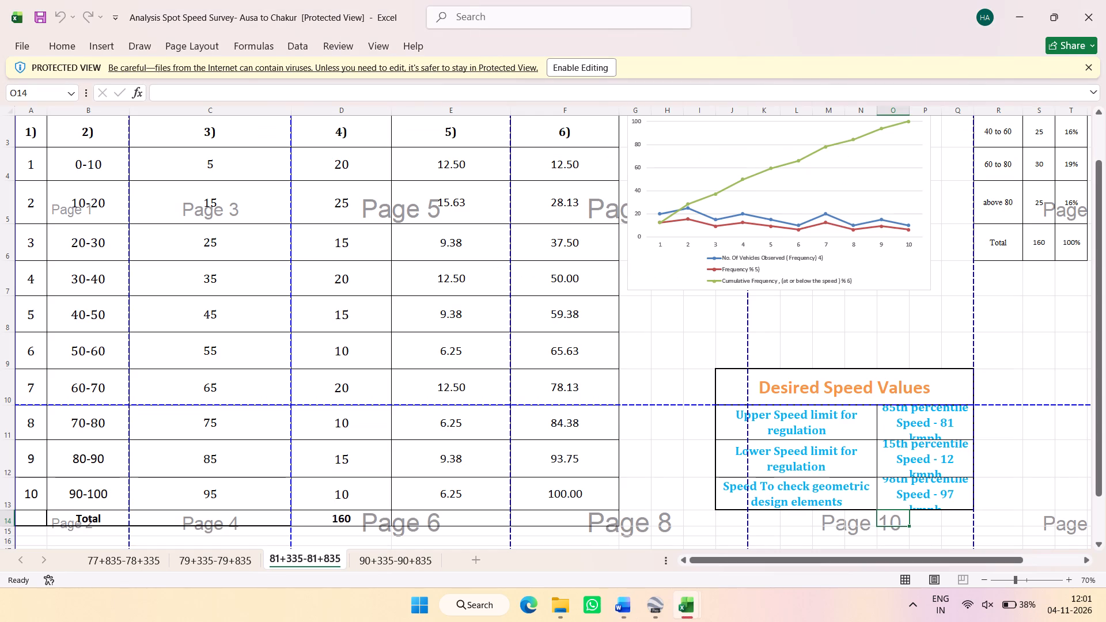
pyautogui.hotkey('alt', 'Tab')
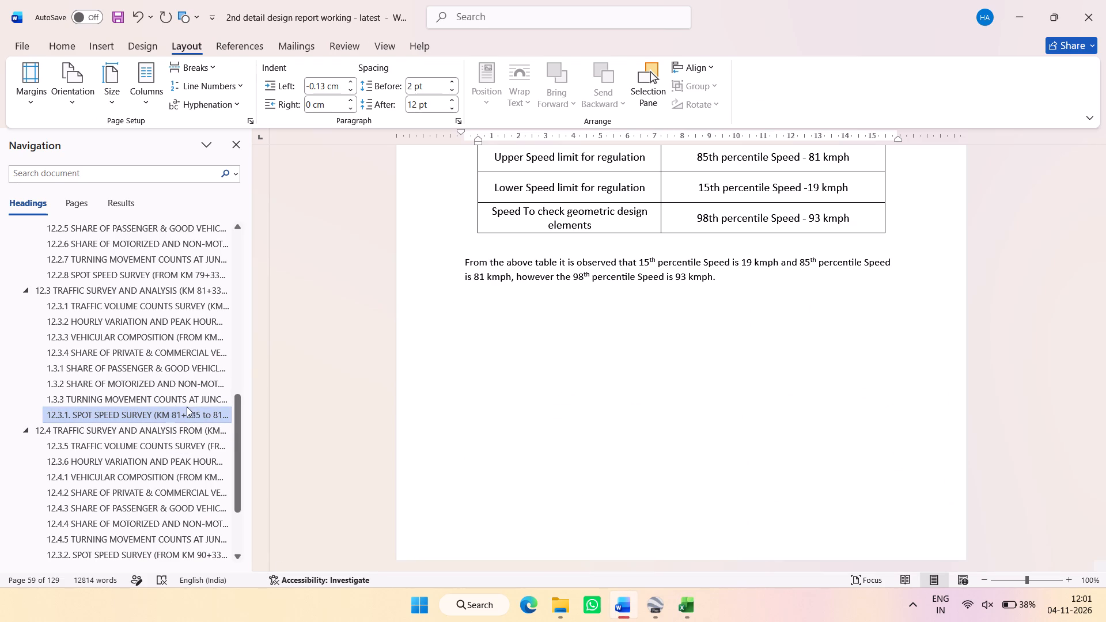
# Recheck the spot speed table and Desired Speed Values in report section 12.3.2 against the Excel workbook's 90+335-90+835 sheet.
pyautogui.scroll(-1, 155, 508)
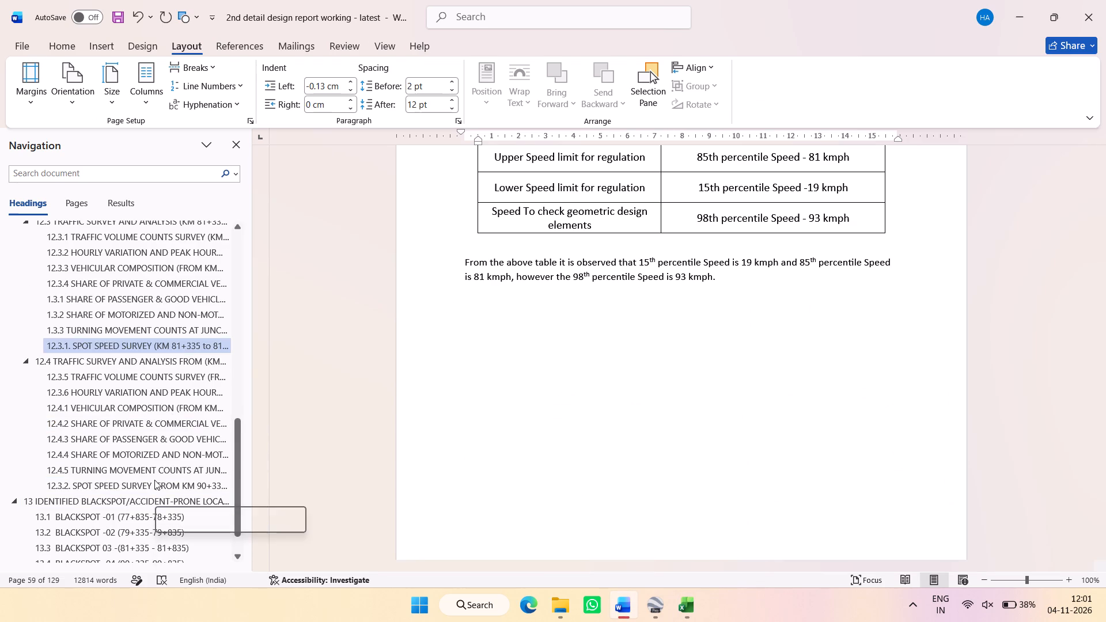
pyautogui.click(154, 477)
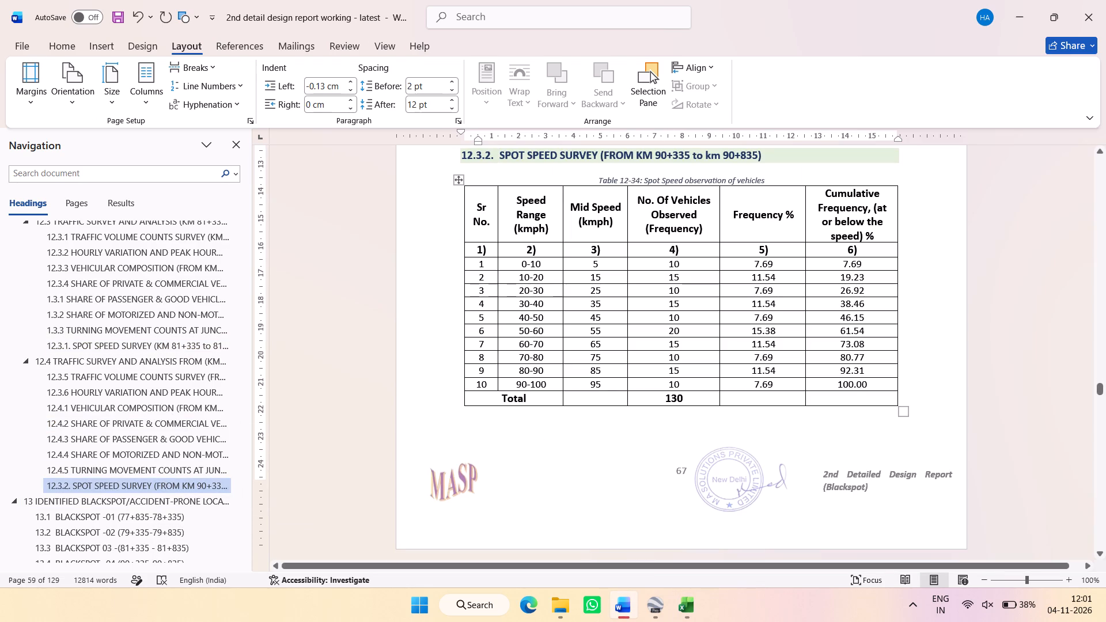
pyautogui.hotkey('alt', 'Tab')
pyautogui.click(384, 560)
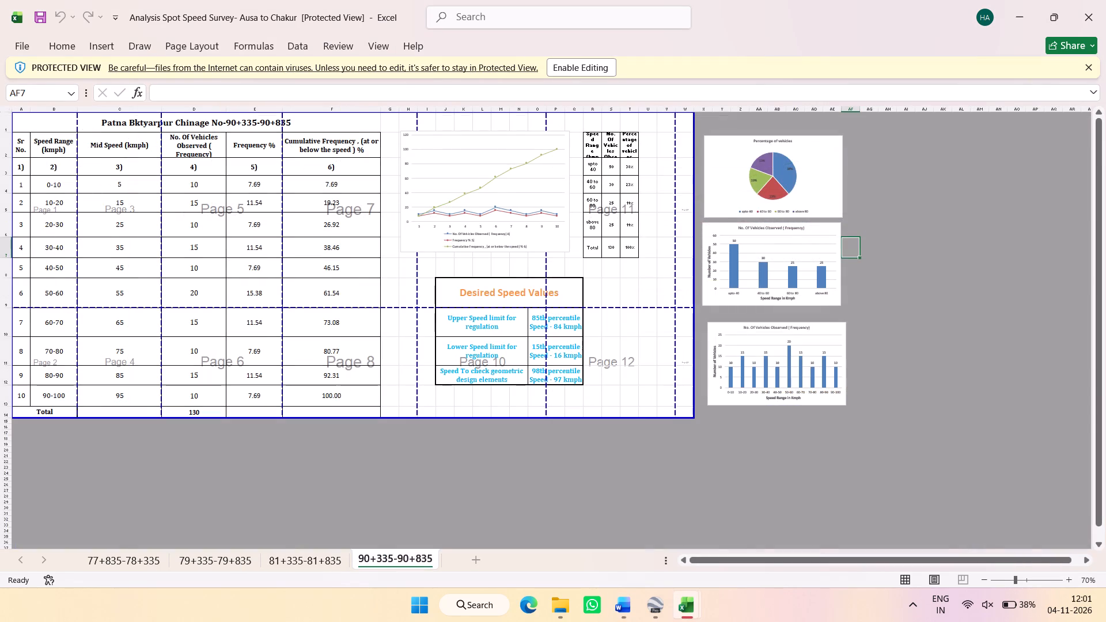
pyautogui.hotkey('alt', 'Tab')
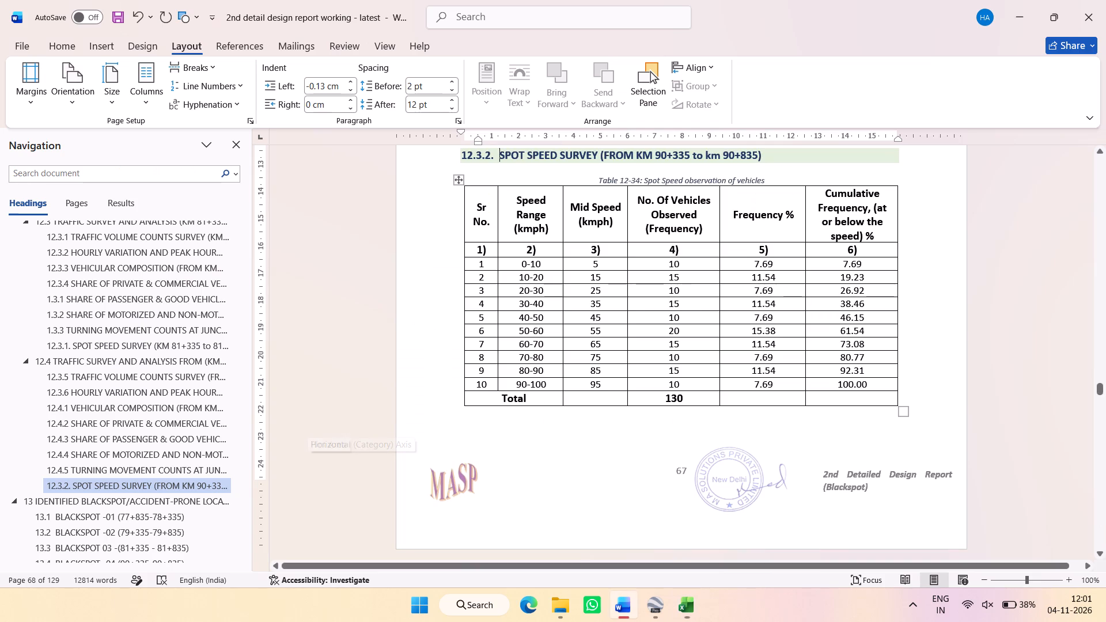
pyautogui.scroll(-8, 535, 403)
pyautogui.scroll(-18, 597, 380)
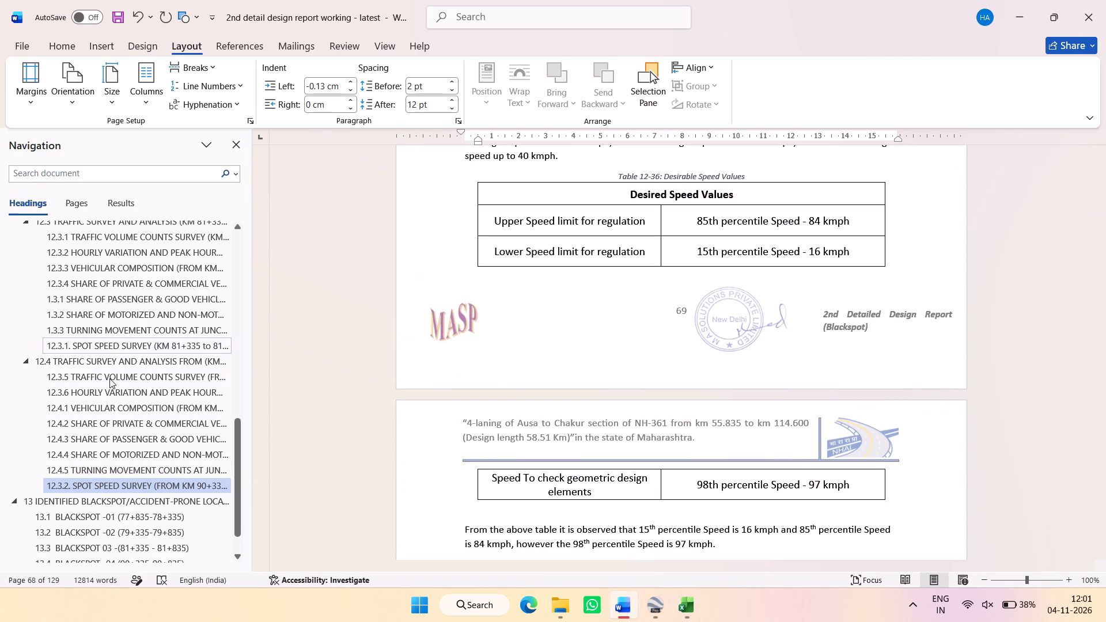
# For report section 12.2.8, copy the Mid Speed through Cumulative Frequency values of rows 1–10 from the Excel workbook's 79+335-79+835 sheet.
pyautogui.scroll(1, 122, 479)
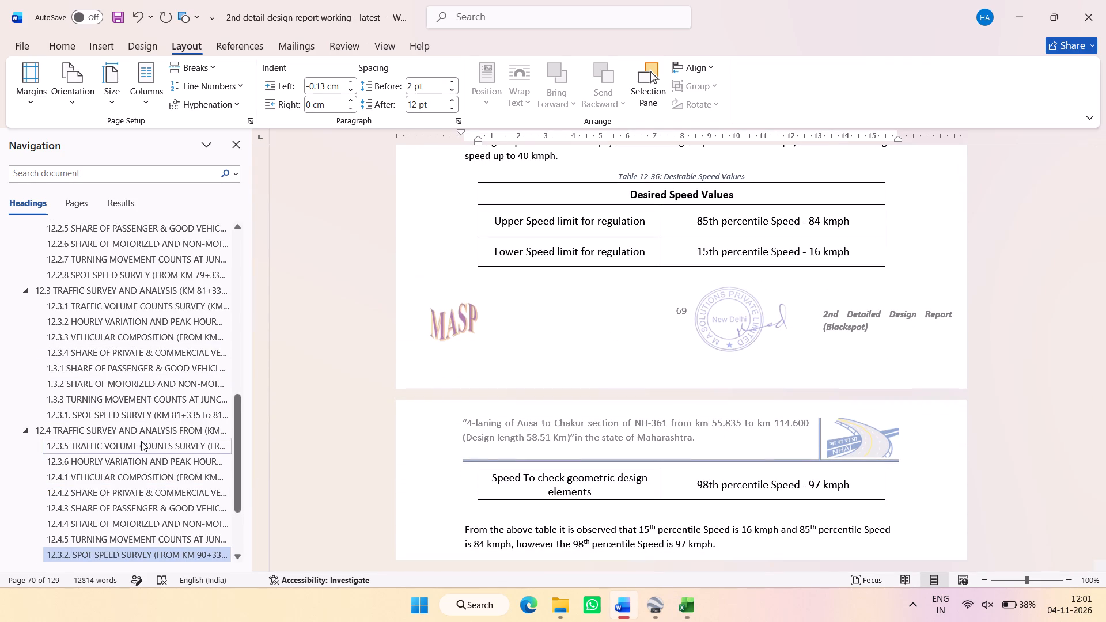
pyautogui.click(119, 274)
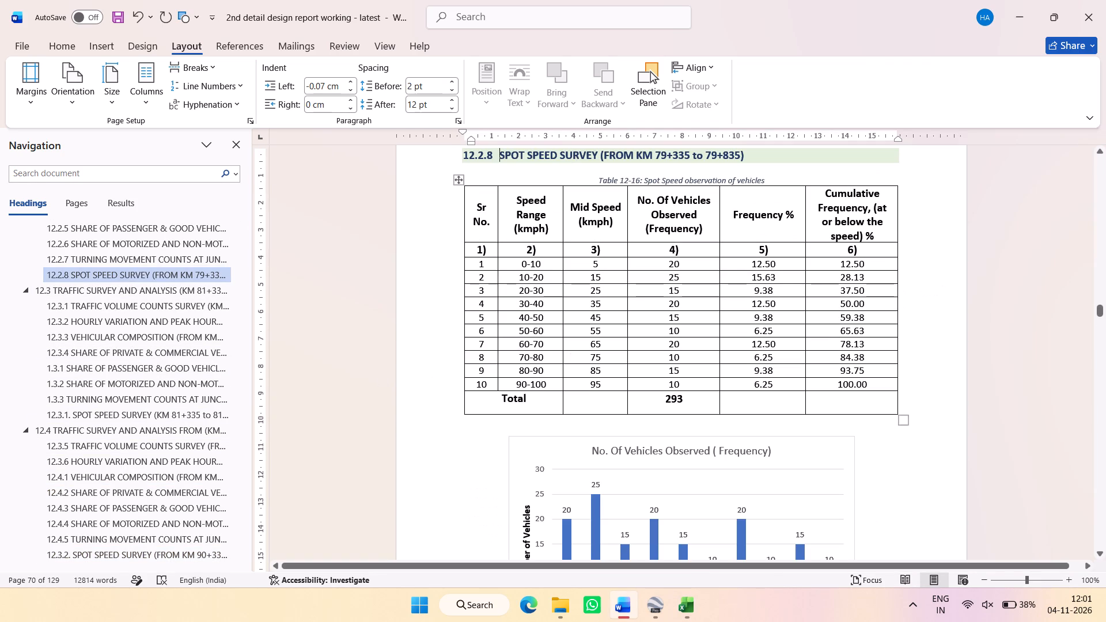
pyautogui.hotkey('alt', 'Tab')
pyautogui.click(225, 557)
pyautogui.scroll(1, 175, 415)
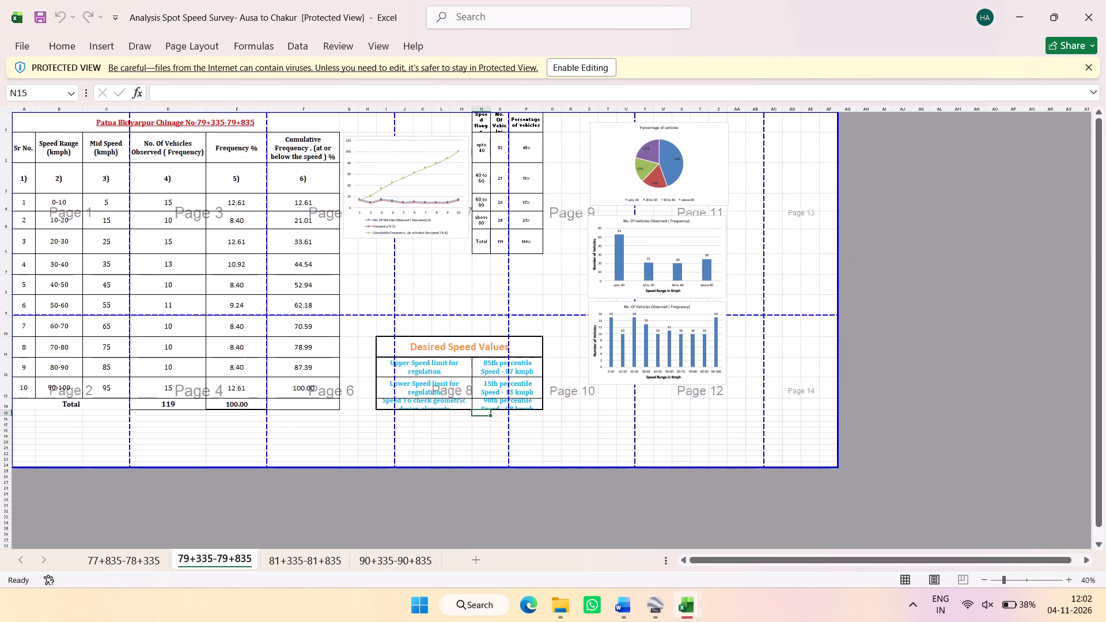
pyautogui.moveTo(103, 199); pyautogui.dragTo(313, 340)
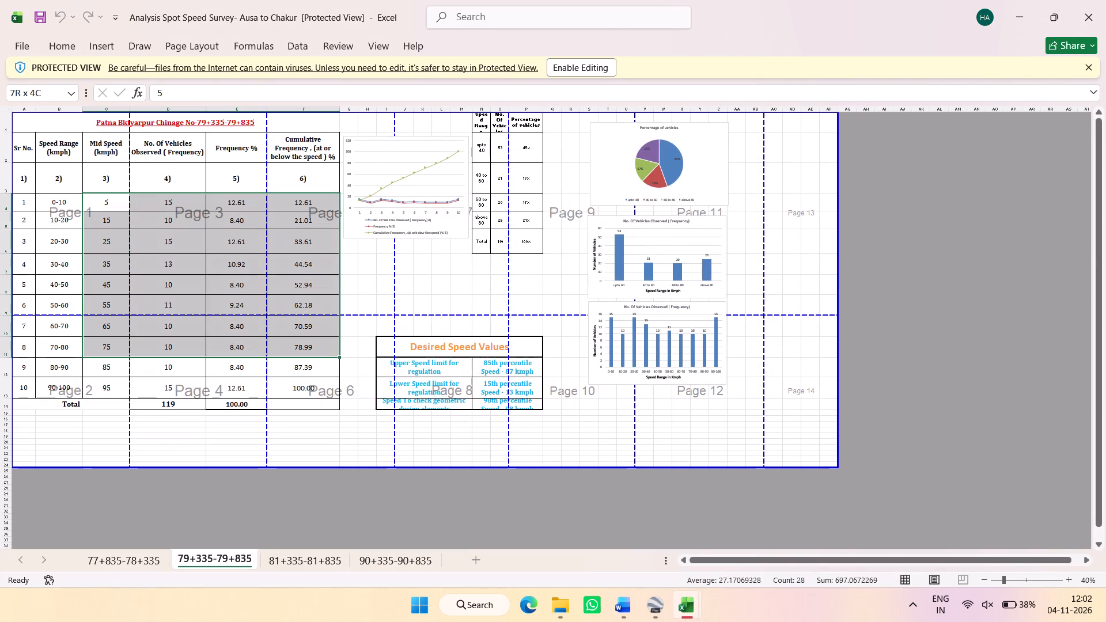
pyautogui.moveTo(313, 340); pyautogui.dragTo(306, 380)
pyautogui.hotkey('ctrl', 'c')
pyautogui.hotkey('alt', 'Tab')
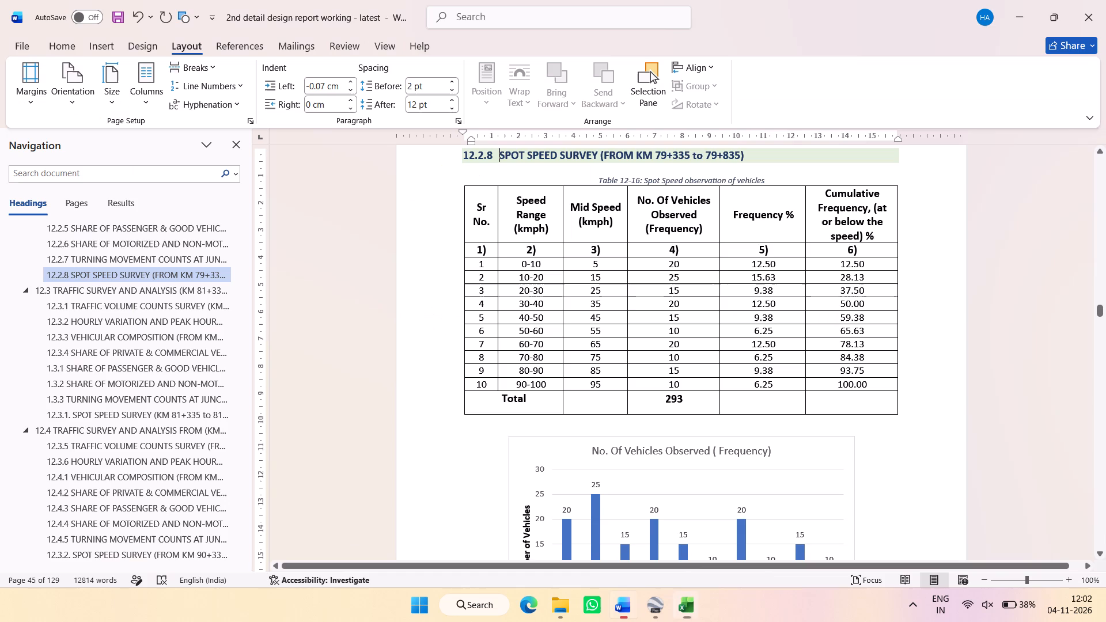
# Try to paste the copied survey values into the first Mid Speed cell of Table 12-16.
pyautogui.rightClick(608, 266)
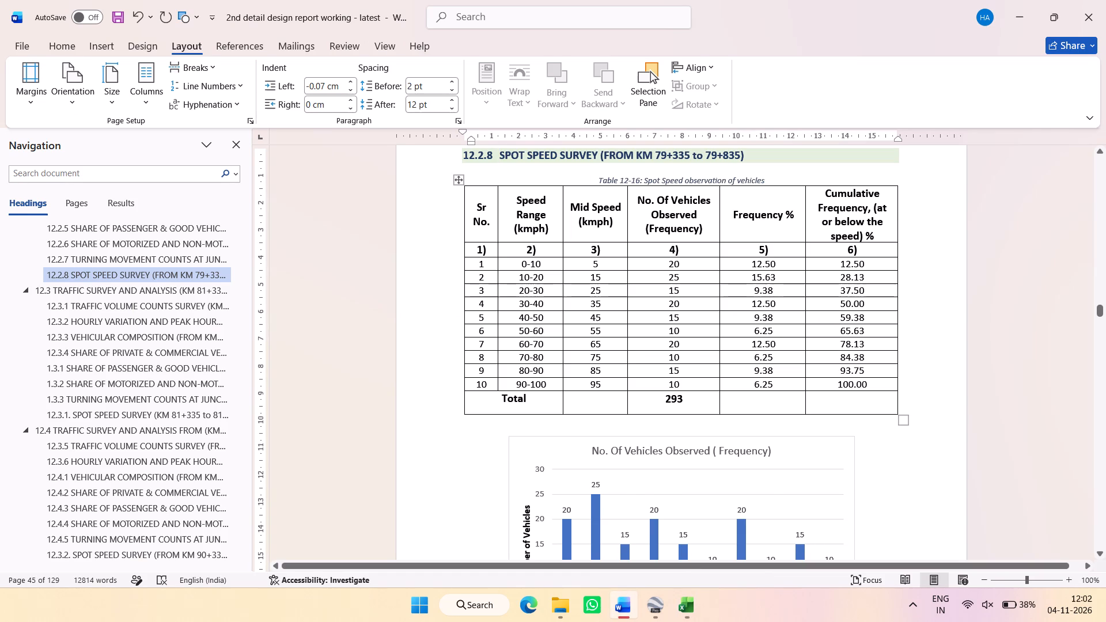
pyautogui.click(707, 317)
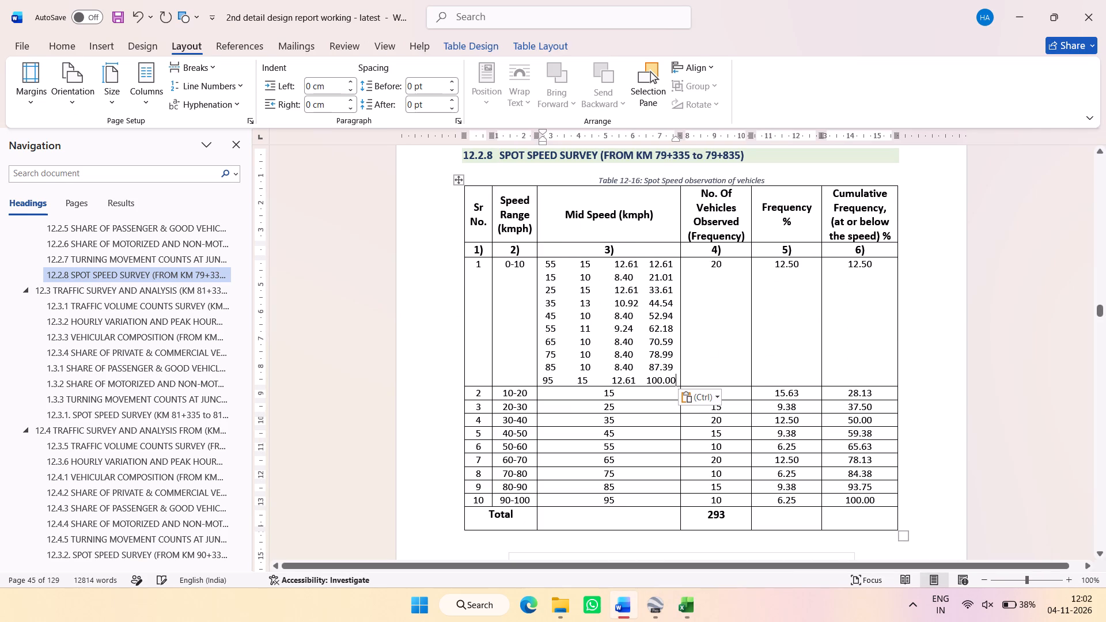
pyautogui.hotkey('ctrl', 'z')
# Overwrite the Mid Speed through Cumulative Frequency cells of rows 1–10 in Table 12-16 with the copied survey values.
pyautogui.moveTo(603, 261); pyautogui.dragTo(873, 380)
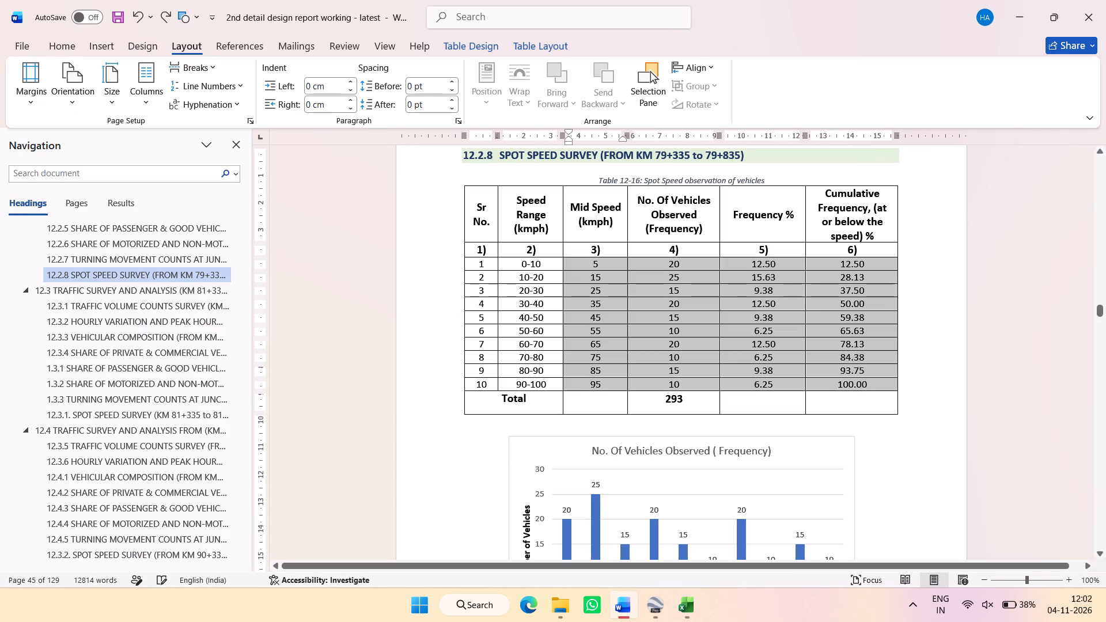
pyautogui.moveTo(873, 380); pyautogui.dragTo(874, 385)
pyautogui.rightClick(874, 385)
pyautogui.click(979, 220)
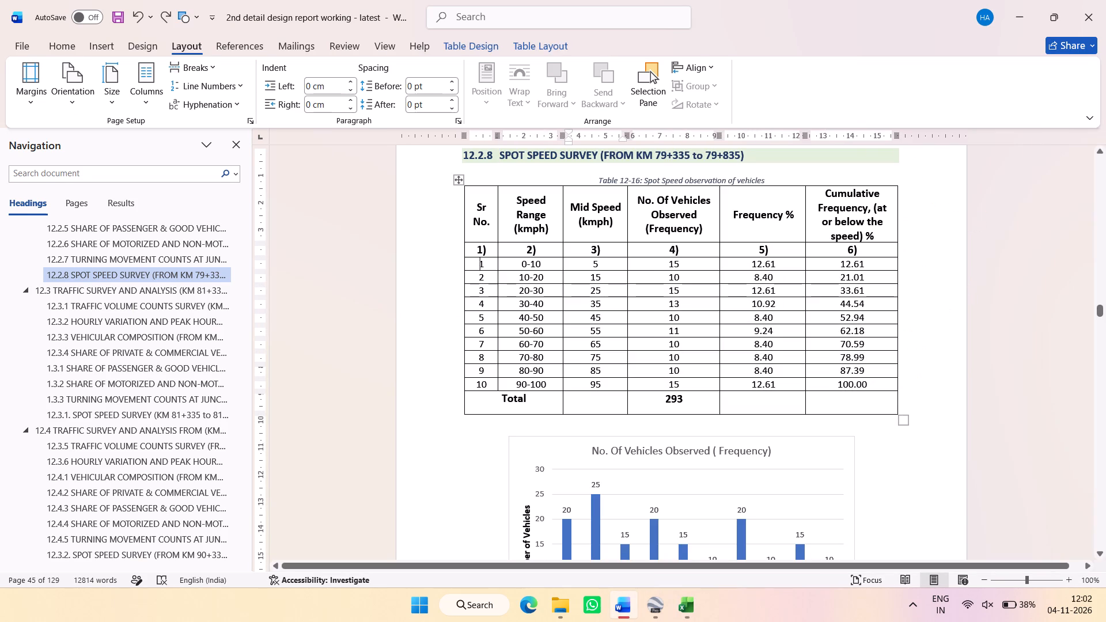
# Set the total number of vehicles observed in Table 12-16 to 119.
pyautogui.hotkey('alt', 'Tab')
pyautogui.hotkey('alt', 'Tab')
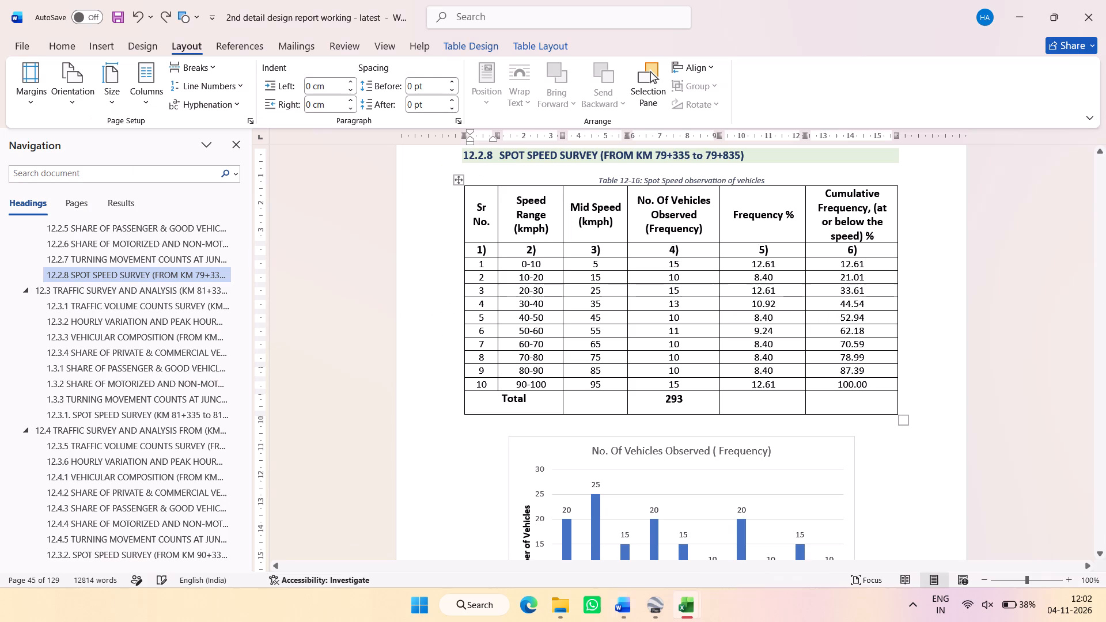
pyautogui.doubleClick(671, 401)
pyautogui.write('119')
# Select the ten-range vehicle frequency chart on the Excel workbook's 79+335-79+835 sheet and return to report section 12.2.8.
pyautogui.hotkey('alt', 'Tab')
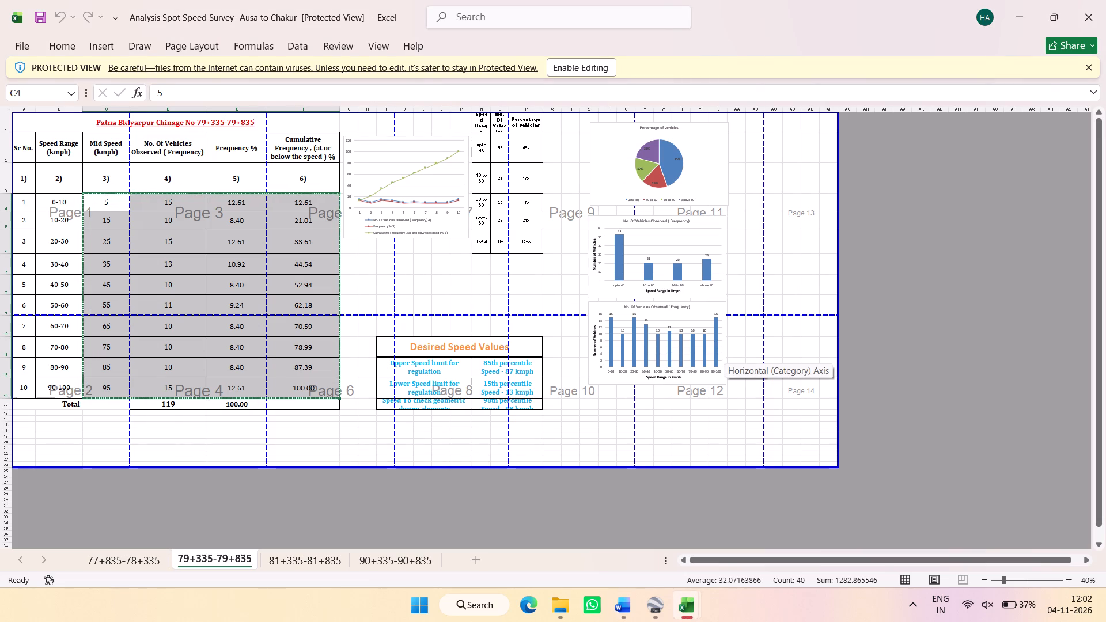
pyautogui.click(715, 310)
pyautogui.hotkey('alt', 'Tab')
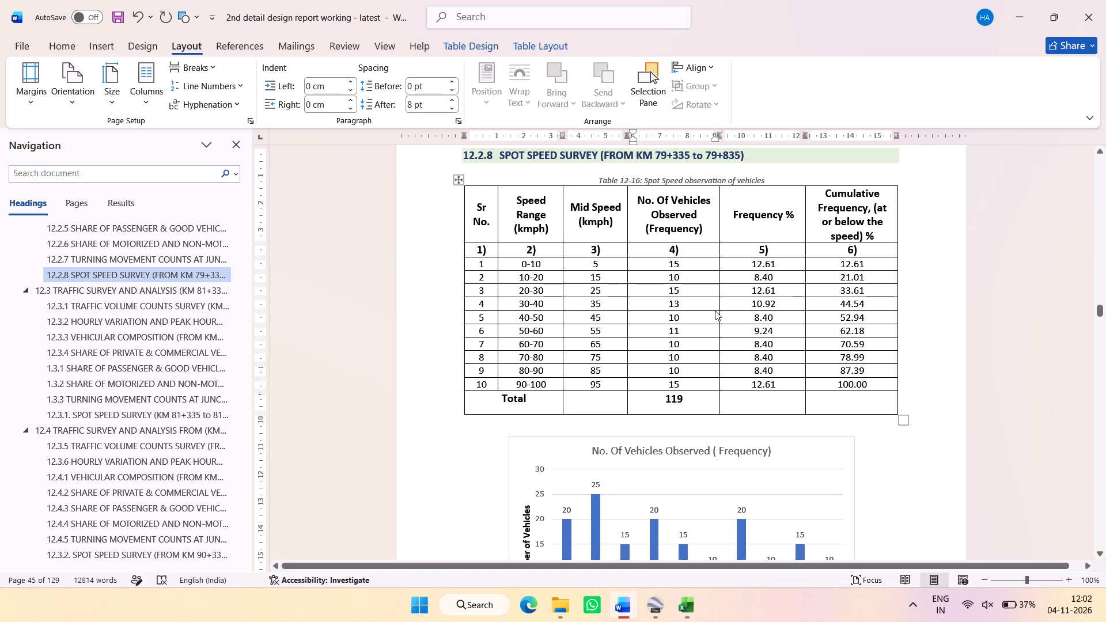
# Replace the old vehicle frequency chart above the Figure 12-20 caption with the chart copied from the Excel workbook.
pyautogui.hotkey('alt', 'Tab')
pyautogui.hotkey('ctrl', 'c')
pyautogui.hotkey('alt', 'Tab')
pyautogui.click(818, 465)
pyautogui.click(856, 442)
pyautogui.click(853, 438)
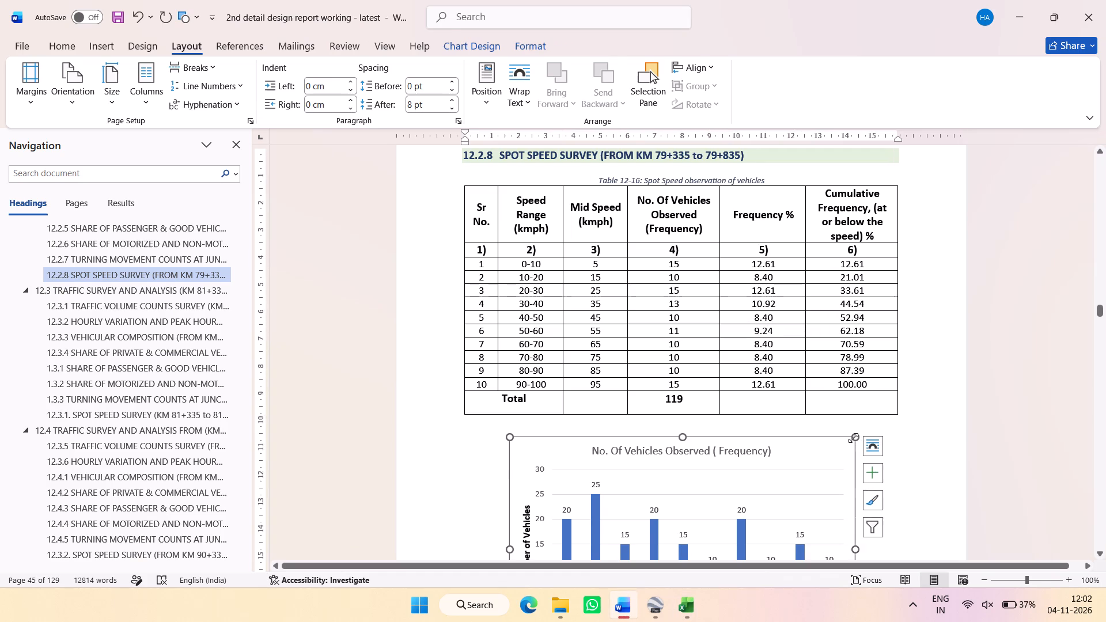
pyautogui.click(853, 438)
pyautogui.press('Delete')
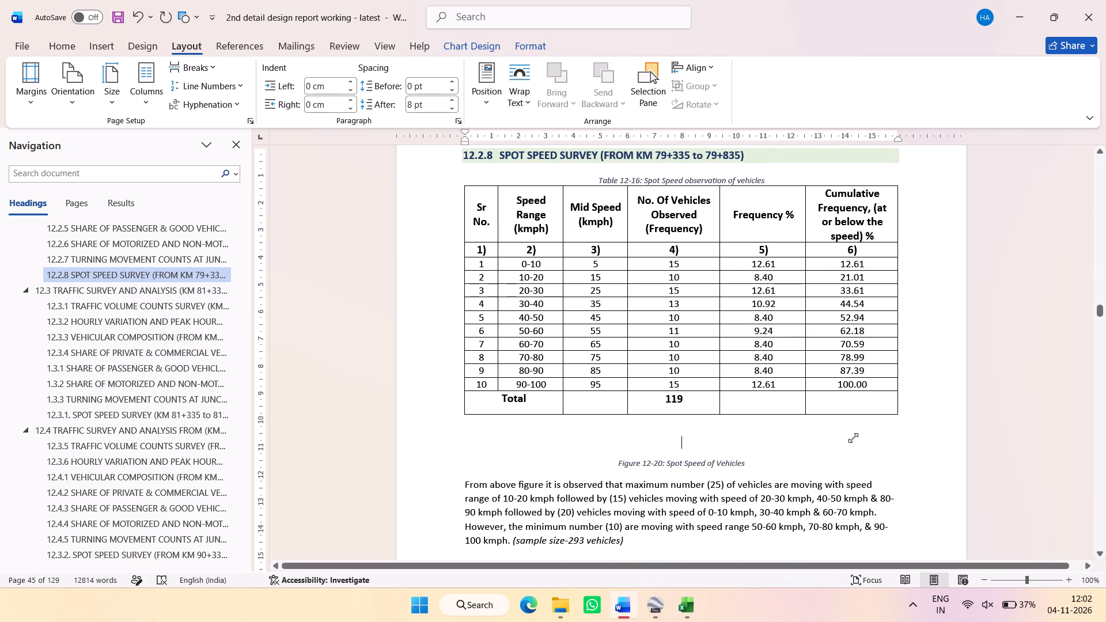
pyautogui.hotkey('ctrl', 'v')
pyautogui.scroll(-2, 796, 430)
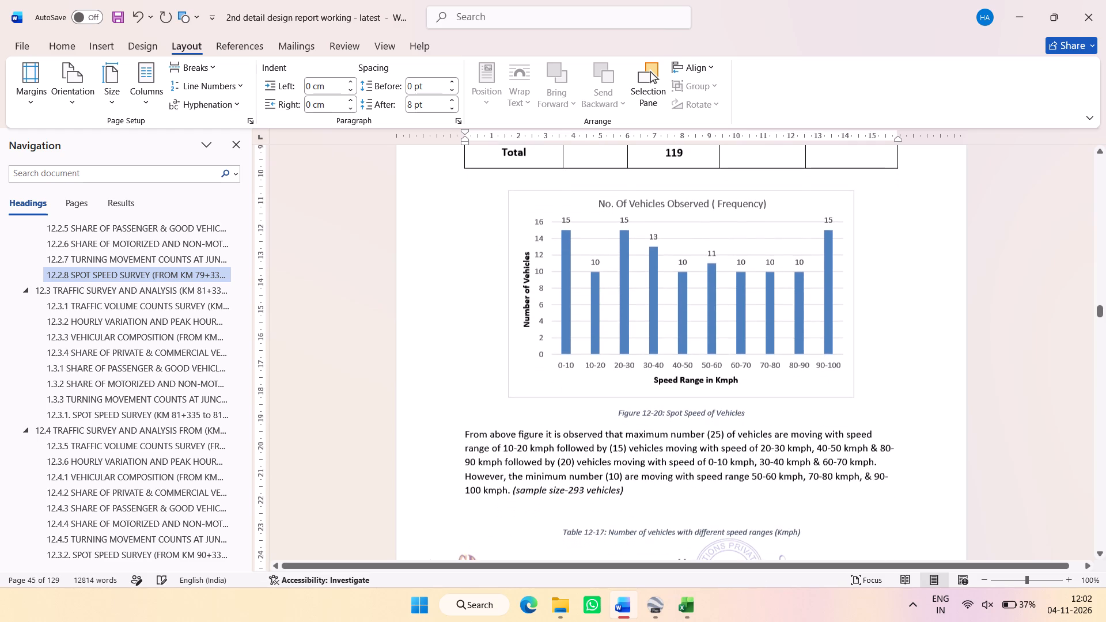
pyautogui.click(815, 389)
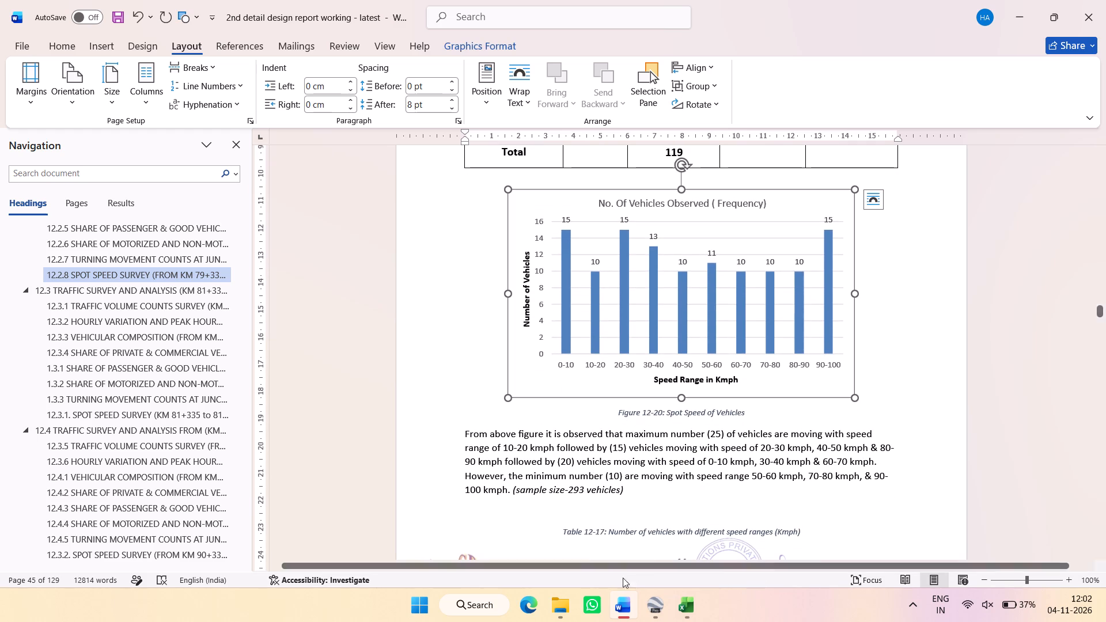
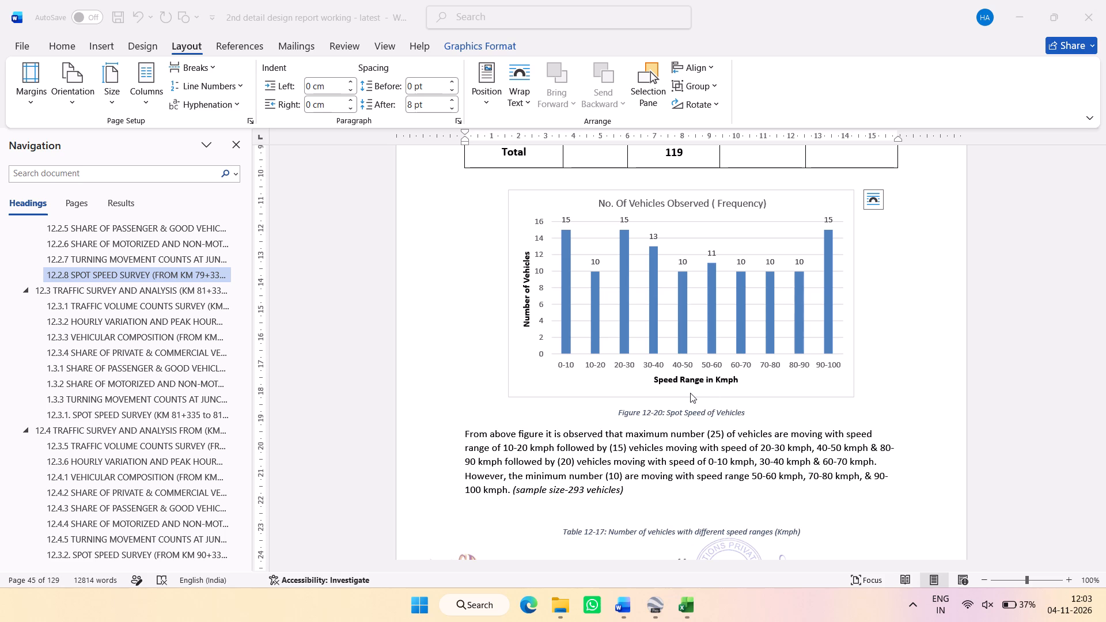
# Compare the Figure 12-20 frequency chart in the Word report with the ten-range chart on the Excel workbook's 79+335-79+835 sheet.
pyautogui.hotkey('alt', 'Tab')
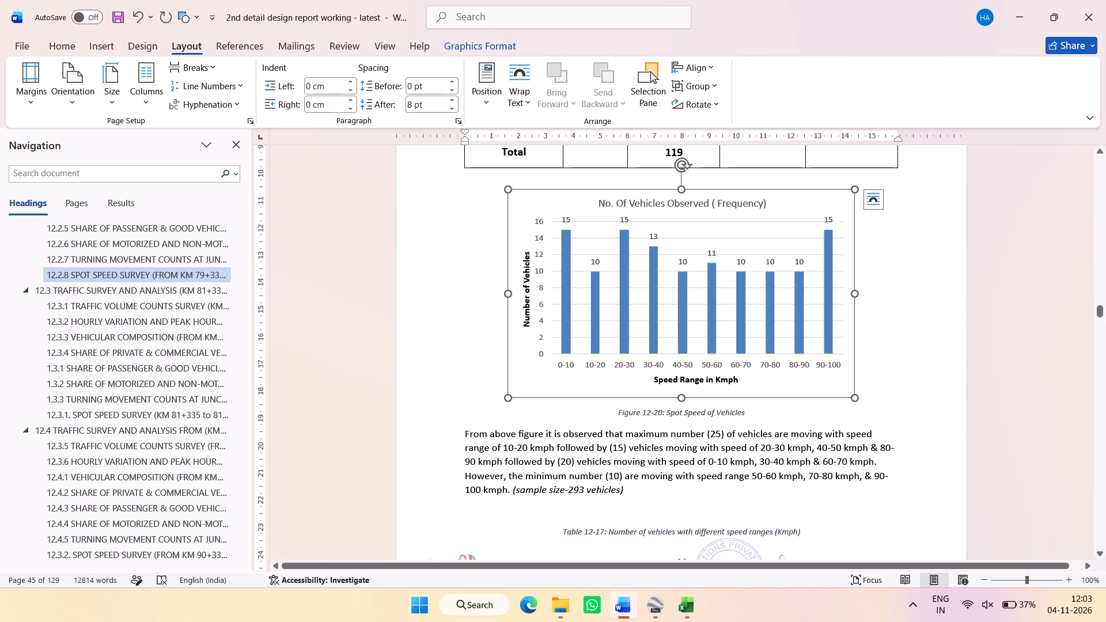
pyautogui.hotkey('alt', 'Tab')
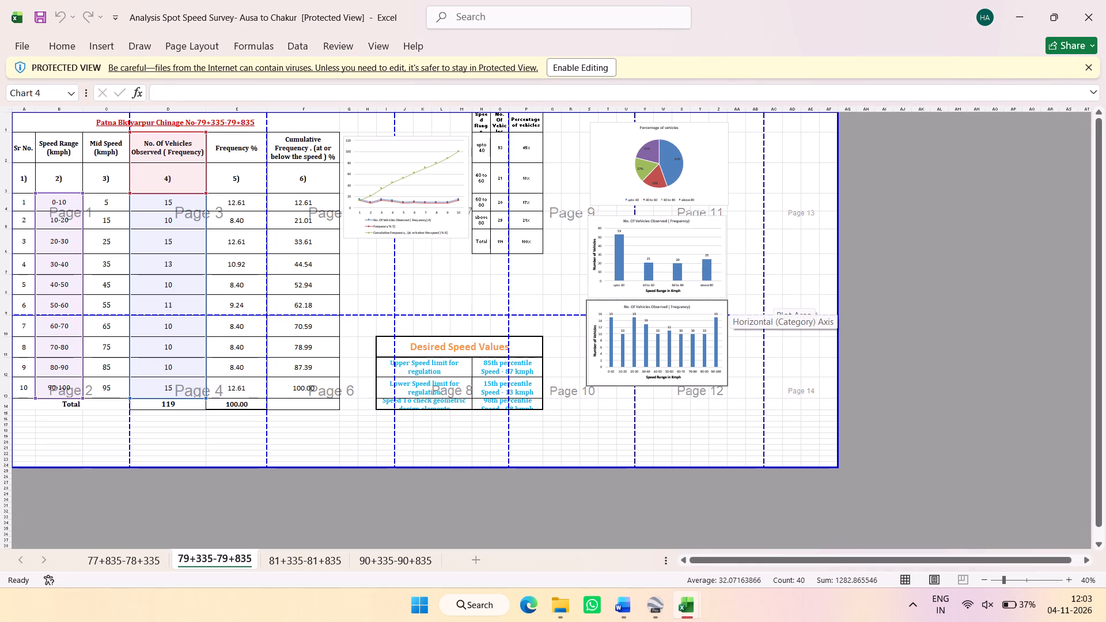
pyautogui.hotkey('alt', 'Tab')
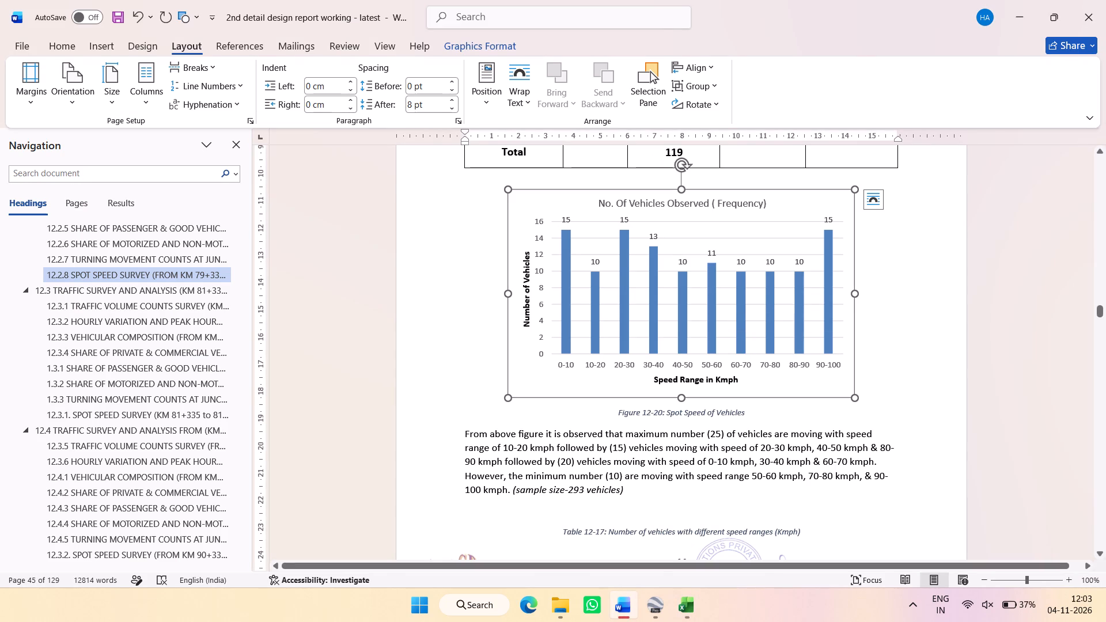
# In the paragraph below Figure 12-20, set the maximum number to (15) and its speed ranges to 0-10, 10-20, 90-100 kmph.
pyautogui.click(715, 433)
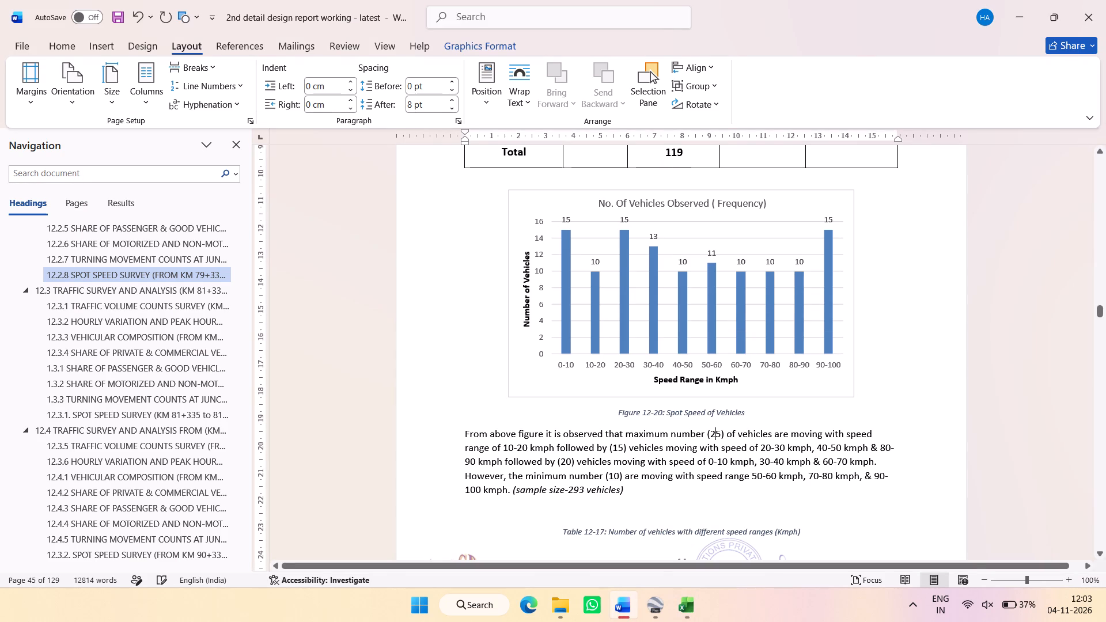
pyautogui.press('BackSpace')
pyautogui.press('1')
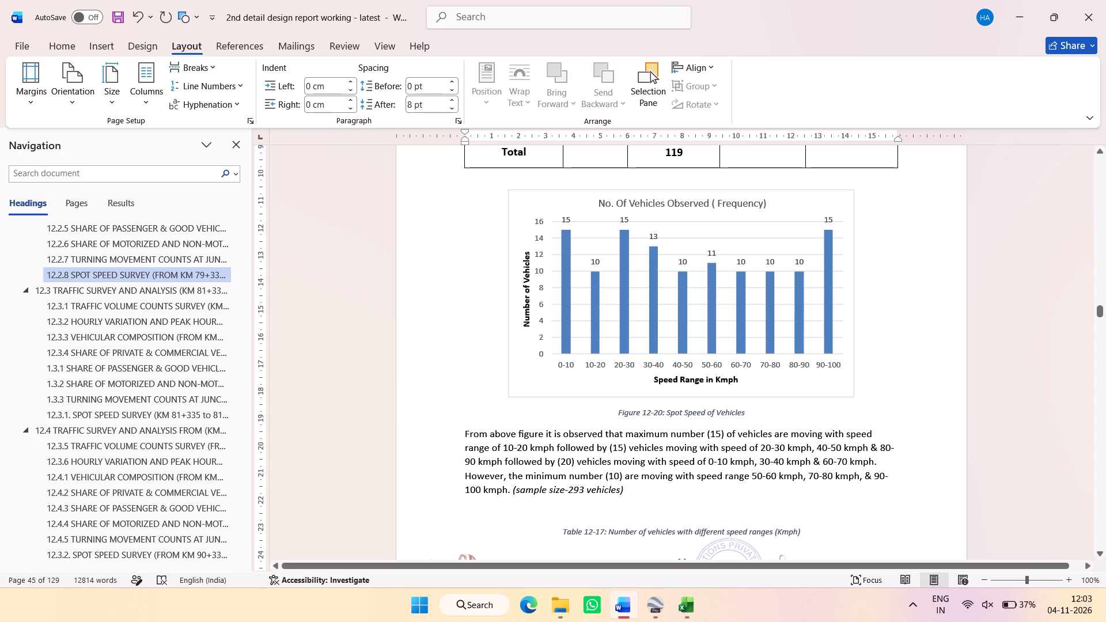
pyautogui.click(528, 449)
pyautogui.write(',')
pyautogui.press('space')
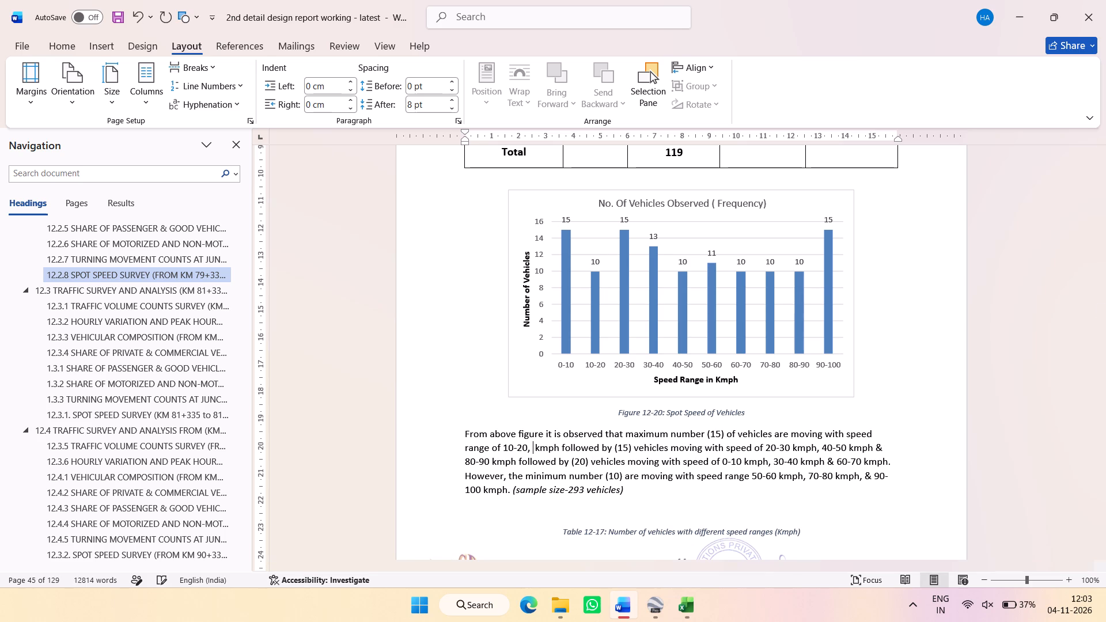
pyautogui.press('BackSpace')
pyautogui.press('BackSpace')
pyautogui.press('BackSpace')
pyautogui.press('BackSpace')
pyautogui.press('BackSpace')
pyautogui.press('BackSpace')
pyautogui.press('BackSpace')
pyautogui.write('0-10')
pyautogui.write(',')
pyautogui.press('space')
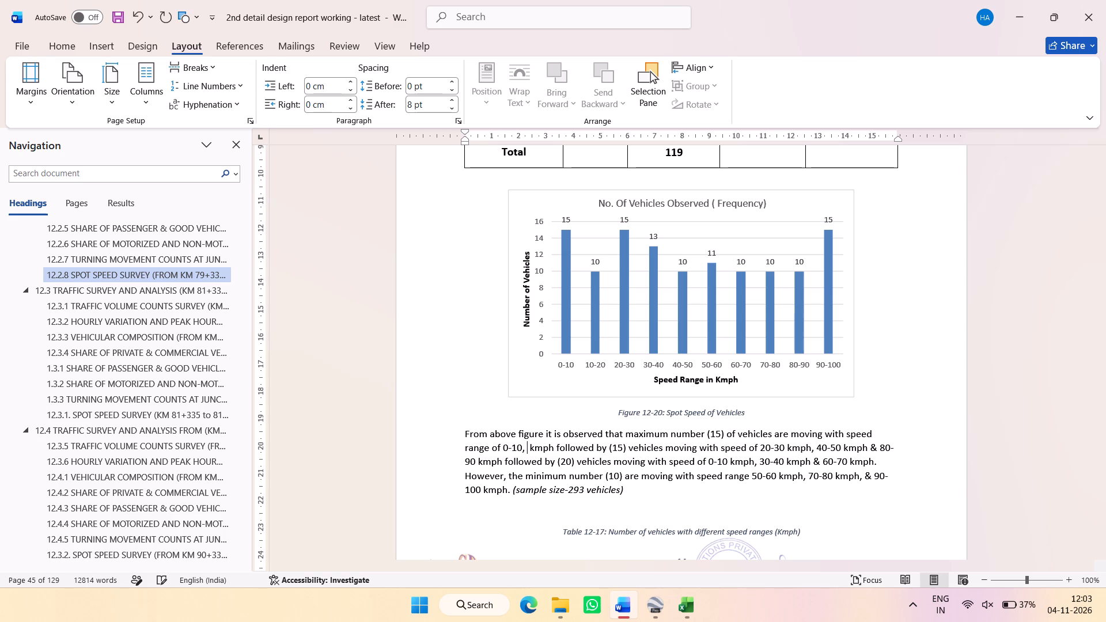
pyautogui.write('10-20')
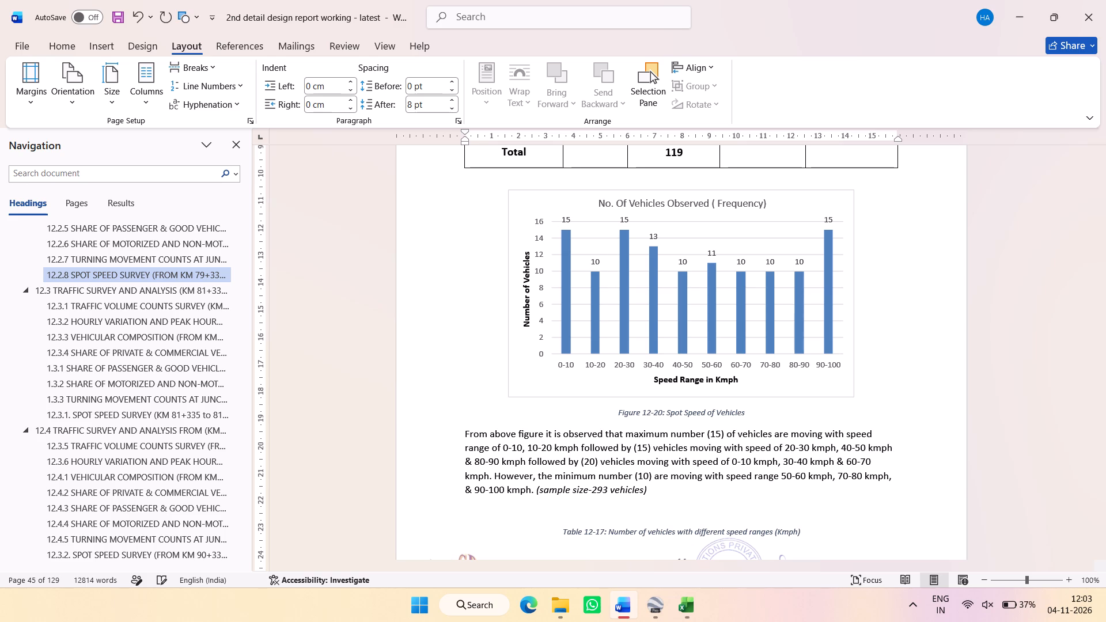
pyautogui.write(',')
pyautogui.press('space')
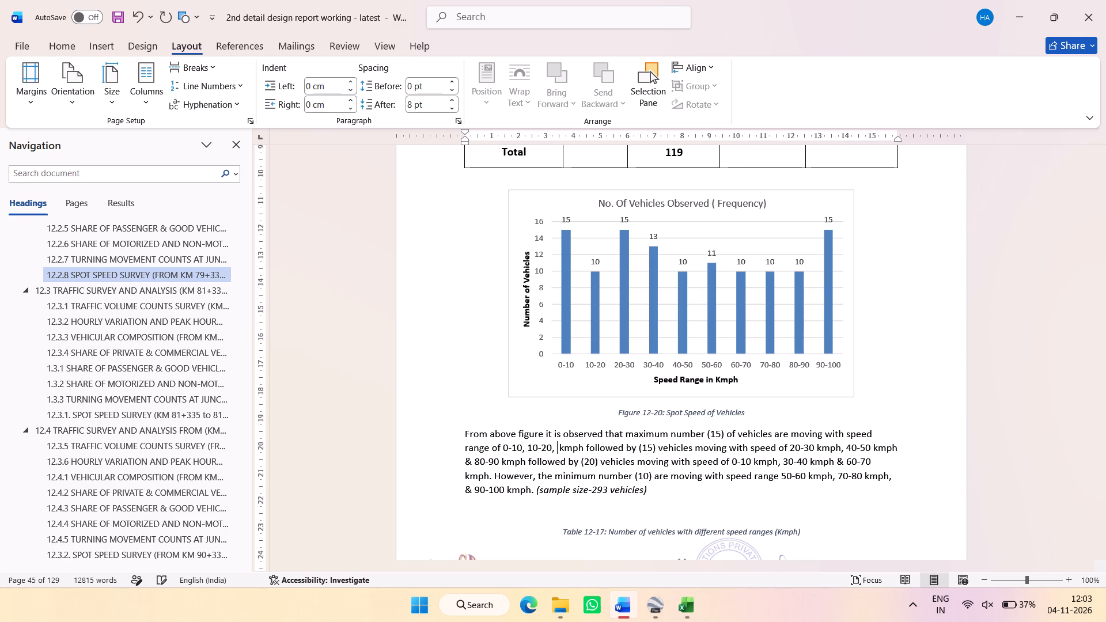
pyautogui.write('90-100')
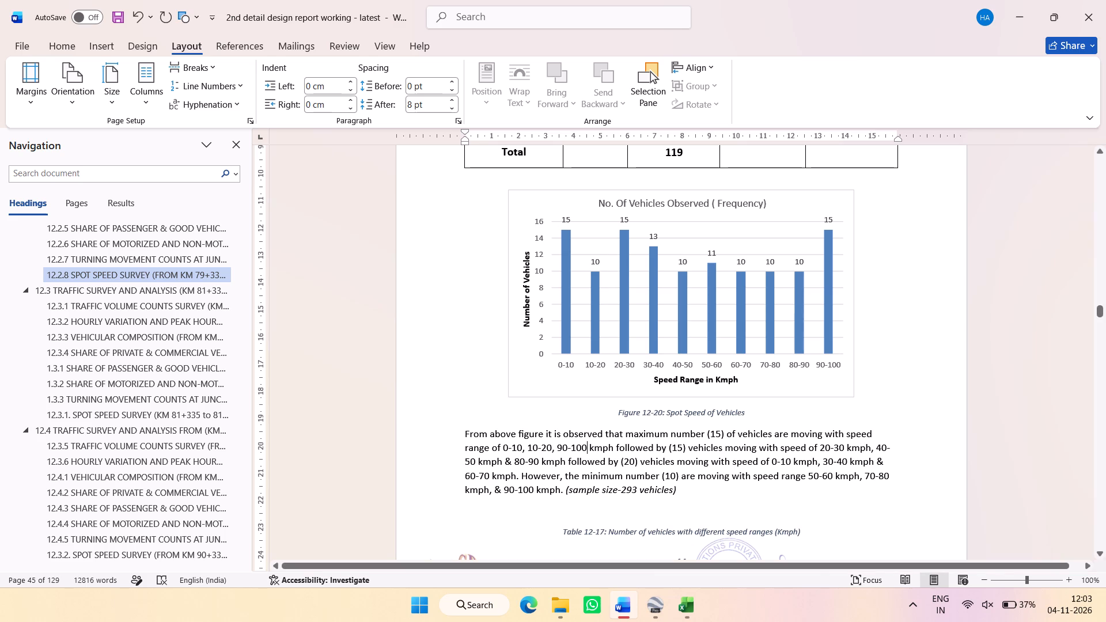
# Change the first "followed by" group to (11) vehicles at 50-60 kmph only, removing its 40-50 and 80-90 kmph ranges.
pyautogui.click(684, 449)
pyautogui.press('BackSpace')
pyautogui.press('1')
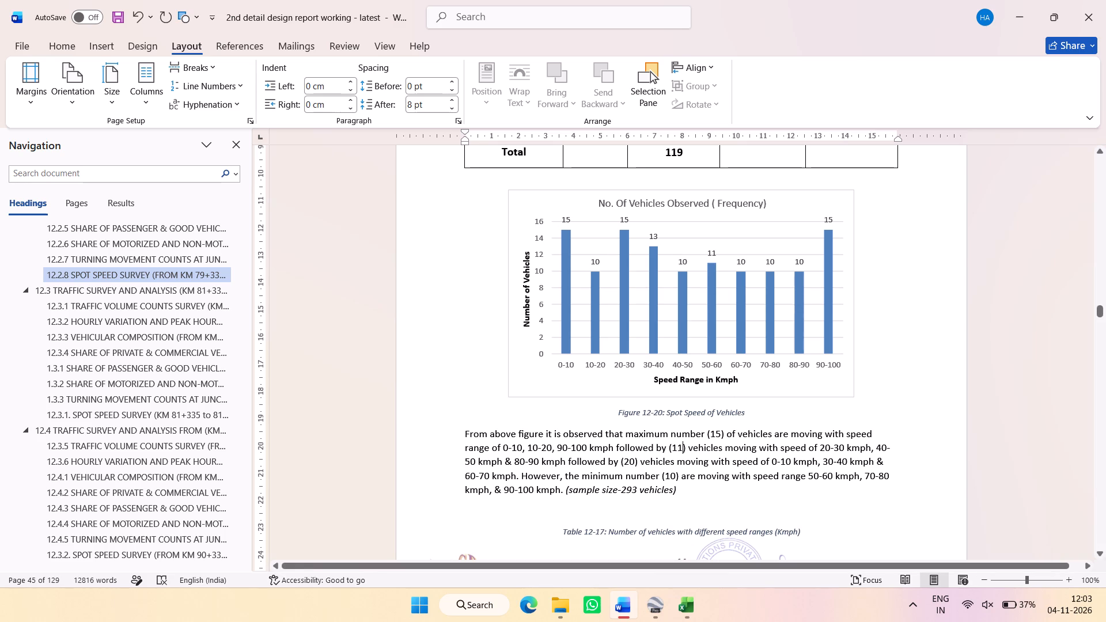
pyautogui.click(825, 449)
pyautogui.press('BackSpace')
pyautogui.press('5')
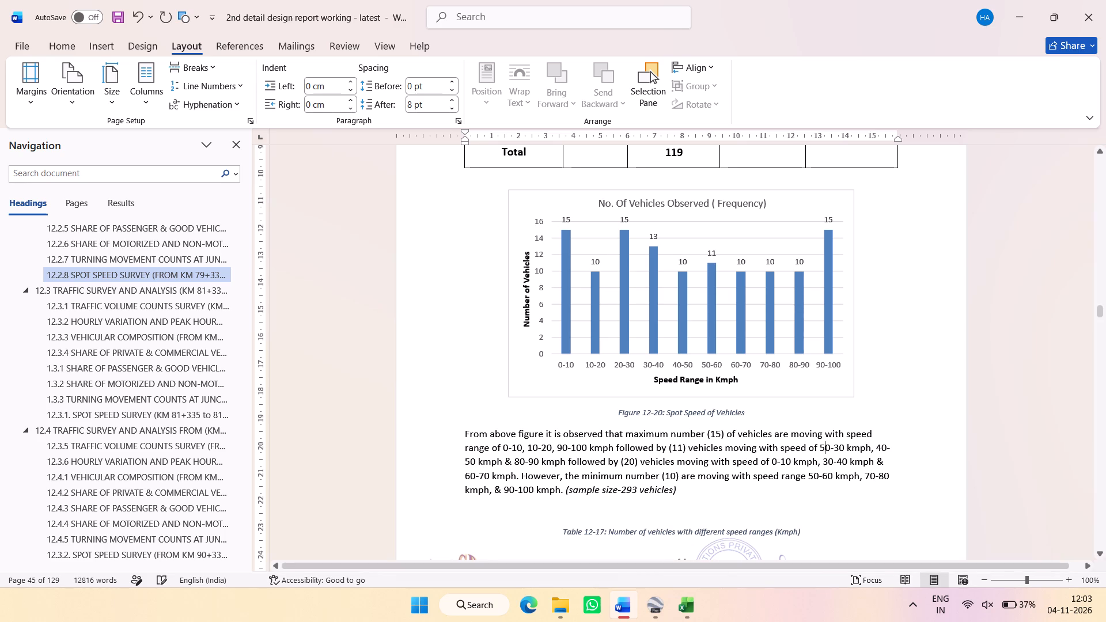
pyautogui.click(840, 447)
pyautogui.press('BackSpace')
pyautogui.press('6')
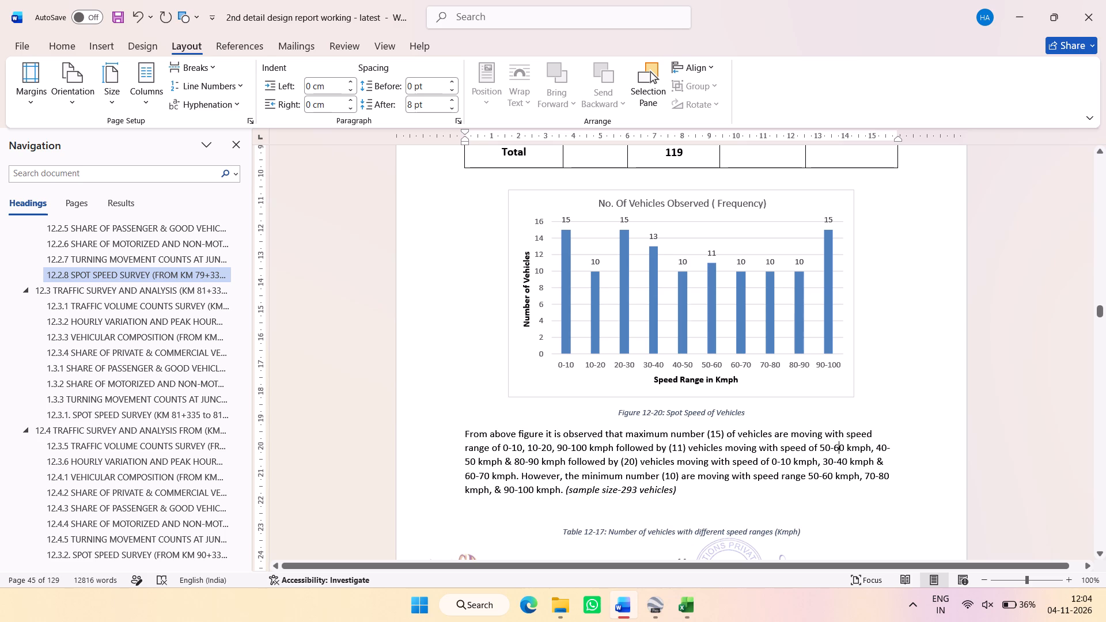
pyautogui.moveTo(872, 452); pyautogui.dragTo(556, 462)
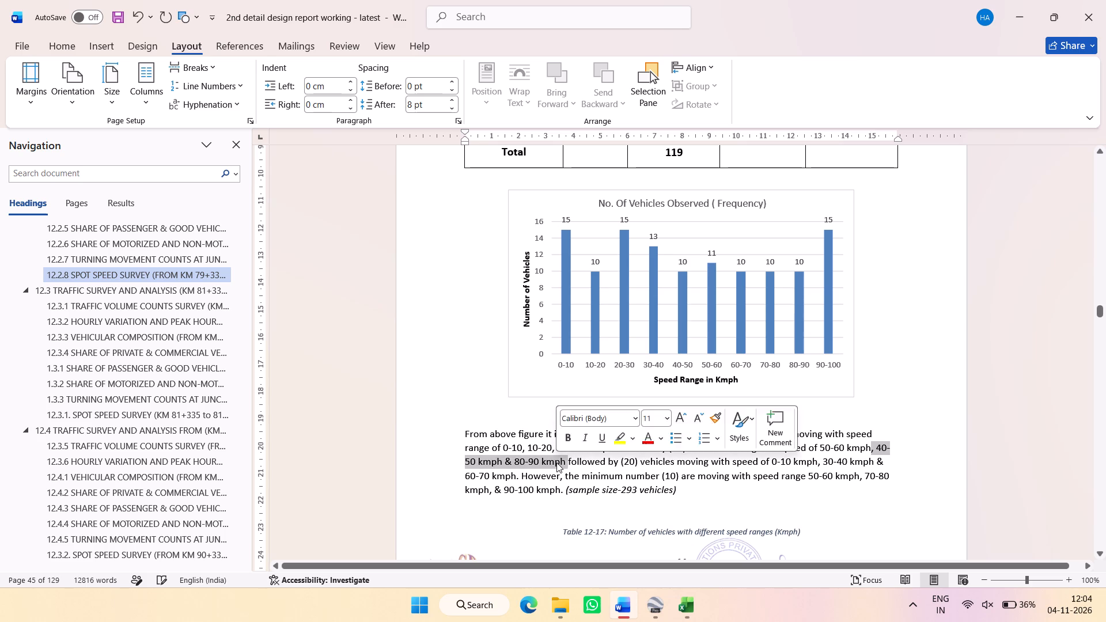
pyautogui.press('BackSpace')
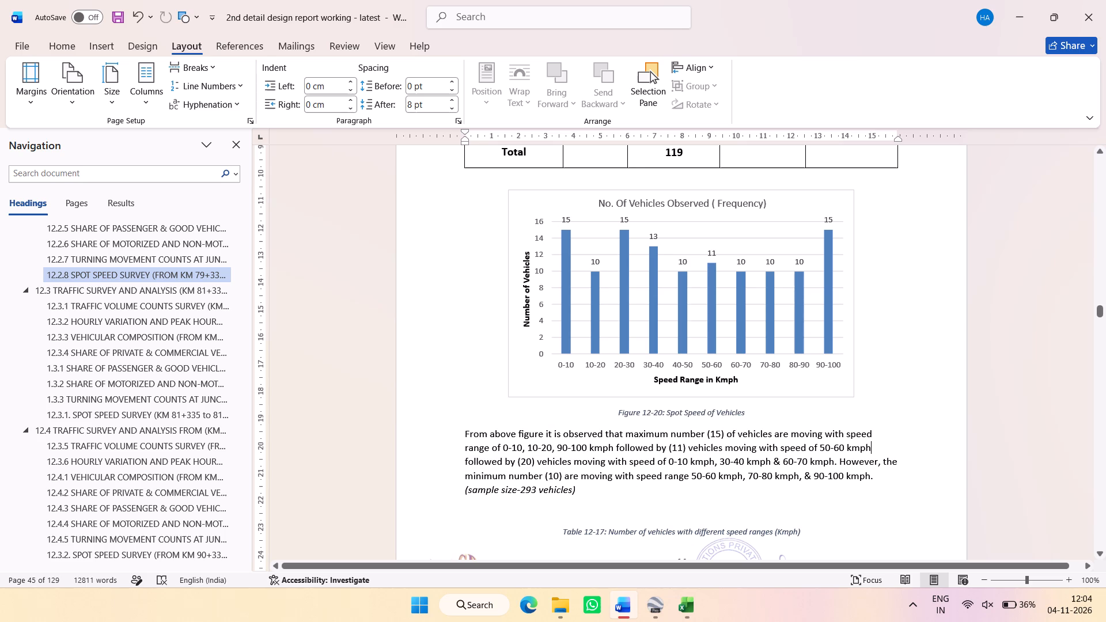
# Justify the observation paragraph below Figure 12-20.
pyautogui.hotkey('ctrl', 'j')
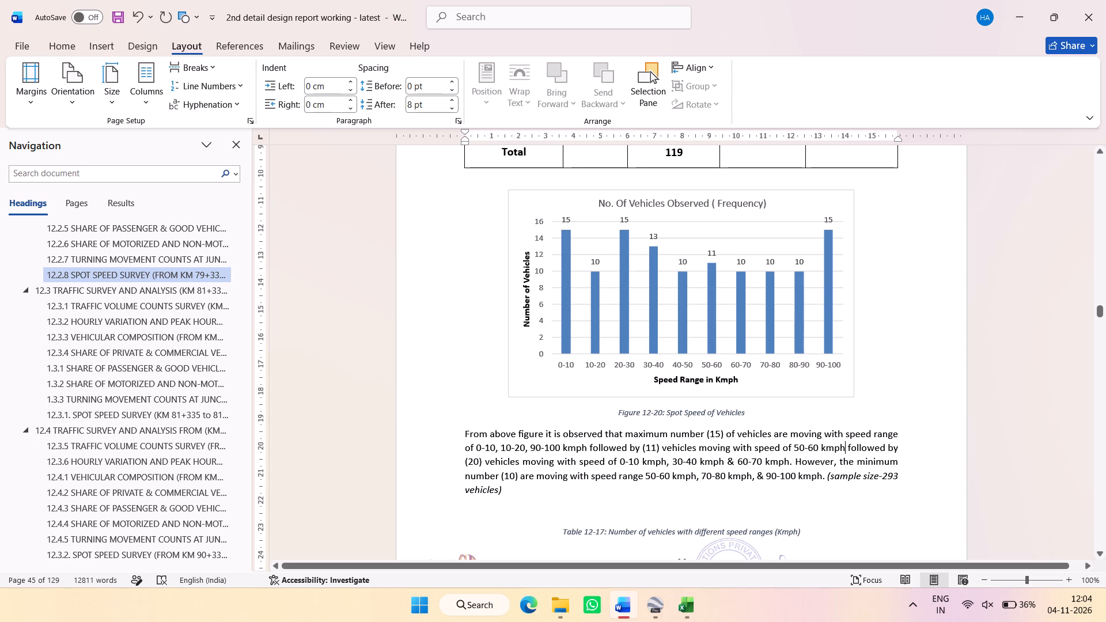
# Delete the clause about (20) vehicles moving at 0-10, 30-40 and 60-70 kmph from the Figure 12-20 paragraph.
pyautogui.moveTo(848, 447); pyautogui.dragTo(800, 458)
pyautogui.moveTo(800, 458); pyautogui.dragTo(789, 462)
pyautogui.press('BackSpace')
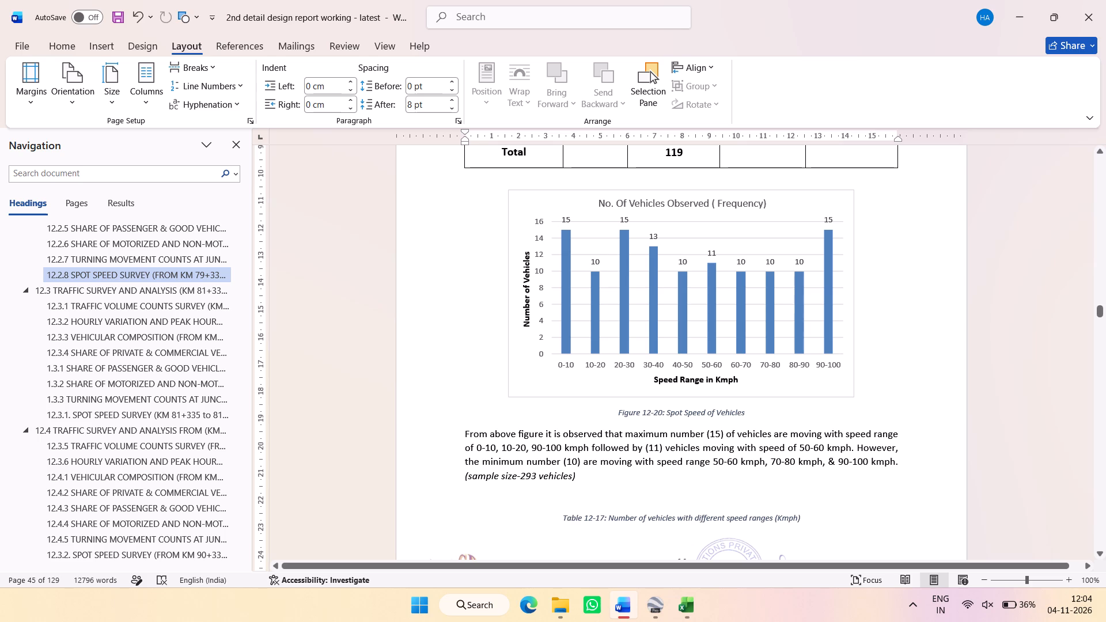
# Set the minimum-number speed ranges in the Figure 12-20 paragraph to 10-20 kmph, 40-50 kmph, & 60-90 kmph.
pyautogui.click(719, 466)
pyautogui.press('BackSpace')
pyautogui.press('1')
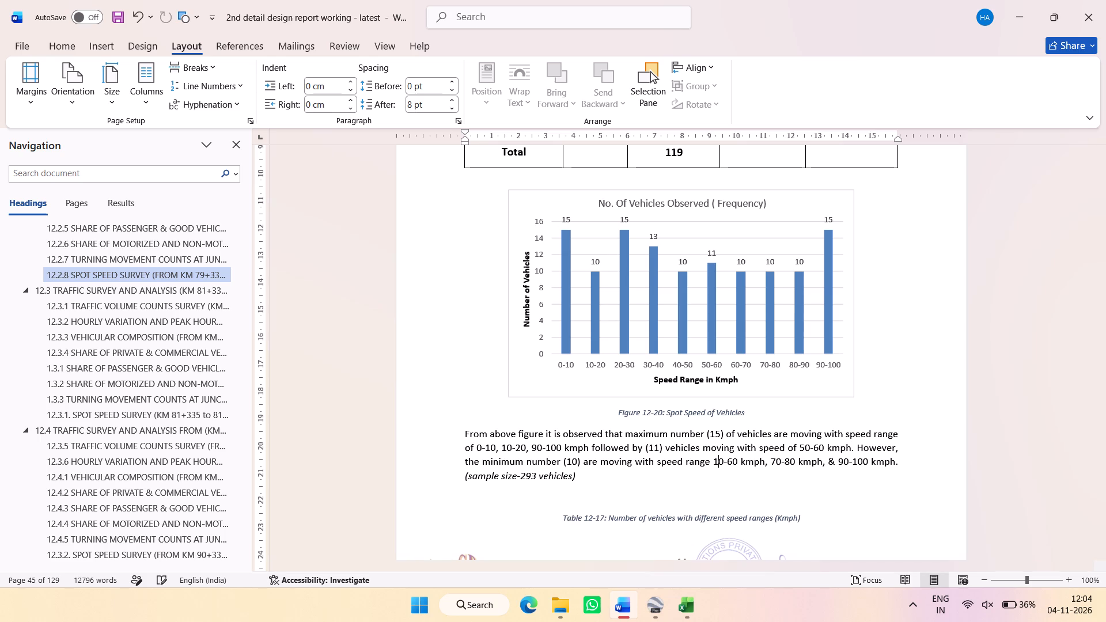
pyautogui.click(732, 461)
pyautogui.press('BackSpace')
pyautogui.press('2')
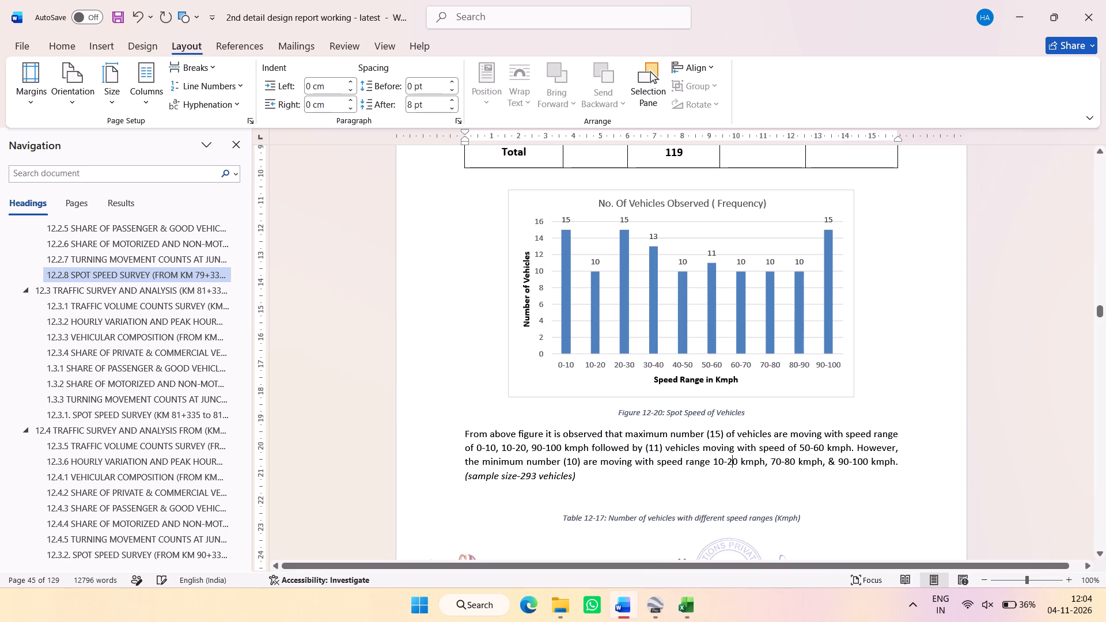
pyautogui.click(777, 462)
pyautogui.press('BackSpace')
pyautogui.press('4')
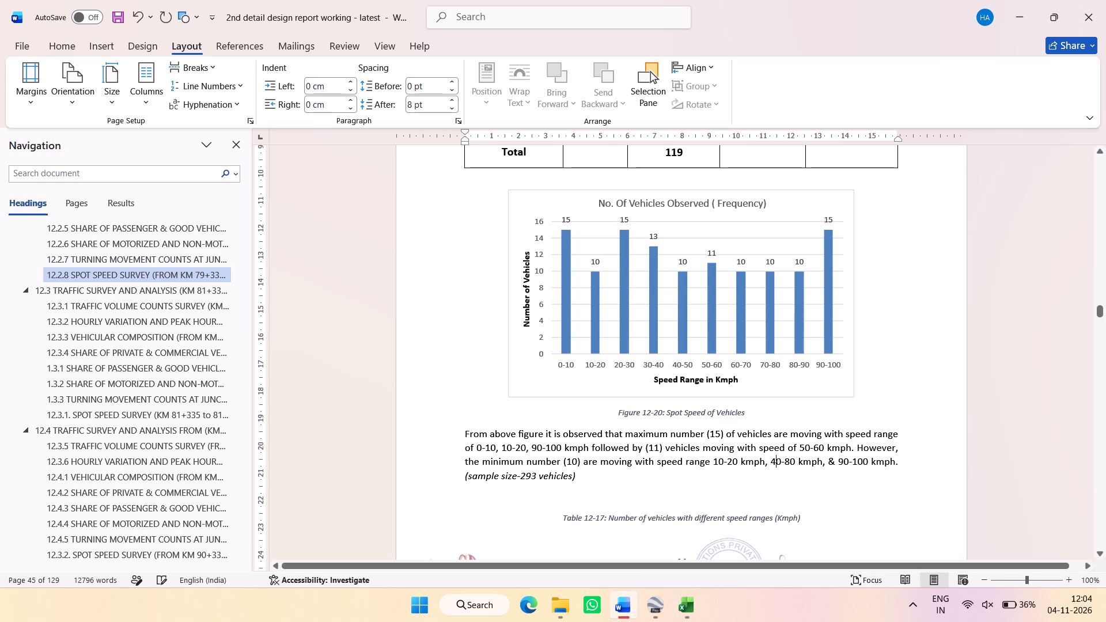
pyautogui.click(787, 462)
pyautogui.click(791, 462)
pyautogui.press('BackSpace')
pyautogui.press('5')
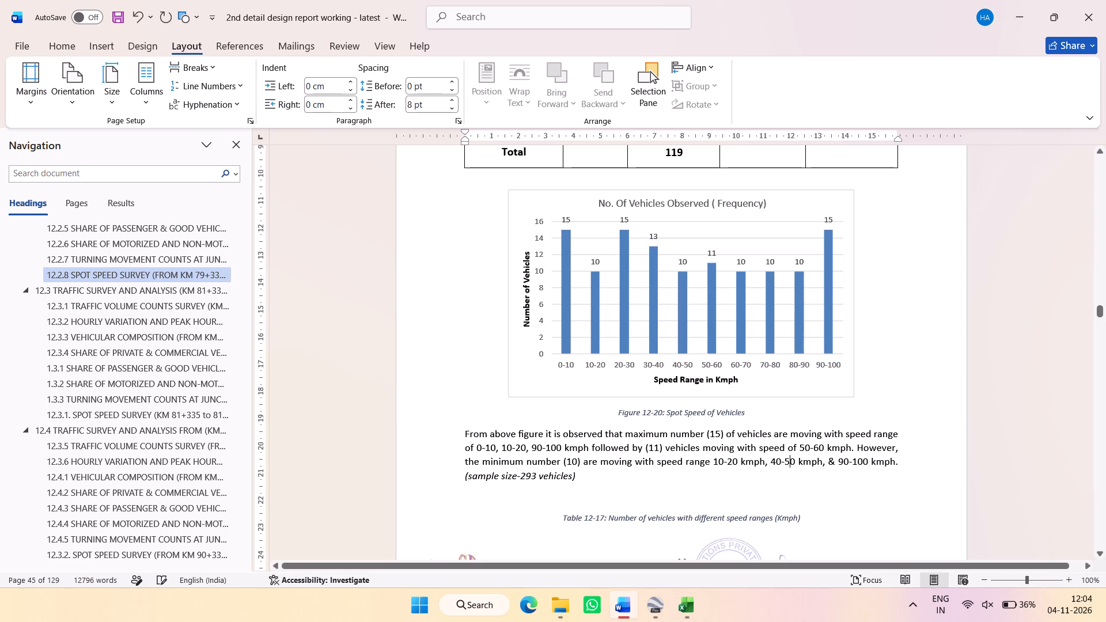
pyautogui.click(846, 462)
pyautogui.click(843, 462)
pyautogui.press('BackSpace')
pyautogui.press('6')
pyautogui.click(862, 461)
pyautogui.press('BackSpace')
pyautogui.press('BackSpace')
pyautogui.press('9')
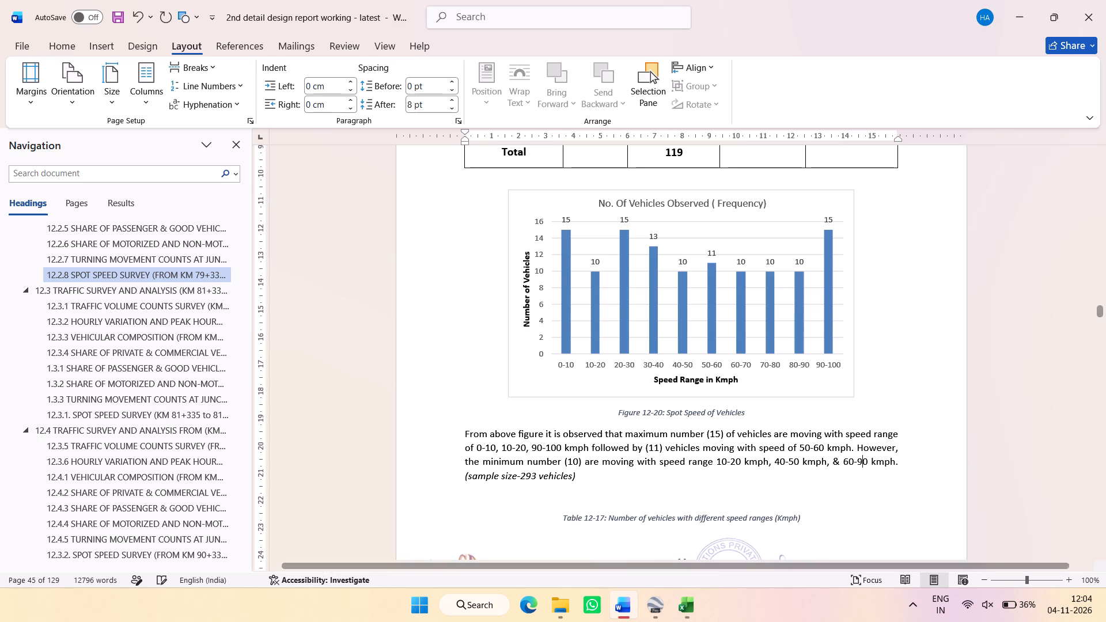
# Set the sample size at the end of the Figure 12-20 paragraph to 119 vehicles.
pyautogui.click(891, 488)
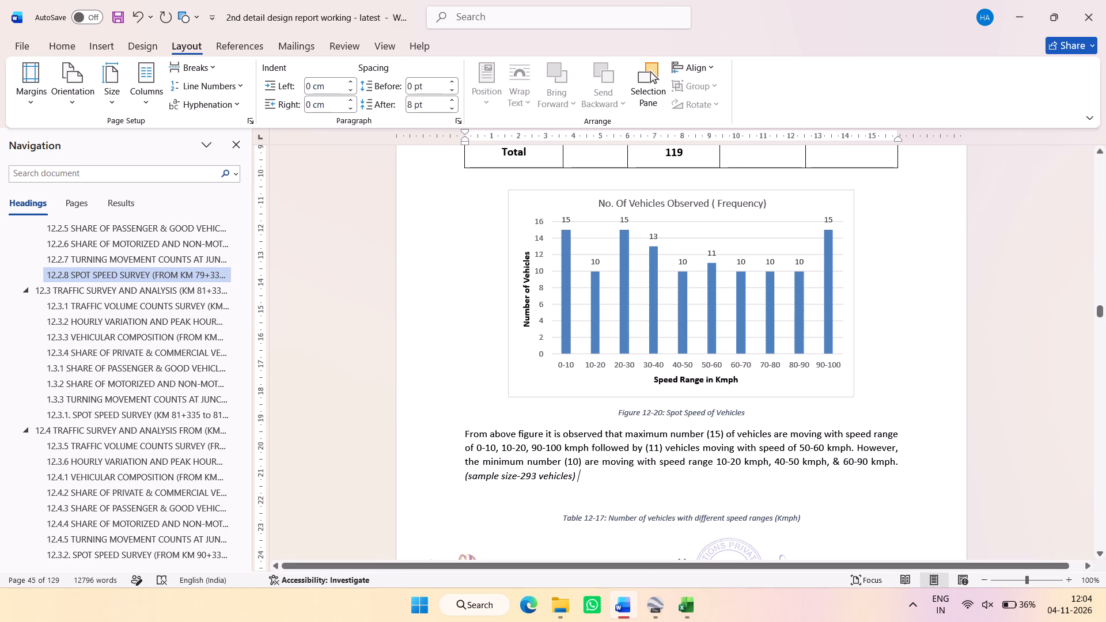
pyautogui.click(528, 478)
pyautogui.doubleClick(529, 476)
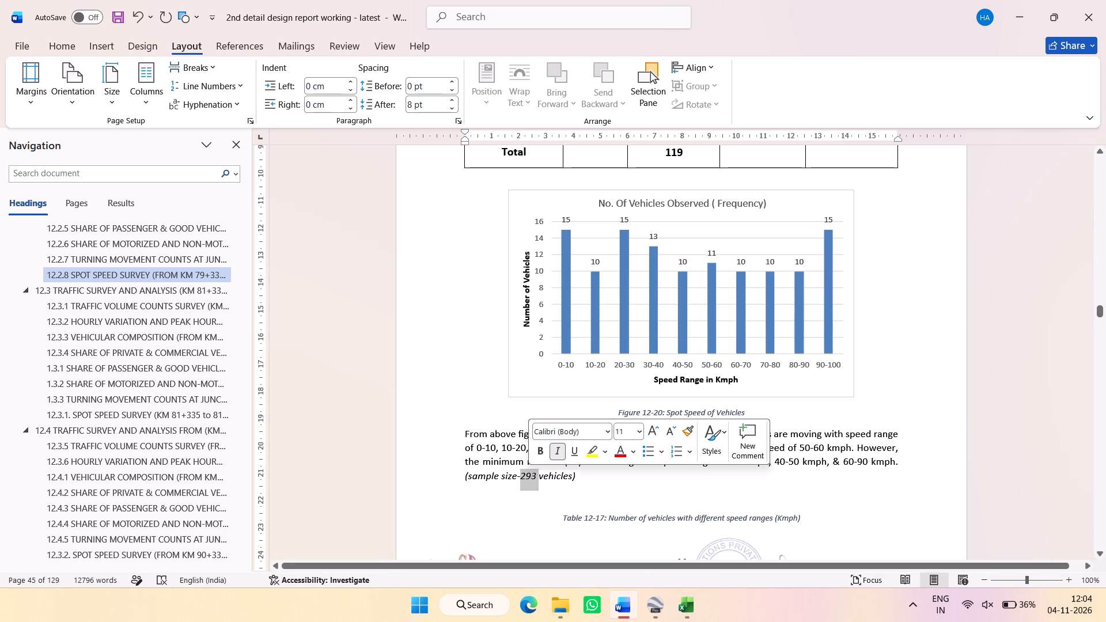
pyautogui.write('119')
# Review the spot speed tables, charts and observation text in sections 12.1.8, 12.3.2 (km 90+335) and 12.3.1 (km 81+335).
pyautogui.scroll(2, 157, 350)
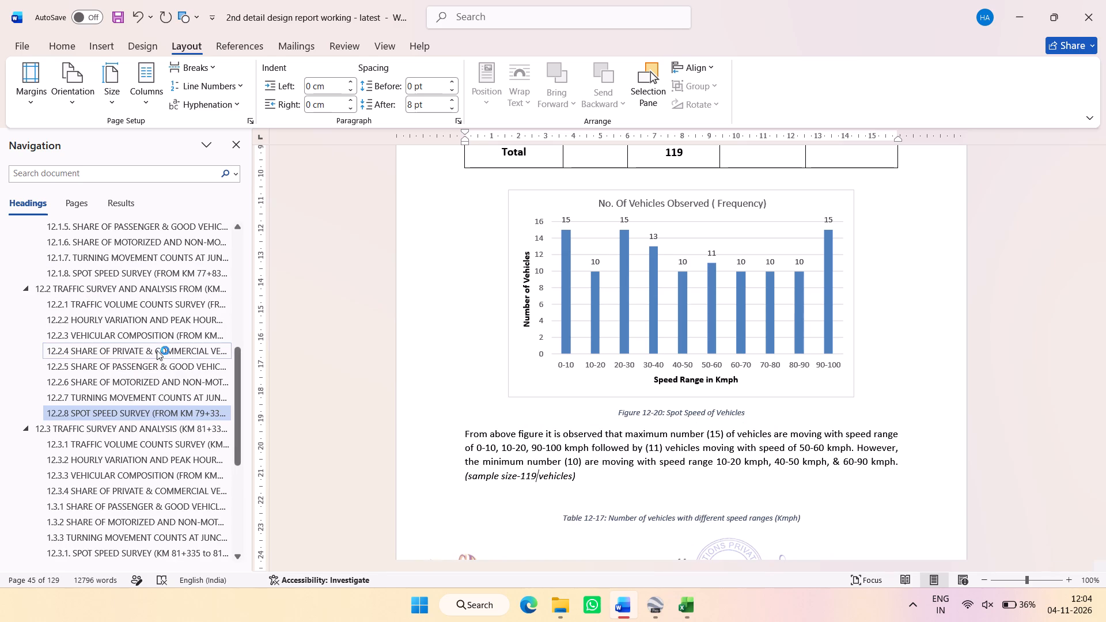
pyautogui.click(134, 269)
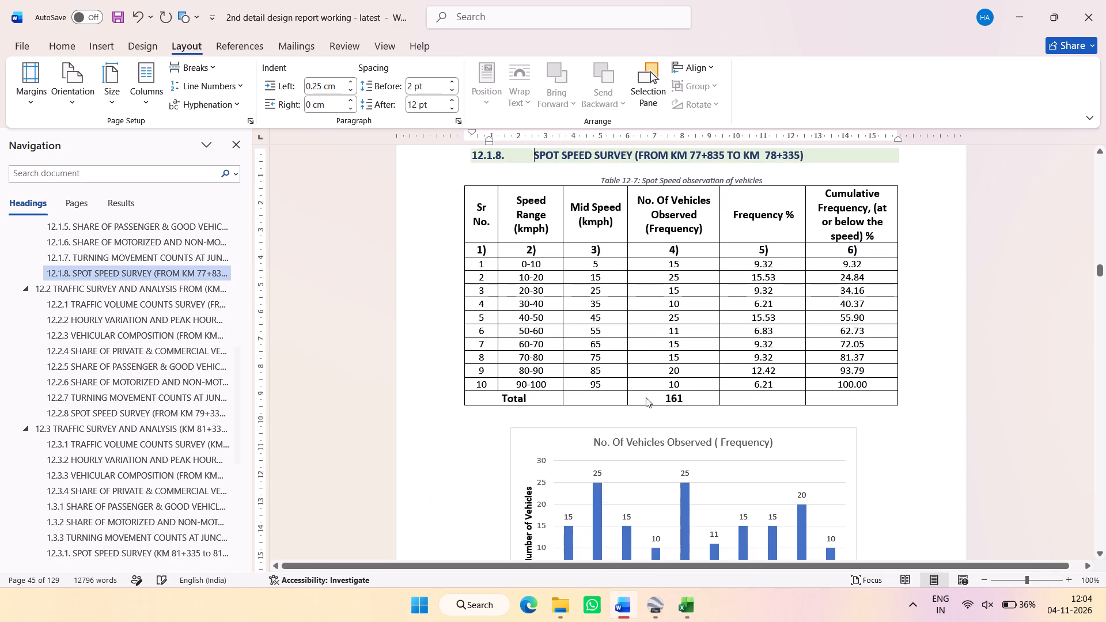
pyautogui.scroll(-5, 646, 397)
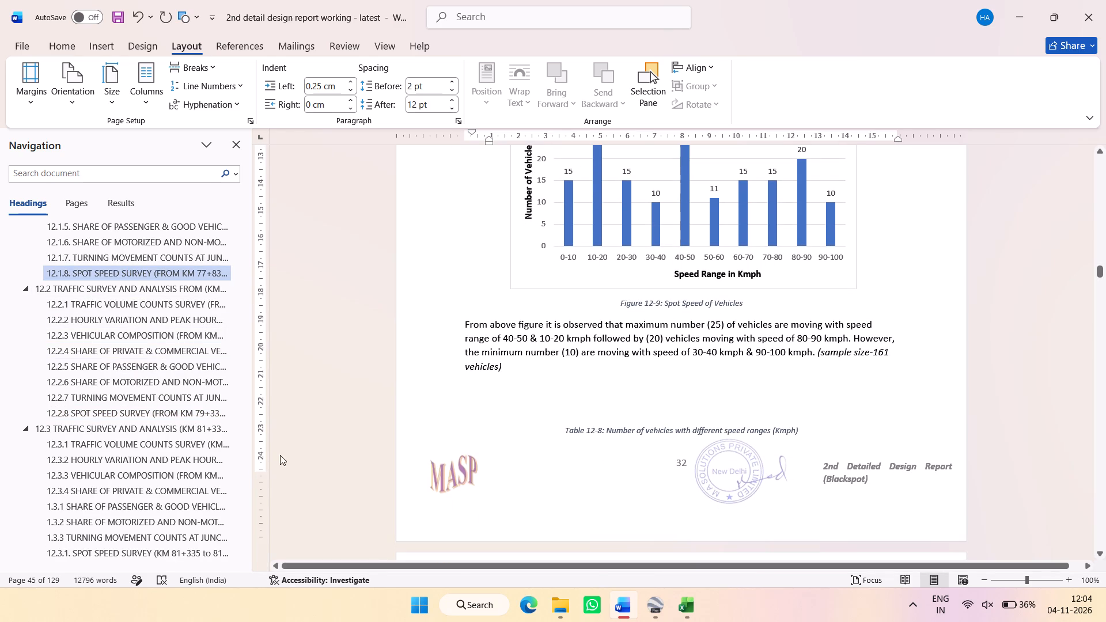
pyautogui.scroll(-2, 160, 492)
pyautogui.click(119, 552)
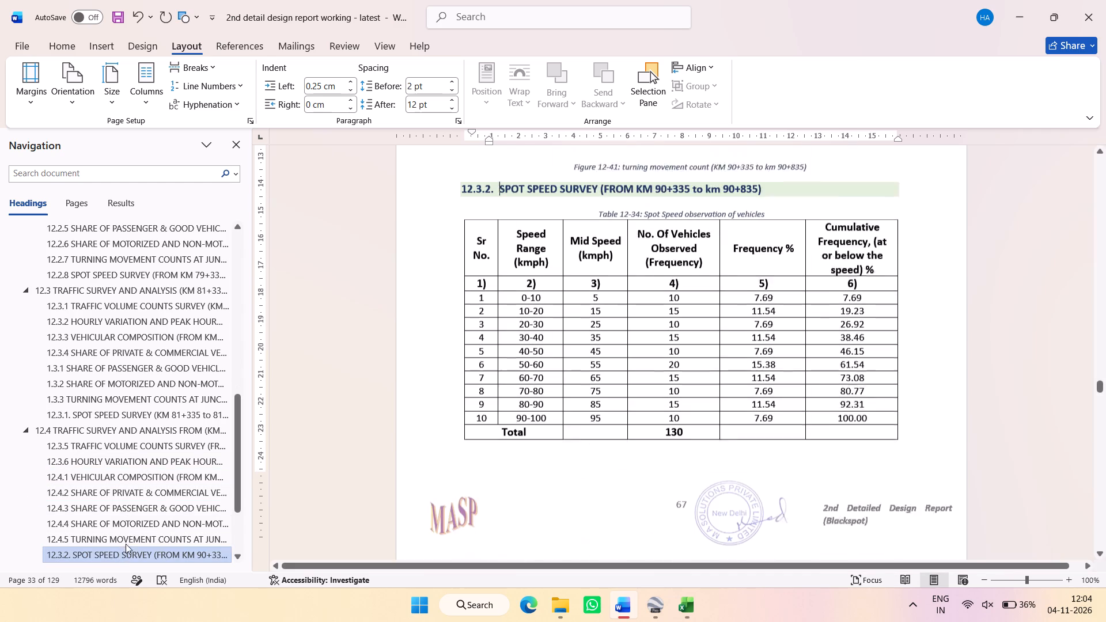
pyautogui.scroll(-7, 699, 424)
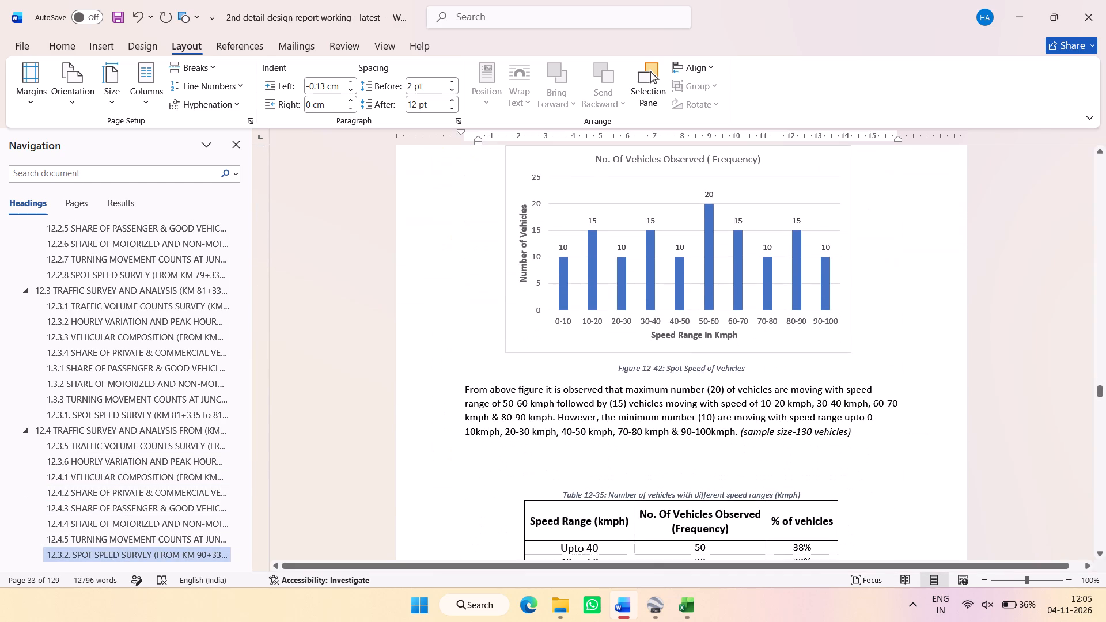
pyautogui.scroll(1, 147, 396)
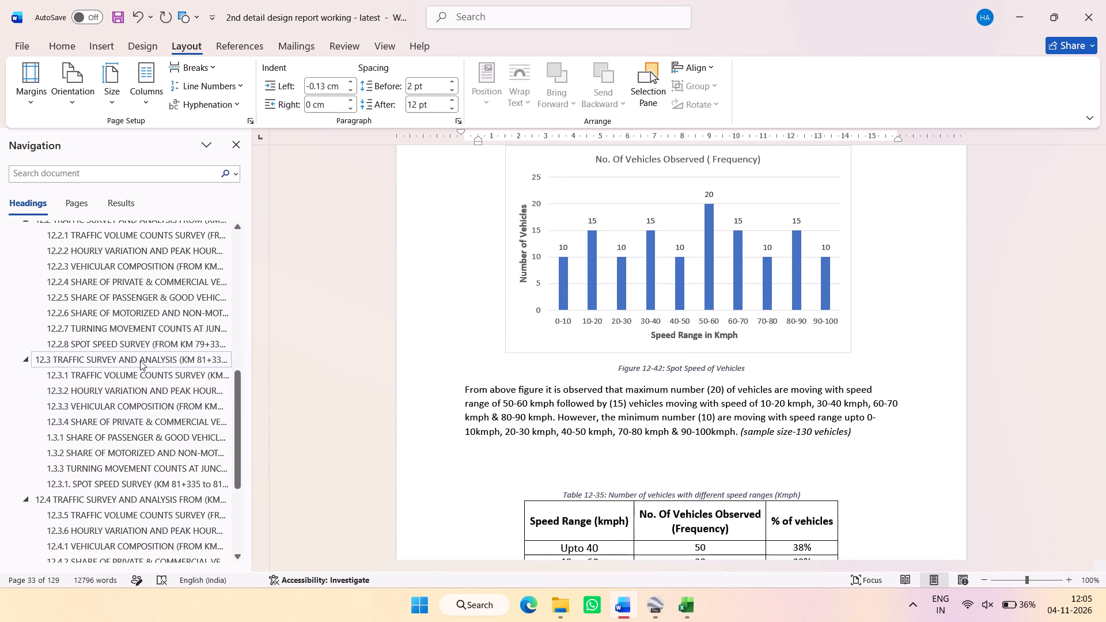
pyautogui.click(119, 476)
pyautogui.scroll(-6, 740, 380)
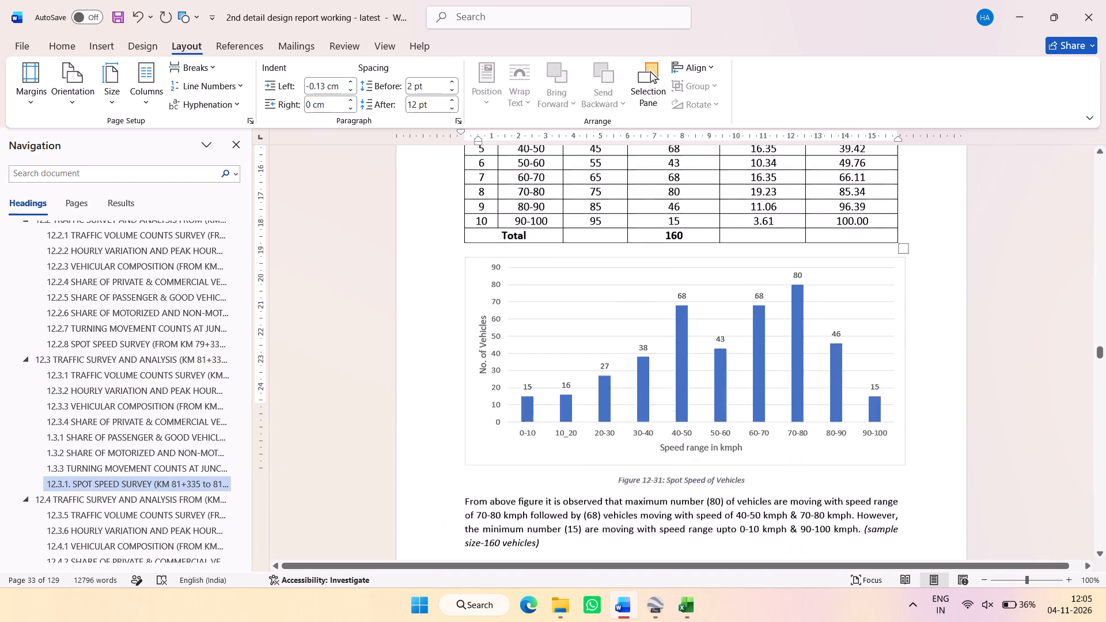
pyautogui.click(607, 324)
pyautogui.scroll(-4, 667, 374)
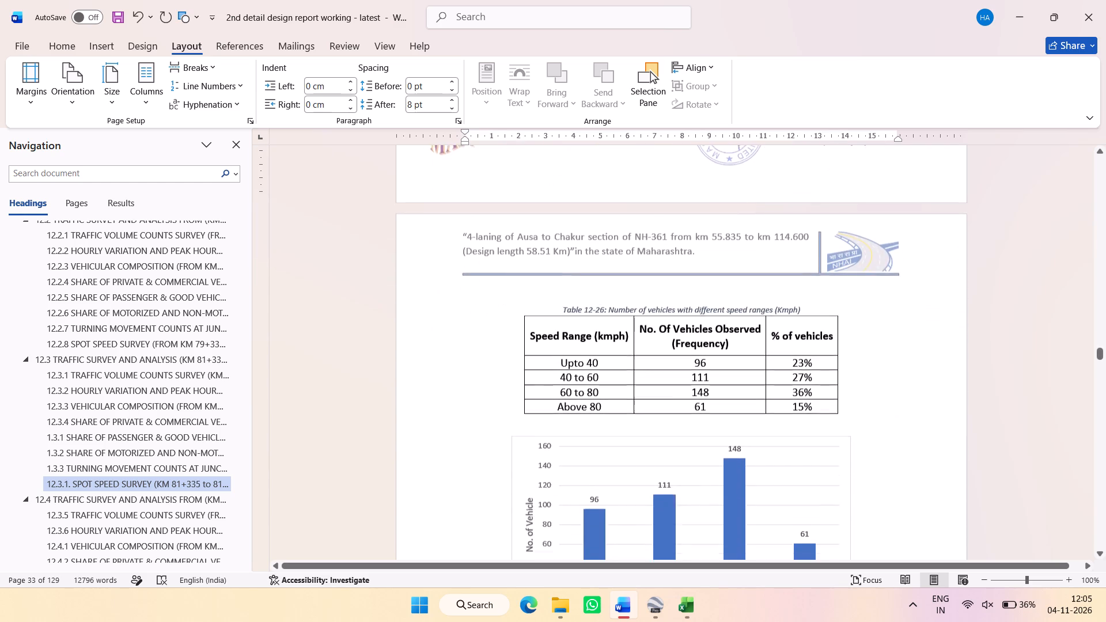
pyautogui.scroll(-2, 671, 374)
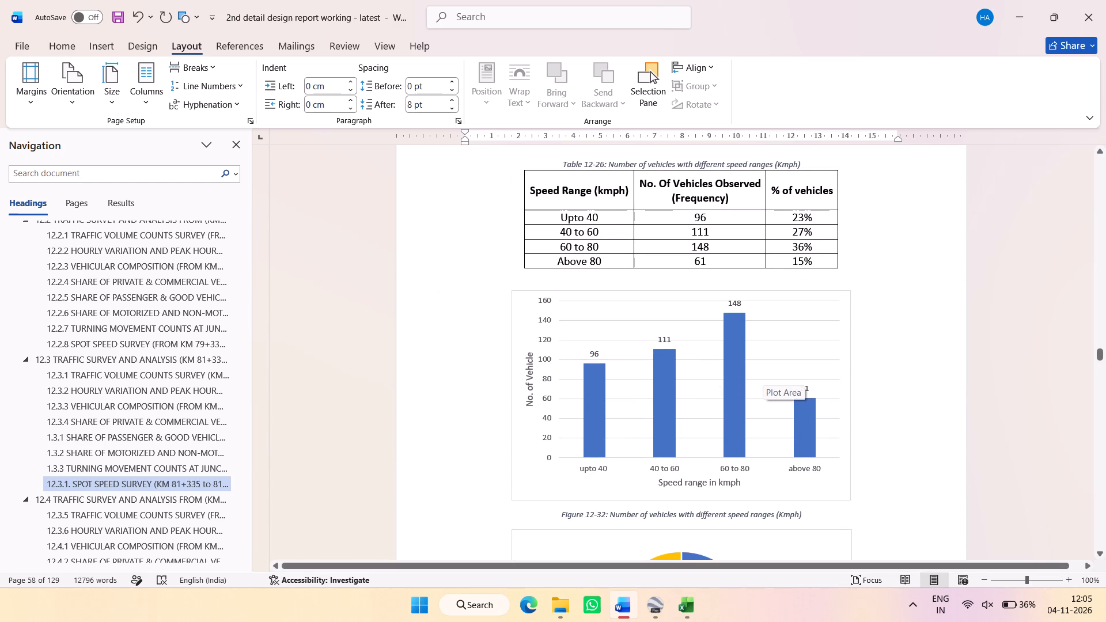
# Replace Table 12-26's frequencies with 53, 21, 20, 25 and percentages with 45%, 18%, 17%, 21%, copied from workbook sheet 79+335-79+835.
pyautogui.hotkey('alt', 'Tab')
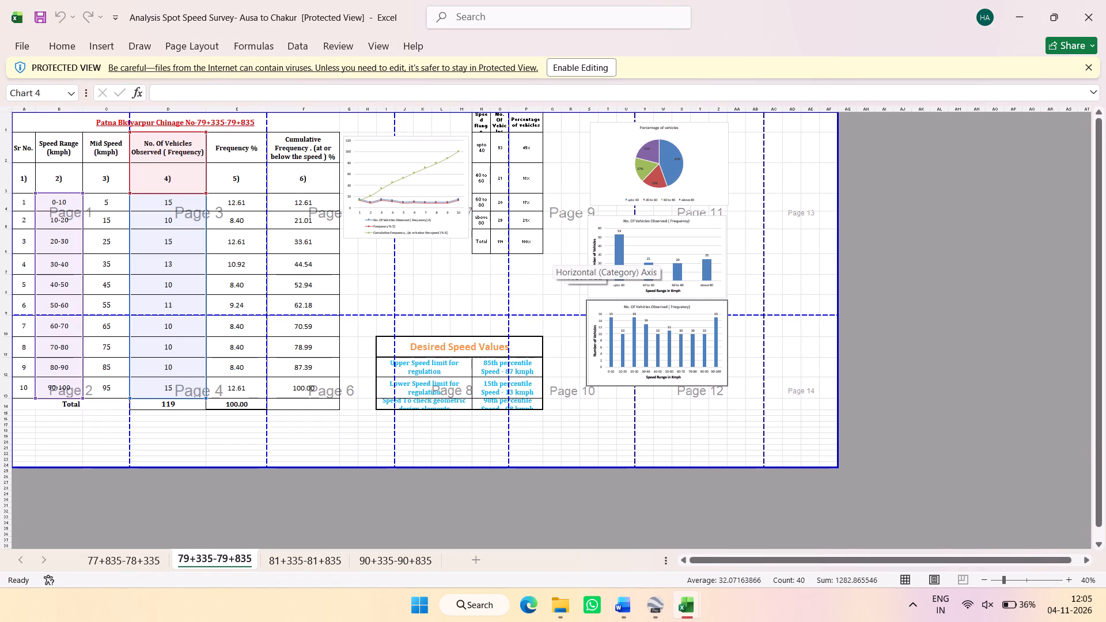
pyautogui.hotkey('alt', 'Tab')
pyautogui.hotkey('alt', 'Tab')
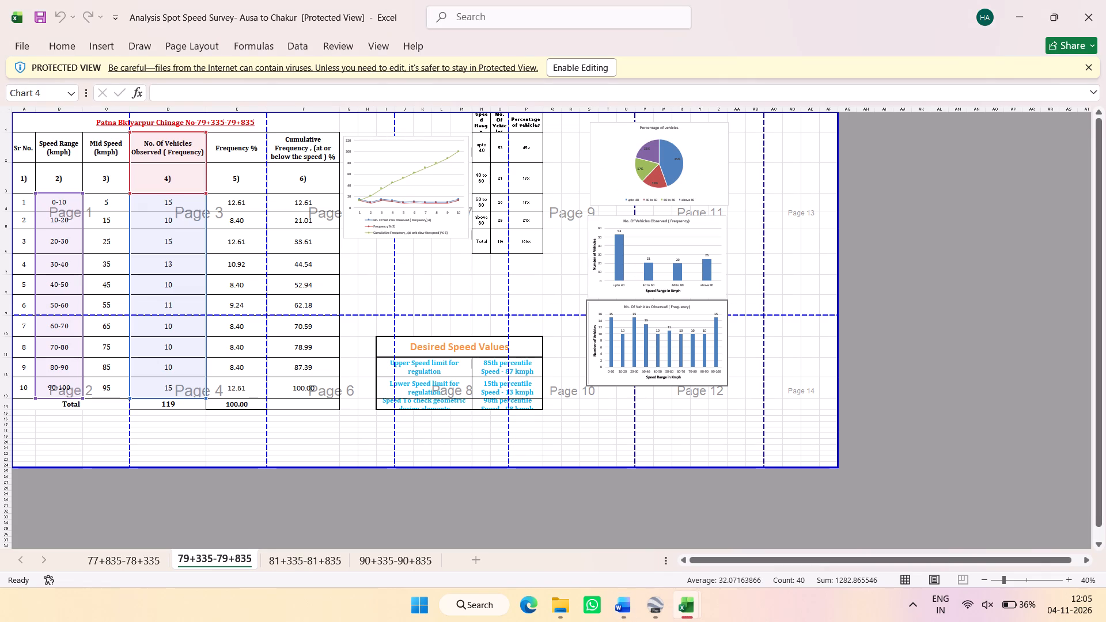
pyautogui.moveTo(498, 140); pyautogui.dragTo(525, 215)
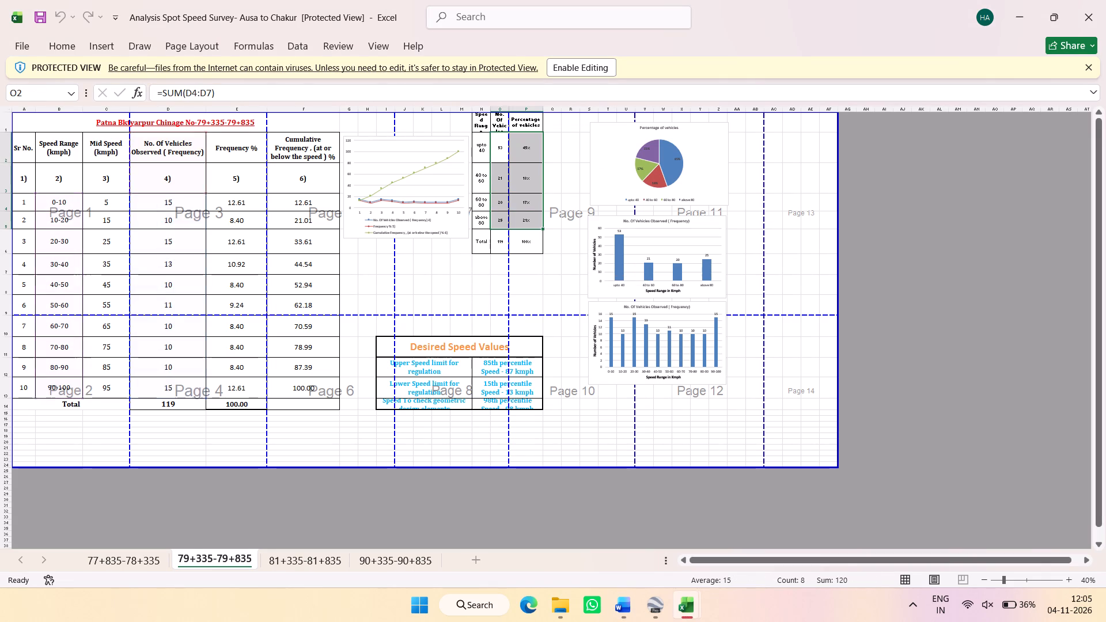
pyautogui.hotkey('ctrl', 'c')
pyautogui.hotkey('alt', 'Tab')
pyautogui.moveTo(729, 215); pyautogui.dragTo(786, 258)
pyautogui.rightClick(786, 258)
pyautogui.click(893, 348)
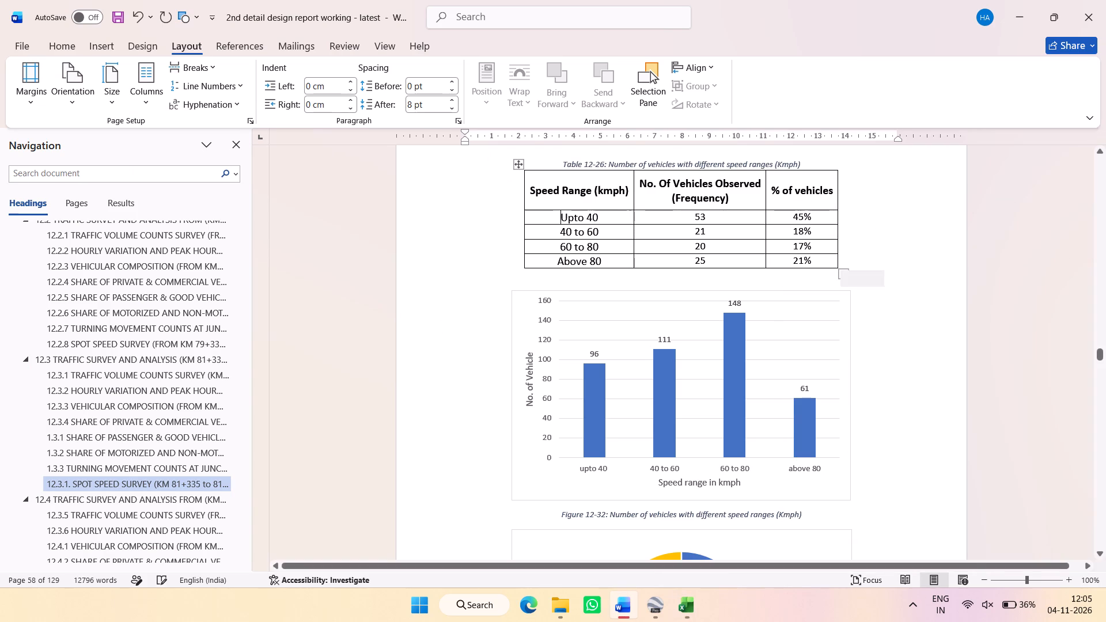
# Copy the formatting of the "Upto 40" cell onto the frequency and percentage values in Table 12-26.
pyautogui.moveTo(582, 218); pyautogui.dragTo(595, 218)
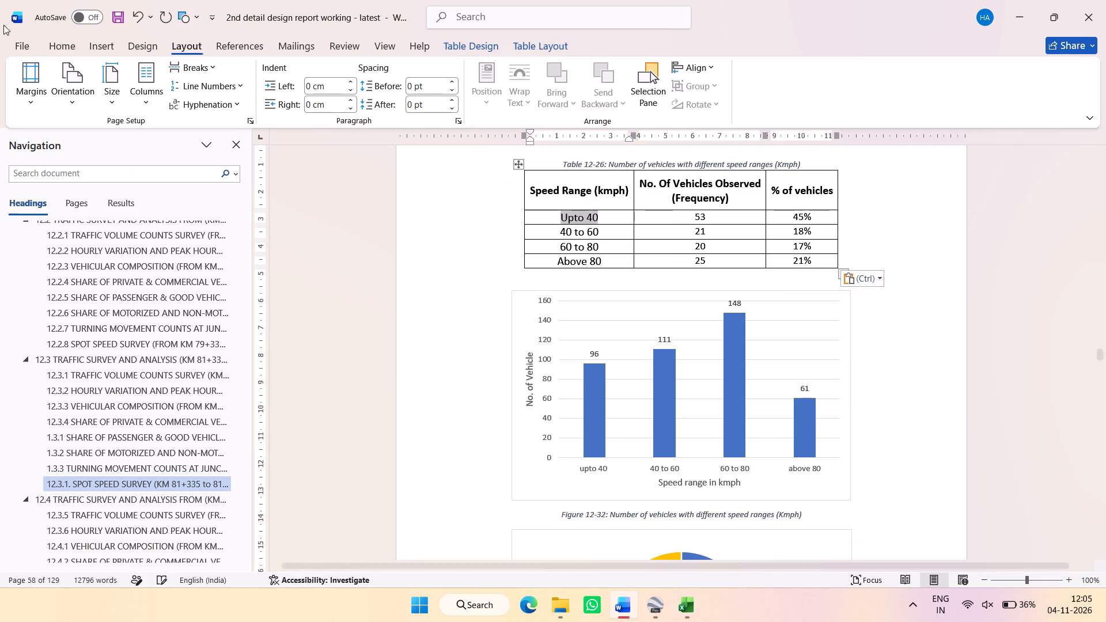
pyautogui.click(78, 43)
pyautogui.click(59, 101)
pyautogui.moveTo(735, 215); pyautogui.dragTo(805, 223)
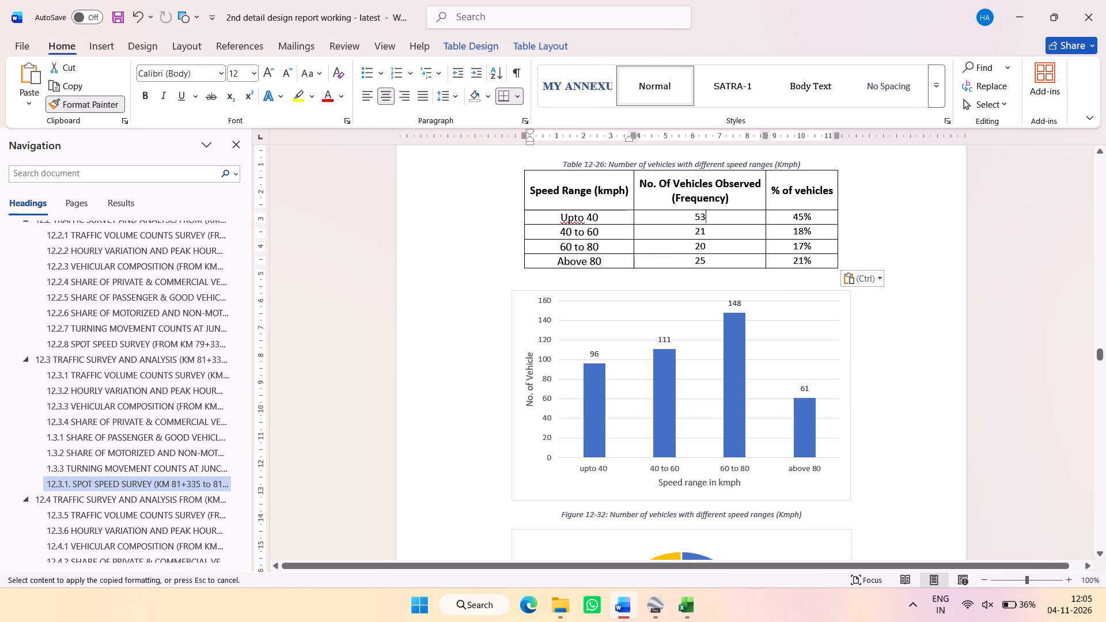
pyautogui.moveTo(805, 223); pyautogui.dragTo(812, 259)
# Replace the Figure 12-32 bar chart with the four-range vehicle frequency chart from the workbook's 79+335-79+835 sheet.
pyautogui.hotkey('alt', 'Tab')
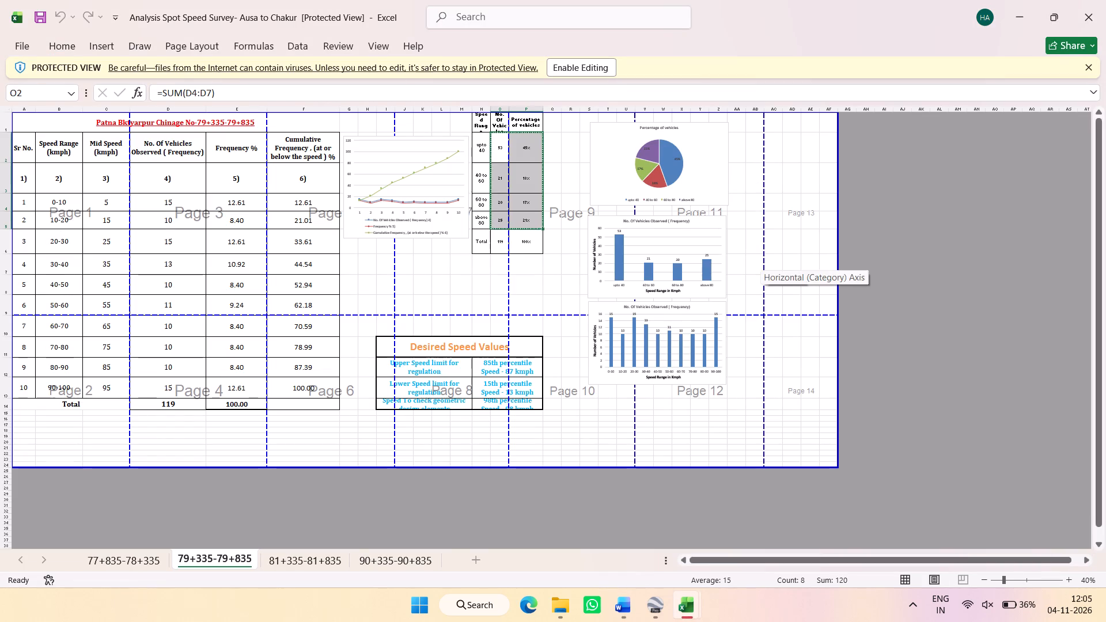
pyautogui.click(710, 222)
pyautogui.hotkey('ctrl', 'c')
pyautogui.hotkey('ctrl', 'c')
pyautogui.hotkey('alt', 'Tab')
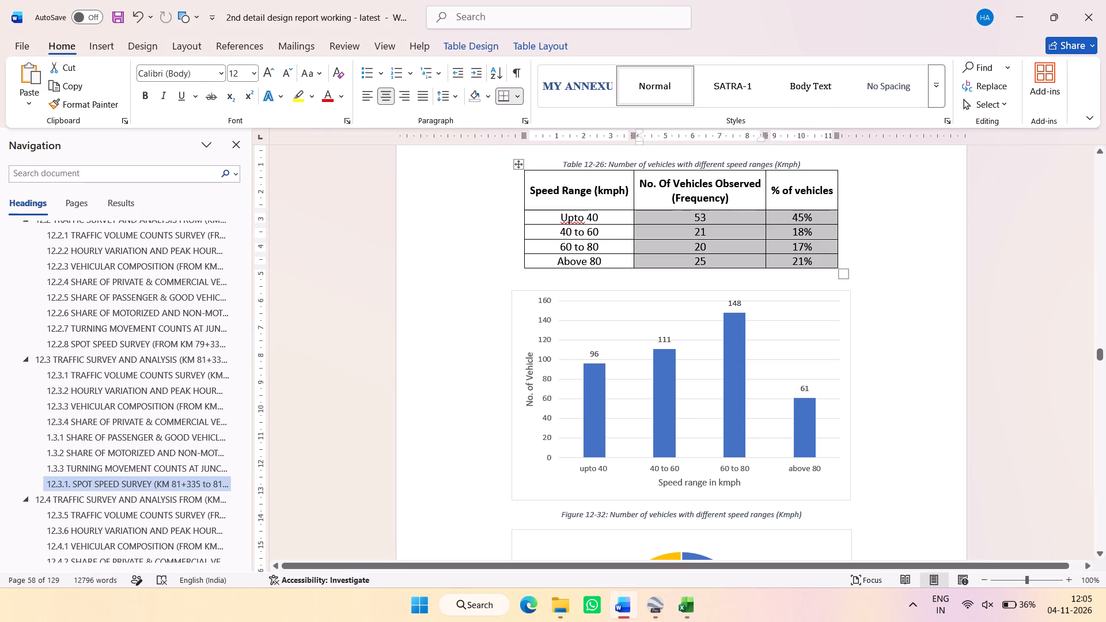
pyautogui.click(839, 294)
pyautogui.click(852, 293)
pyautogui.press('Delete')
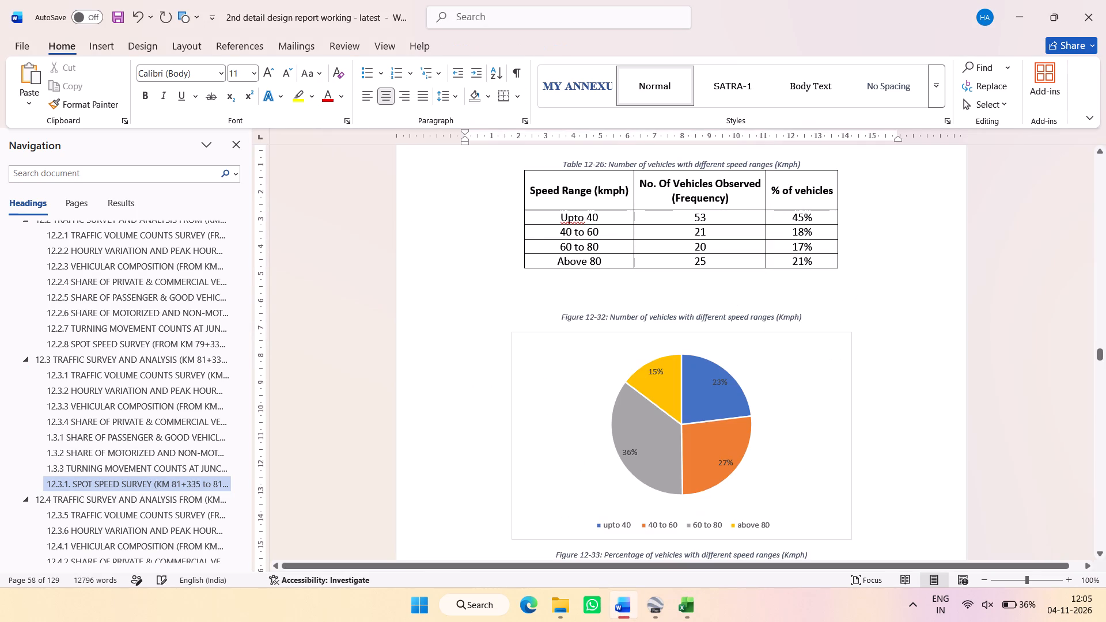
pyautogui.hotkey('ctrl', 'v')
# Replace the Figure 12-33 pie chart with the Percentage of vehicles chart from the workbook's 79+335-79+835 sheet.
pyautogui.scroll(-2, 834, 294)
pyautogui.hotkey('alt', 'Tab')
pyautogui.click(711, 171)
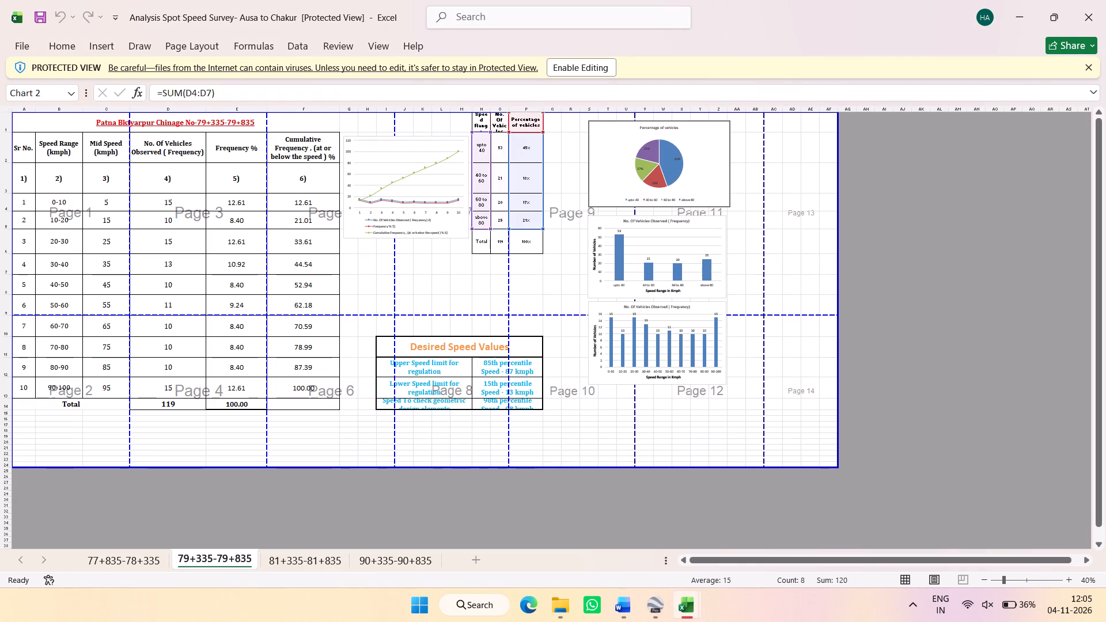
pyautogui.hotkey('ctrl', 'c')
pyautogui.hotkey('ctrl', 'c')
pyautogui.hotkey('alt', 'Tab')
pyautogui.click(809, 396)
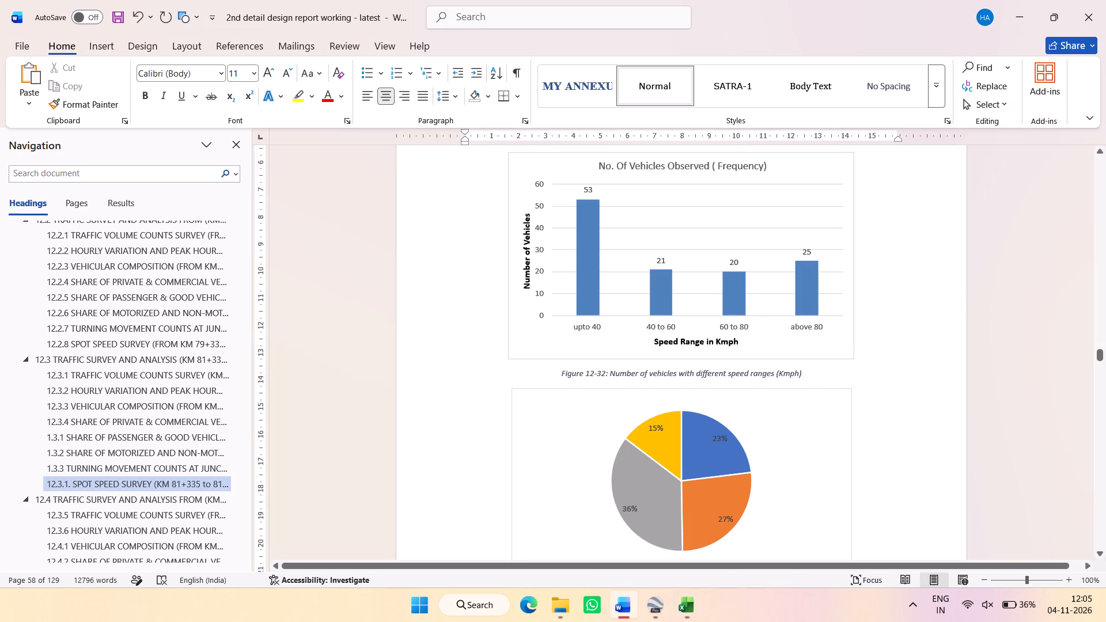
pyautogui.click(845, 394)
pyautogui.click(850, 389)
pyautogui.press('Delete')
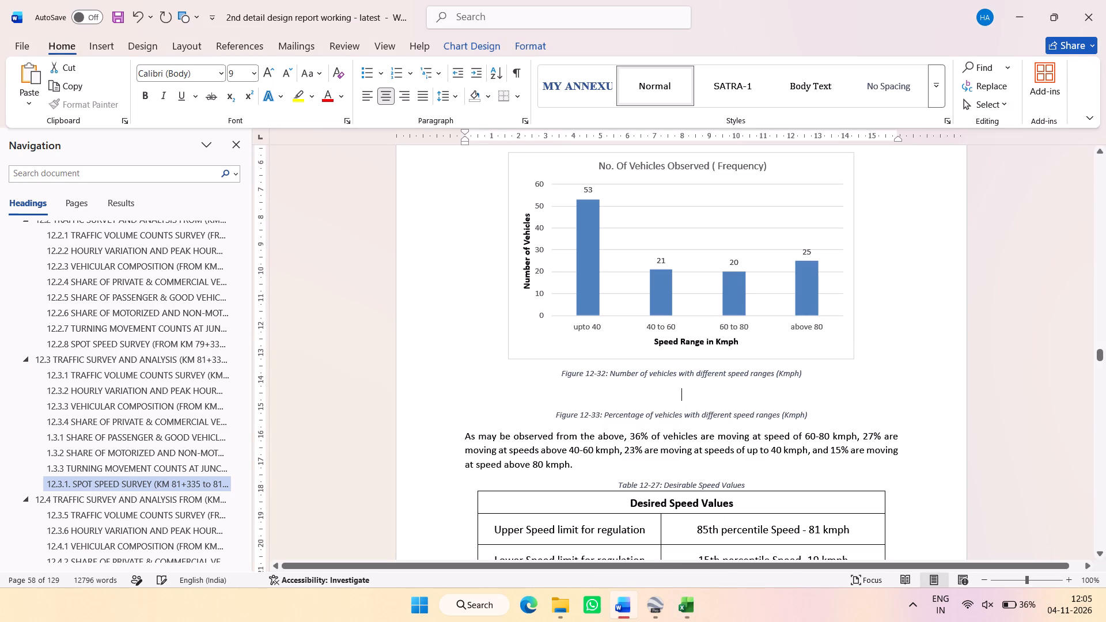
pyautogui.hotkey('ctrl', 'v')
# Set the first percentage in the observation paragraph below Figure 12-33 to 45%.
pyautogui.scroll(-2, 835, 366)
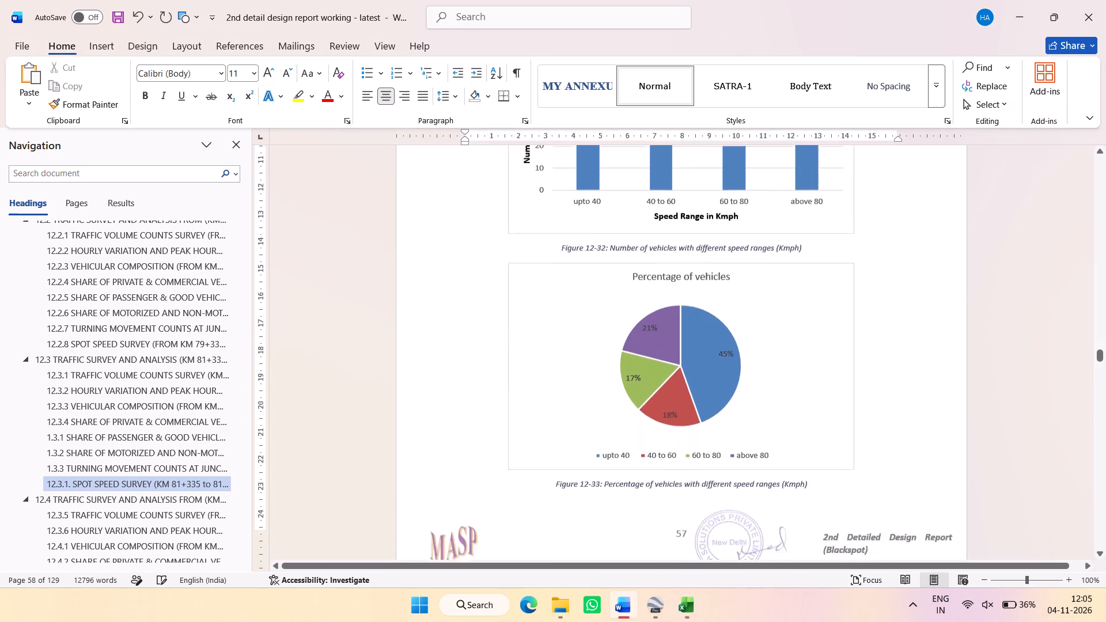
pyautogui.scroll(-4, 790, 380)
pyautogui.scroll(1, 619, 430)
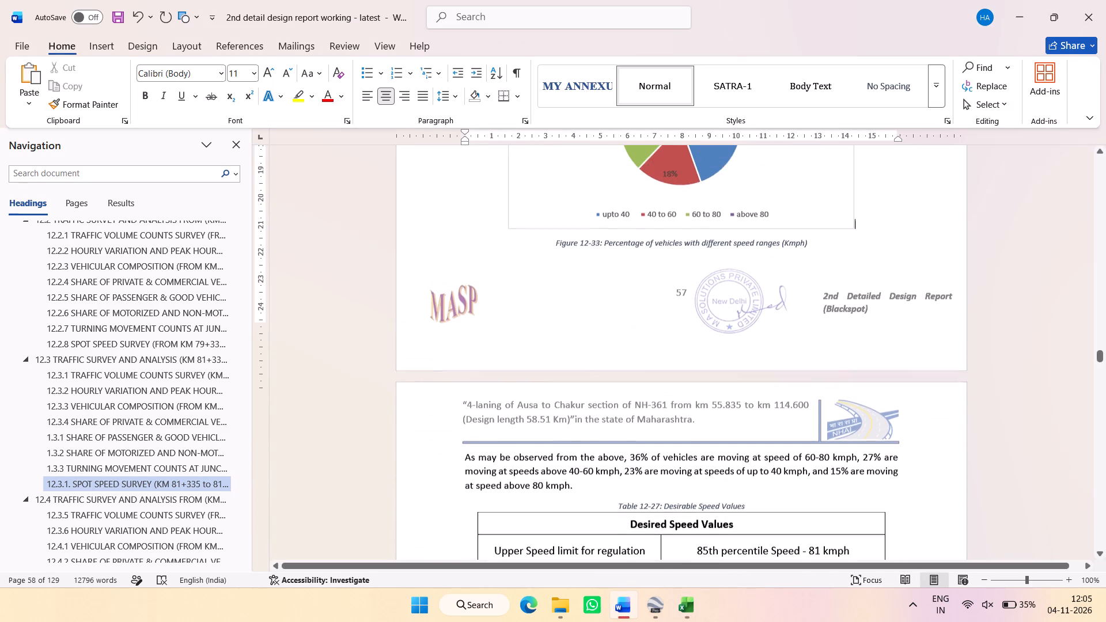
pyautogui.scroll(1, 619, 430)
pyautogui.scroll(-1, 619, 430)
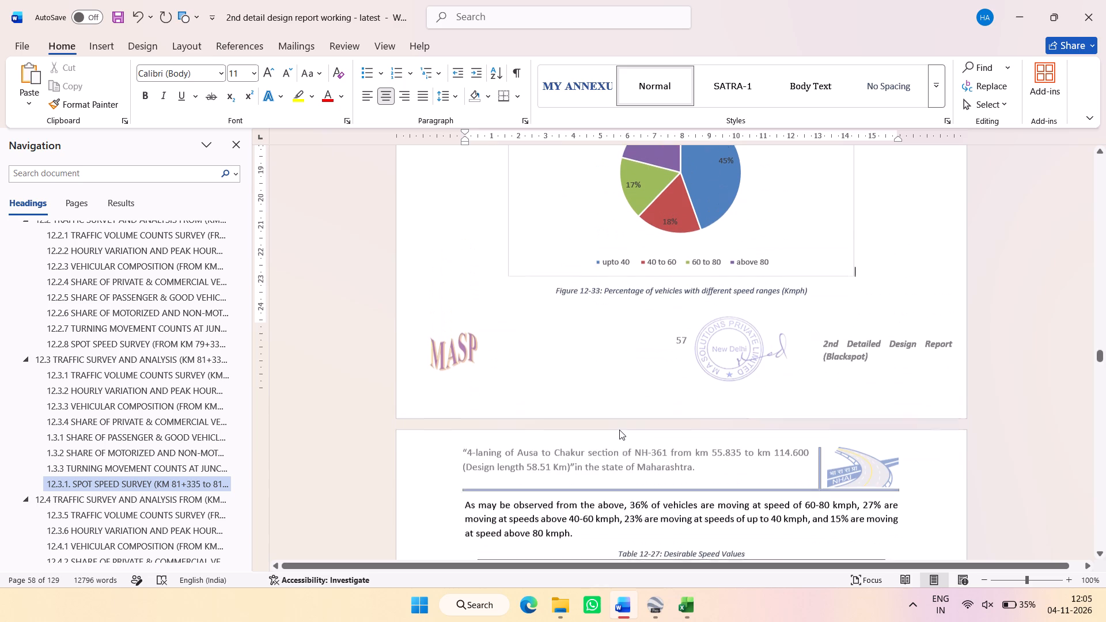
pyautogui.scroll(-1, 619, 430)
pyautogui.click(643, 413)
pyautogui.press('BackSpace')
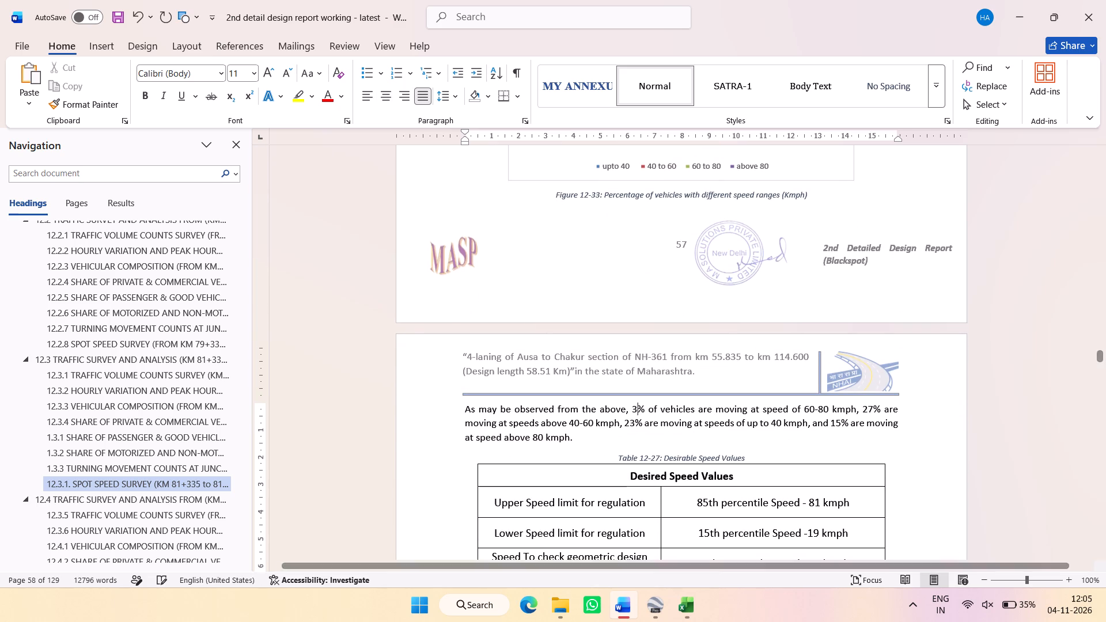
pyautogui.press('BackSpace')
pyautogui.write('45')
# Change the speed range for the 45% of vehicles in the Figure 12-33 paragraph to "up to 40".
pyautogui.scroll(4, 677, 405)
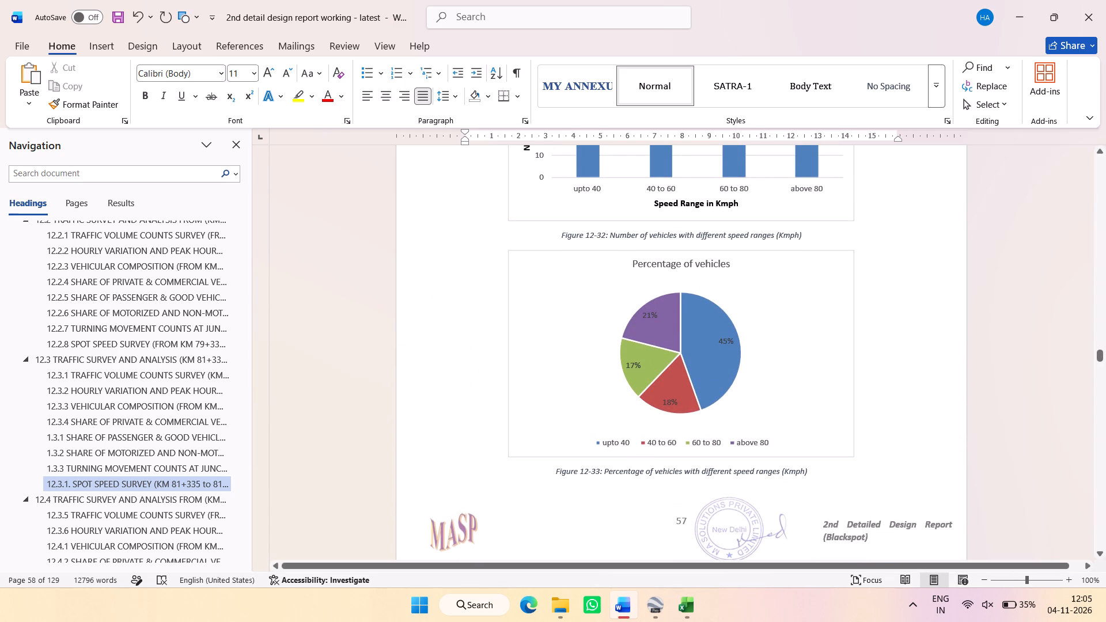
pyautogui.scroll(-3, 844, 405)
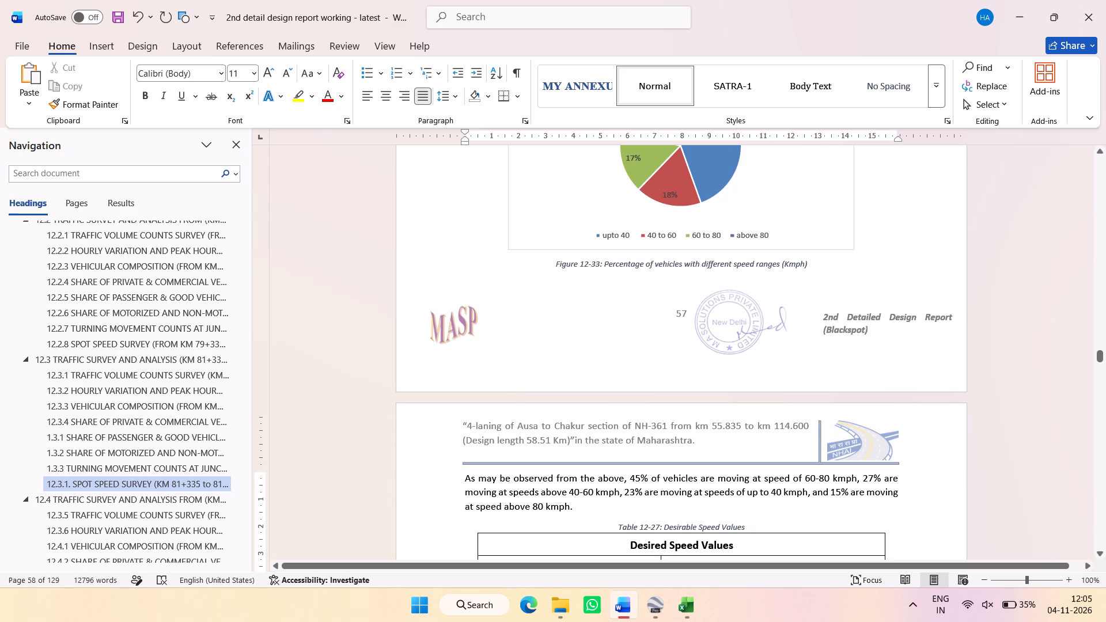
pyautogui.moveTo(793, 478); pyautogui.dragTo(838, 478)
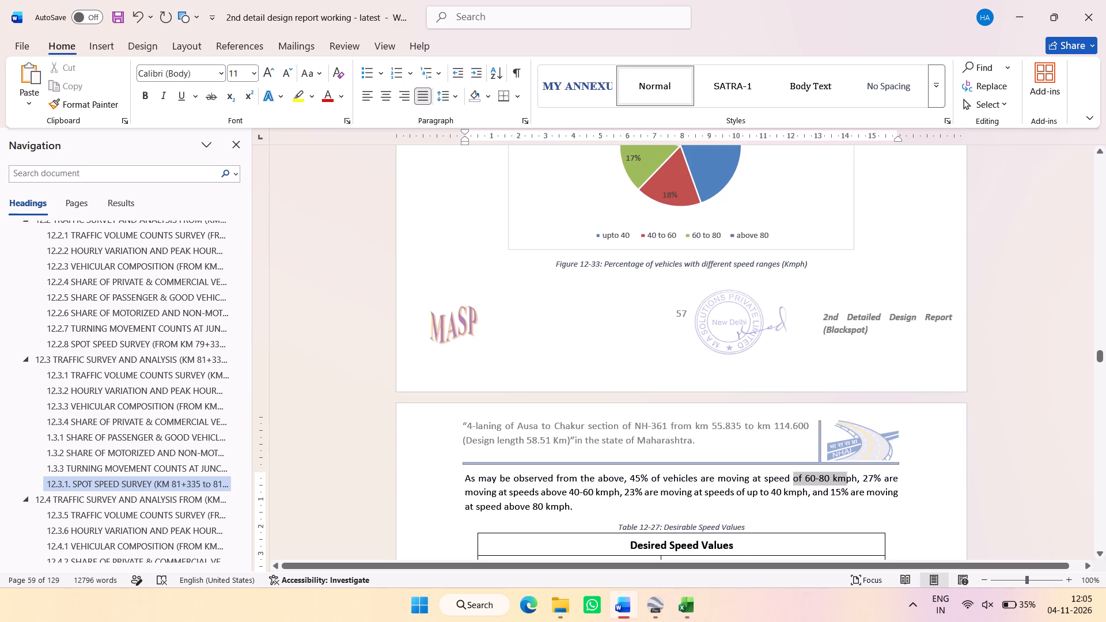
pyautogui.moveTo(838, 478); pyautogui.dragTo(840, 478)
pyautogui.write('uup')
pyautogui.write('to 4')
pyautogui.press('0')
pyautogui.rightClick(805, 476)
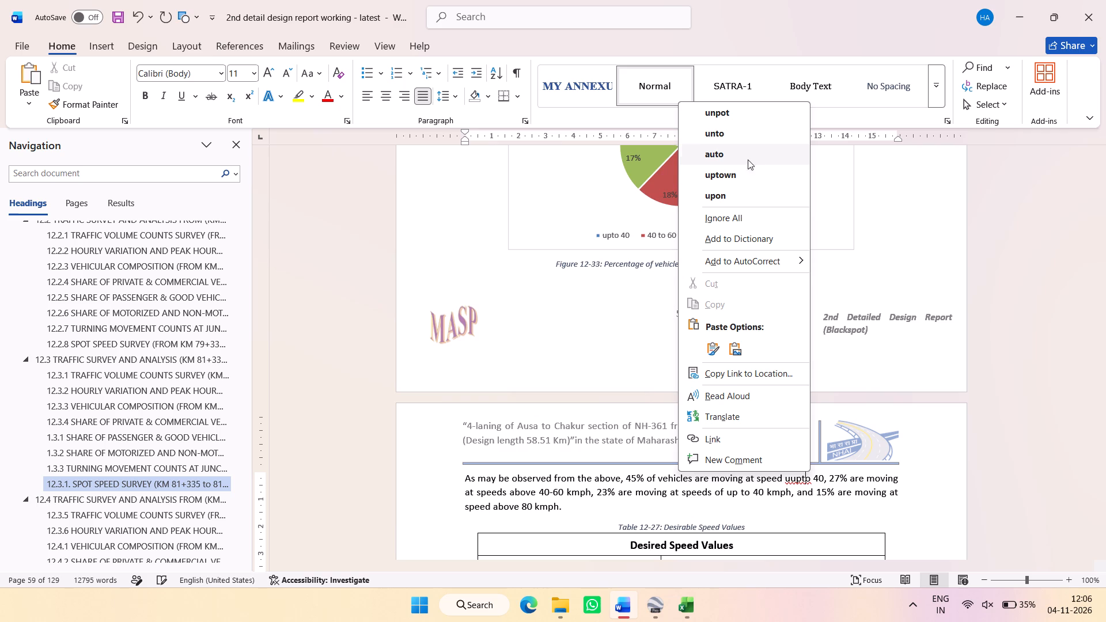
pyautogui.click(787, 508)
pyautogui.click(795, 482)
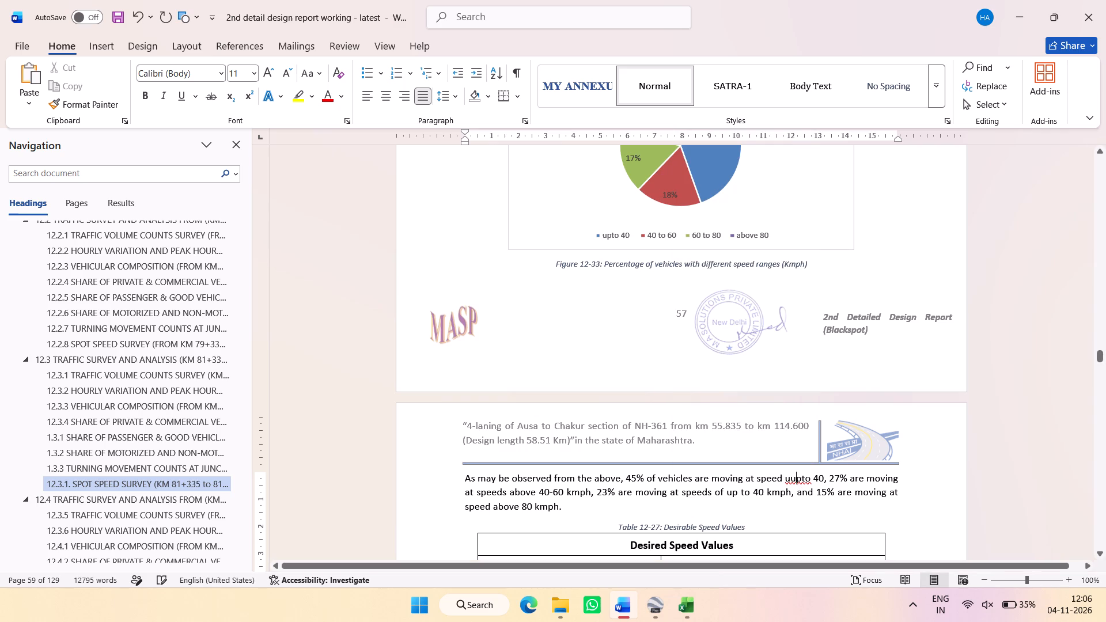
pyautogui.press('BackSpace')
pyautogui.click(863, 465)
pyautogui.click(866, 487)
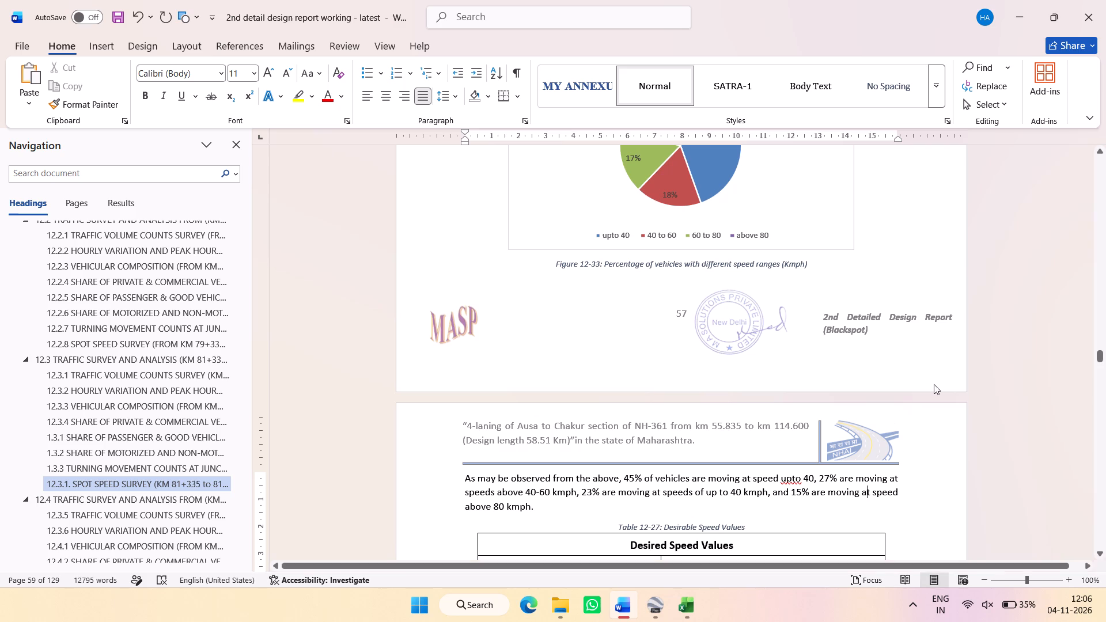
pyautogui.click(801, 486)
pyautogui.click(783, 487)
pyautogui.click(769, 483)
pyautogui.click(791, 477)
pyautogui.press('space')
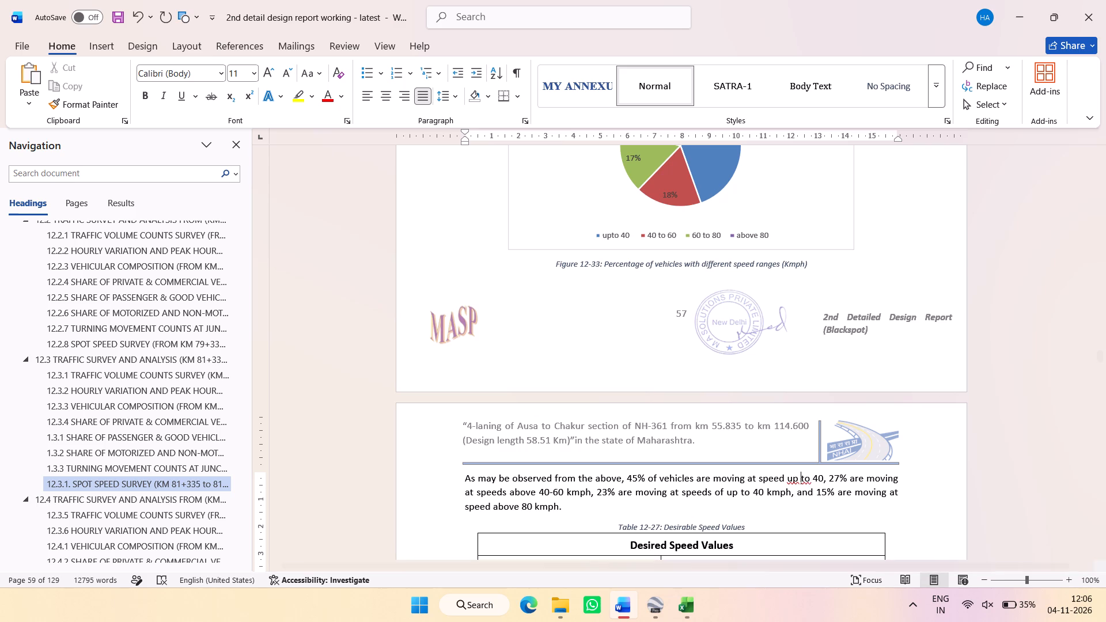
pyautogui.click(827, 488)
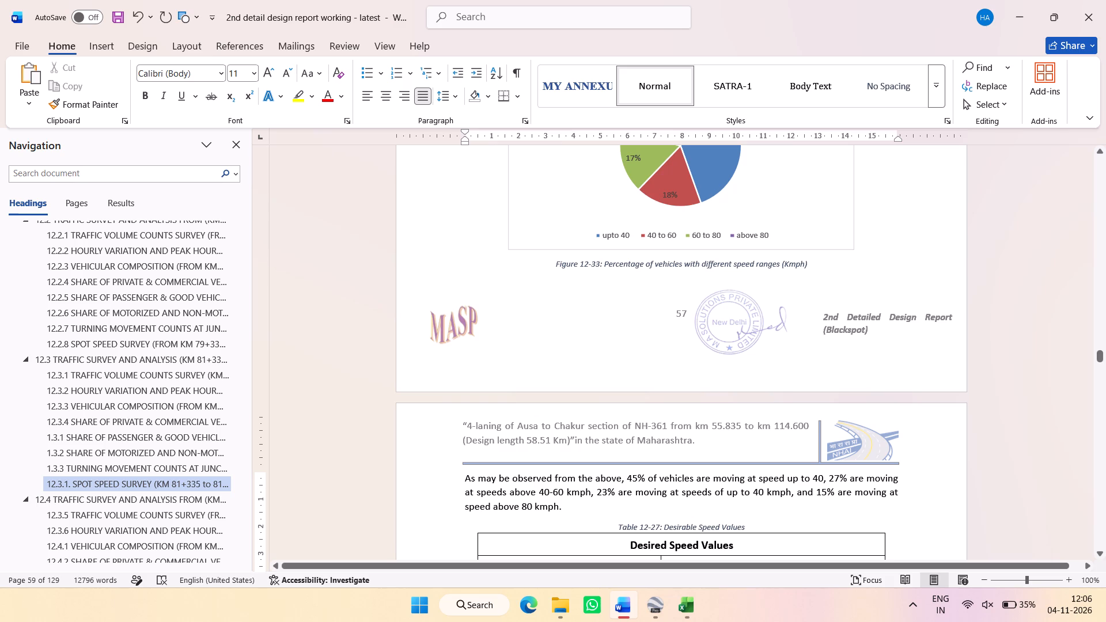
# Set the second clause of the Figure 12-33 paragraph to 21% of vehicles moving at speeds above 80 kmph.
pyautogui.scroll(1, 800, 365)
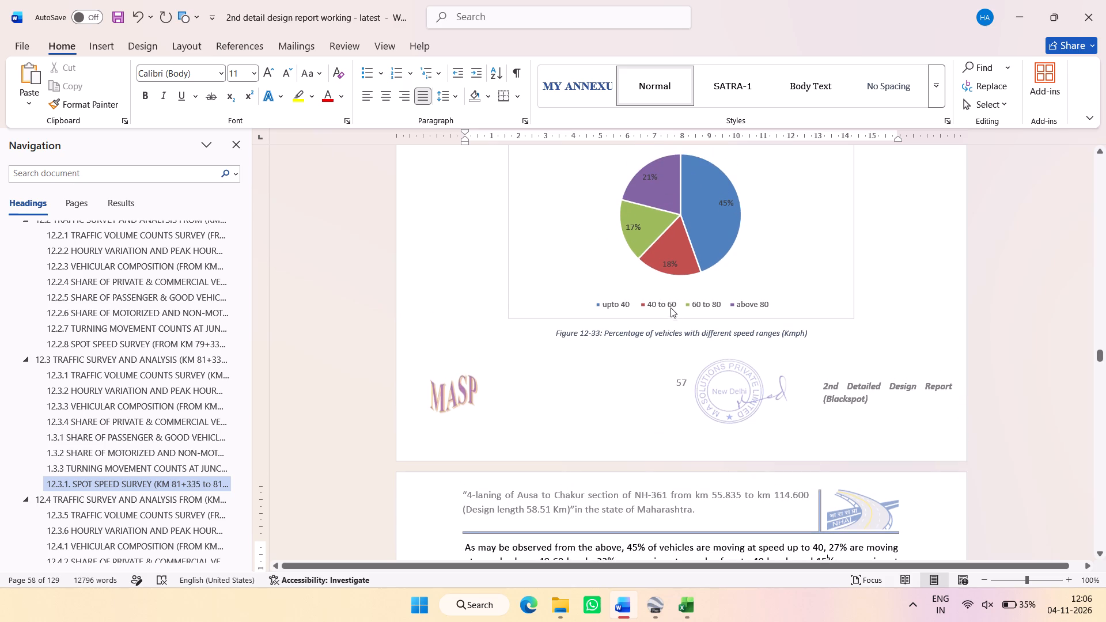
pyautogui.scroll(-2, 779, 350)
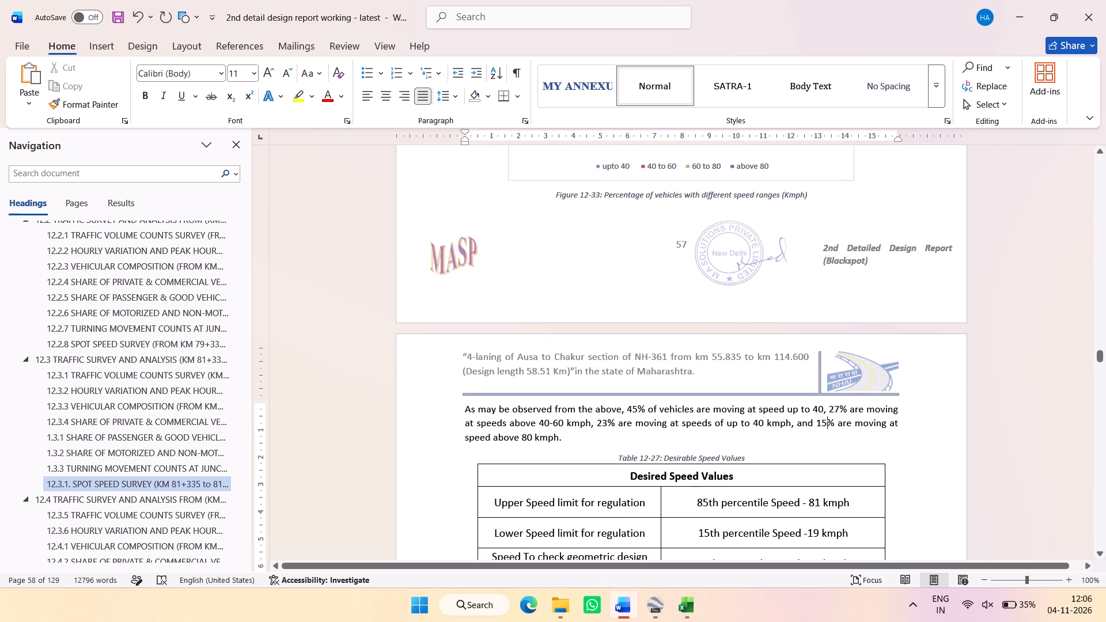
pyautogui.click(840, 409)
pyautogui.press('BackSpace')
pyautogui.press('BackSpace')
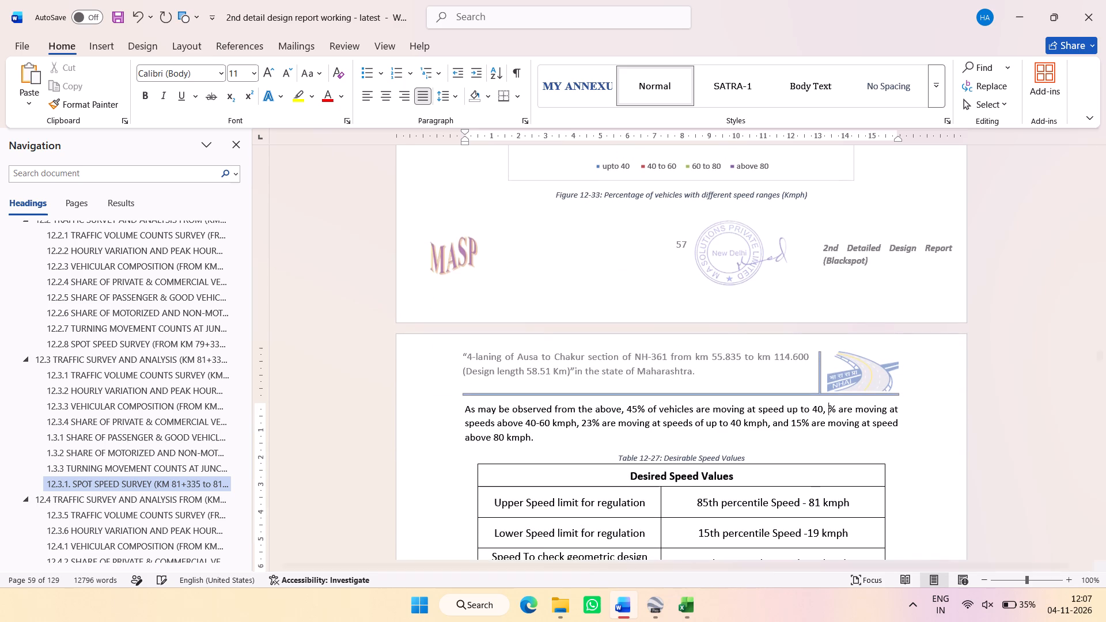
pyautogui.write('21')
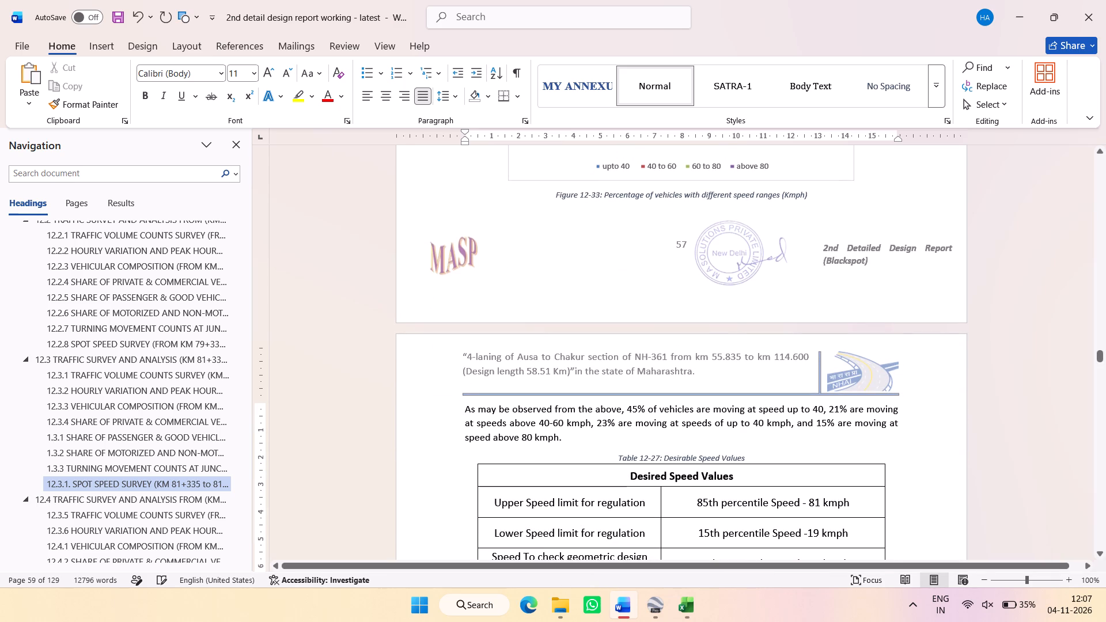
pyautogui.moveTo(540, 423); pyautogui.dragTo(558, 423)
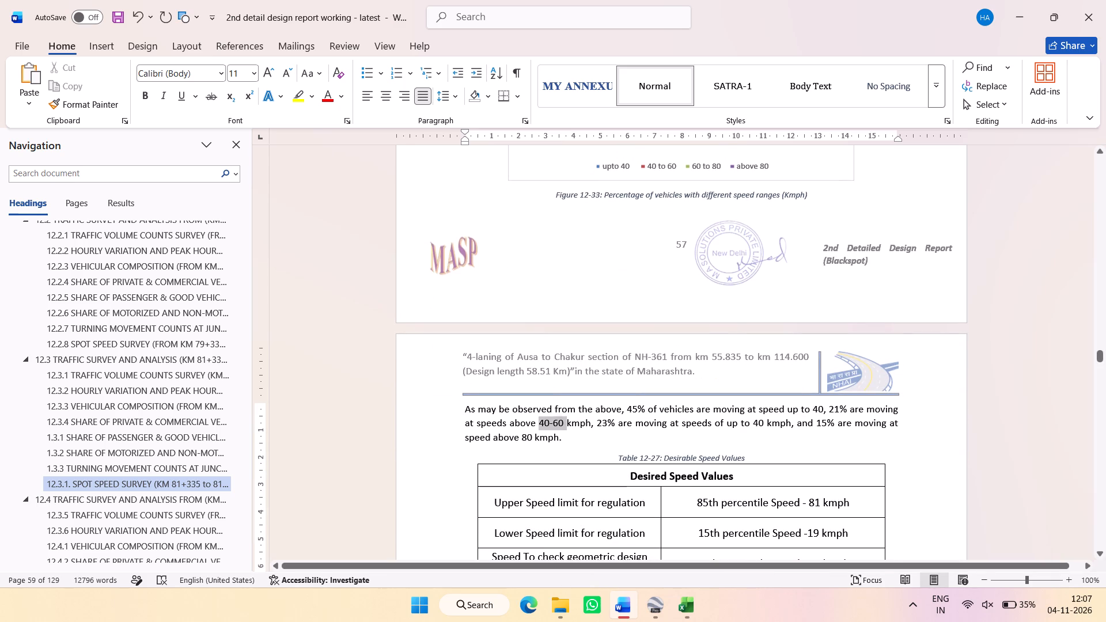
pyautogui.click(555, 424)
pyautogui.press('BackSpace')
pyautogui.press('BackSpace')
pyautogui.press('Delete')
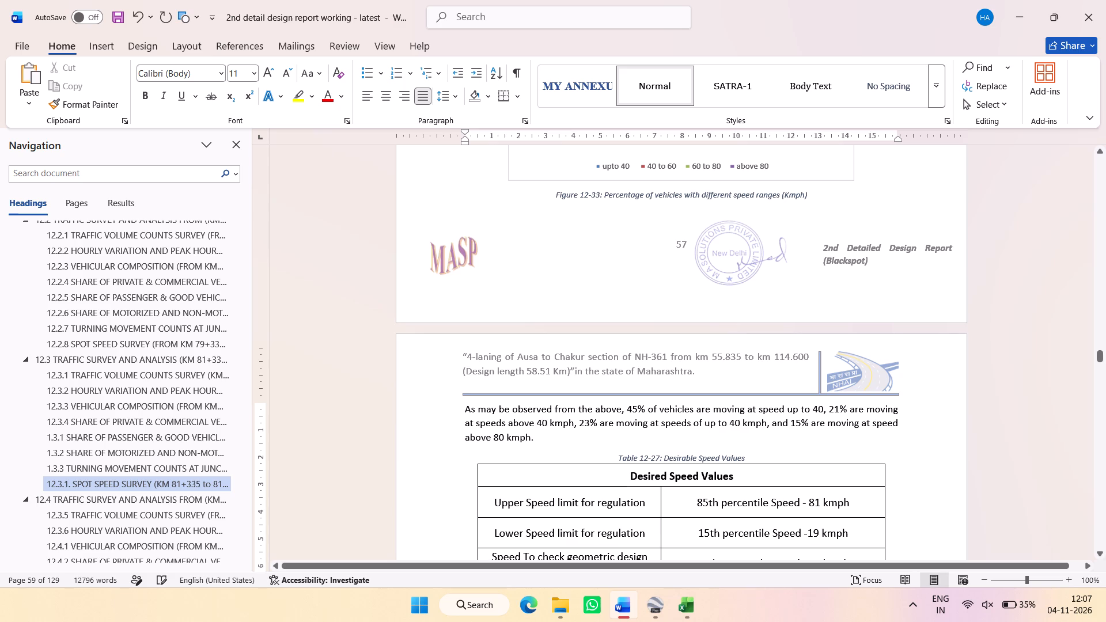
pyautogui.press('BackSpace')
pyautogui.press('8')
# Set the third percentage in the Figure 12-33 observation paragraph to 18%.
pyautogui.scroll(2, 641, 436)
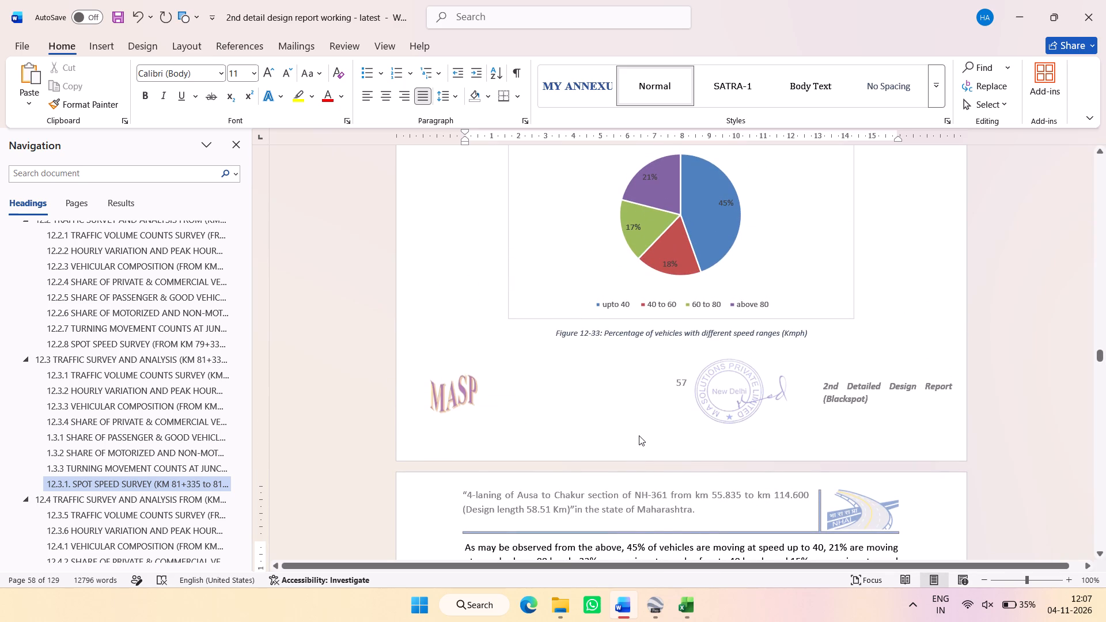
pyautogui.scroll(-1, 639, 441)
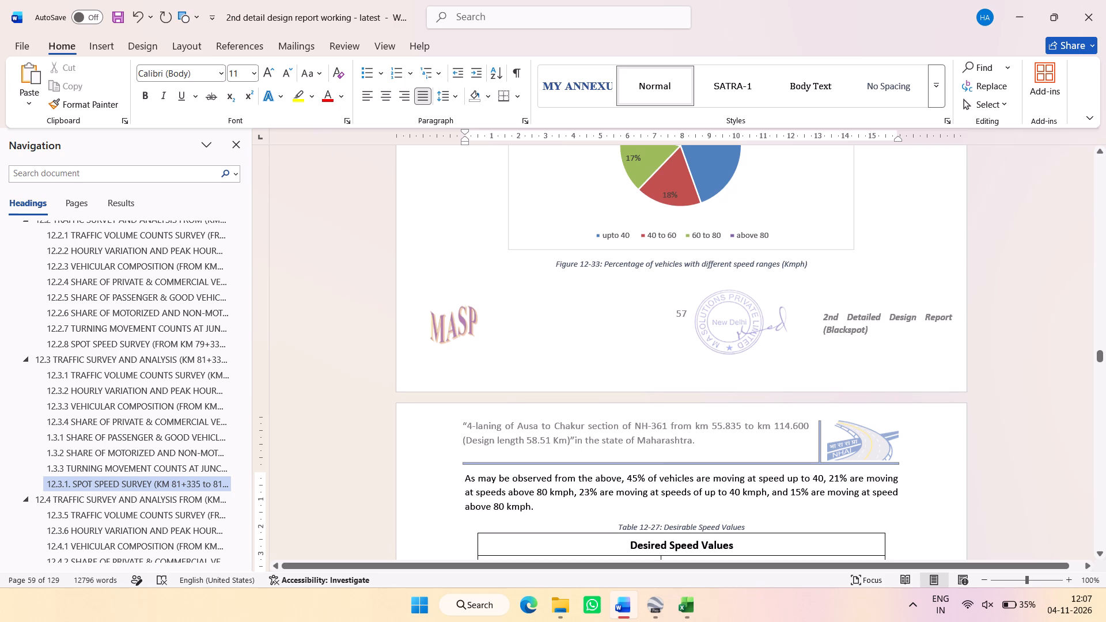
pyautogui.click(589, 492)
pyautogui.press('BackSpace')
pyautogui.press('BackSpace')
pyautogui.press('1')
pyautogui.press('8')
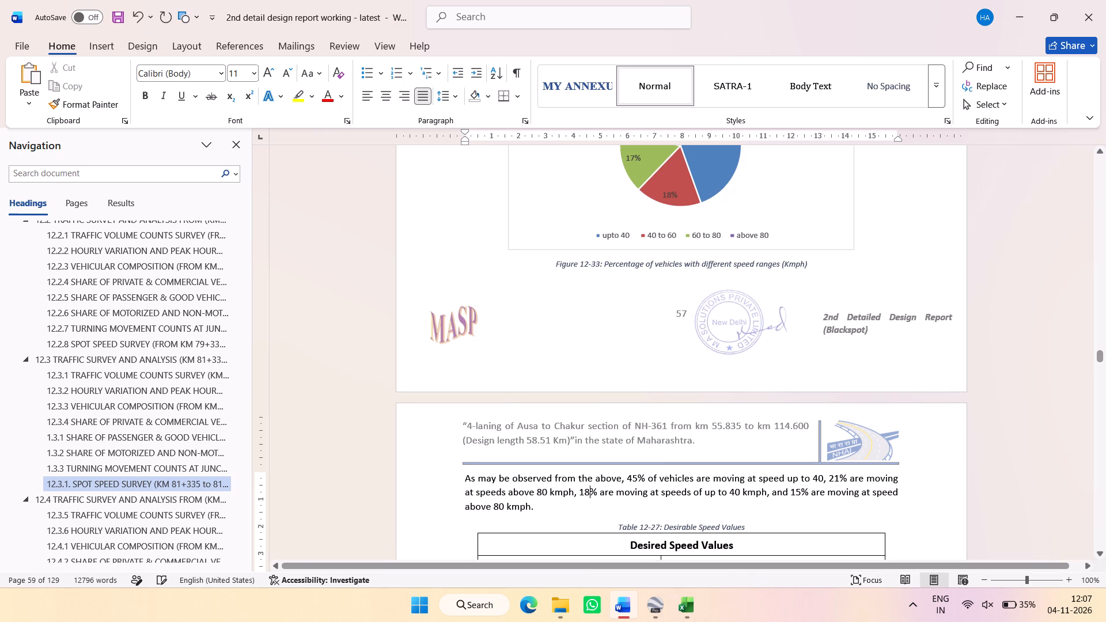
# Change the speed range for the 18% of vehicles in the Figure 12-33 paragraph to "40 -60 kmph", removing "up to".
pyautogui.click(741, 494)
pyautogui.press('-')
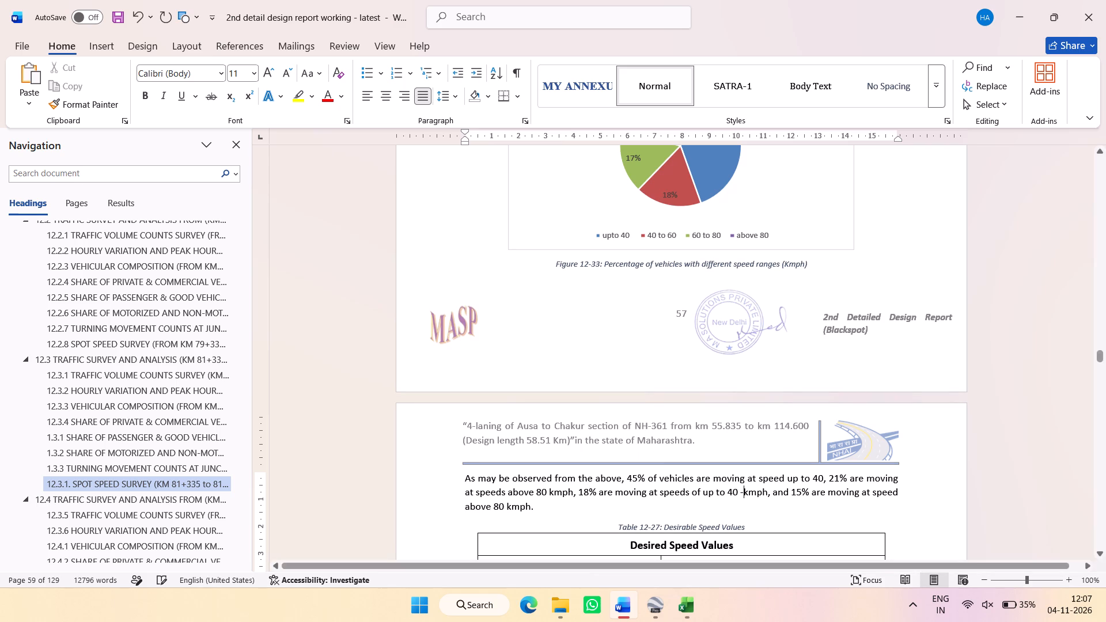
pyautogui.write('60')
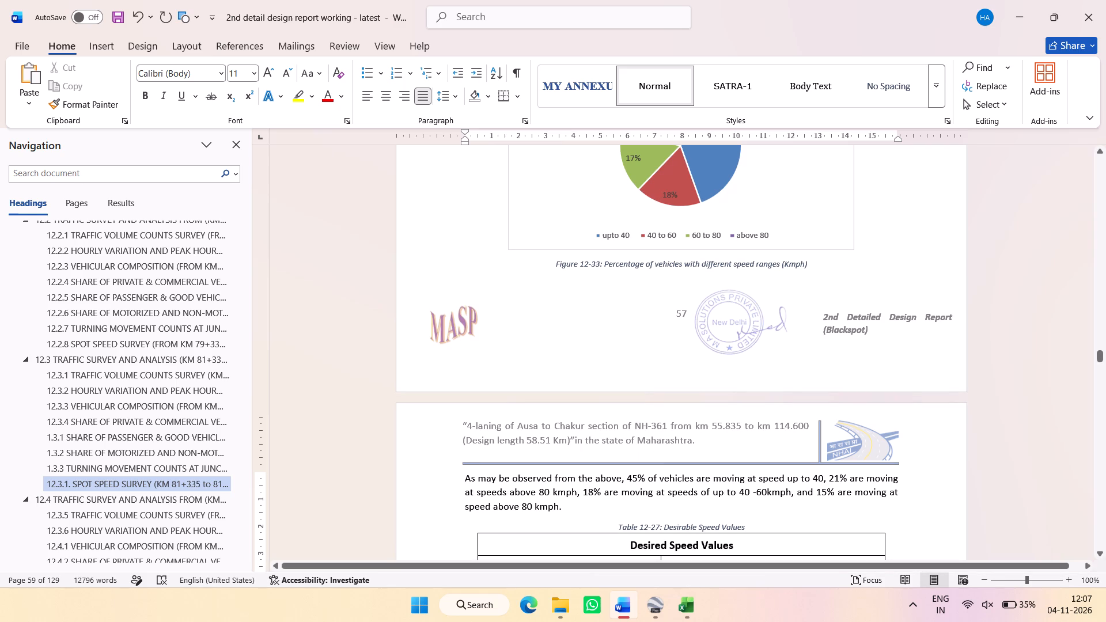
pyautogui.press('space')
pyautogui.moveTo(711, 494); pyautogui.dragTo(734, 494)
pyautogui.press('BackSpace')
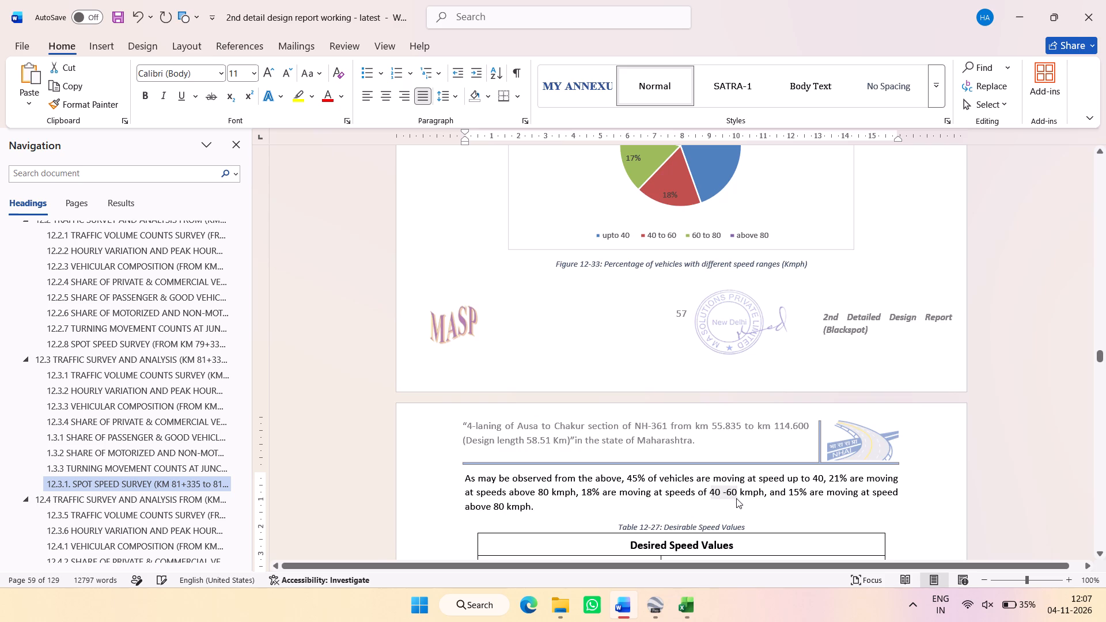
# Set the last clause of the Figure 12-33 paragraph to 17% of vehicles moving at speed 60-80 kmph.
pyautogui.click(799, 494)
pyautogui.press('BackSpace')
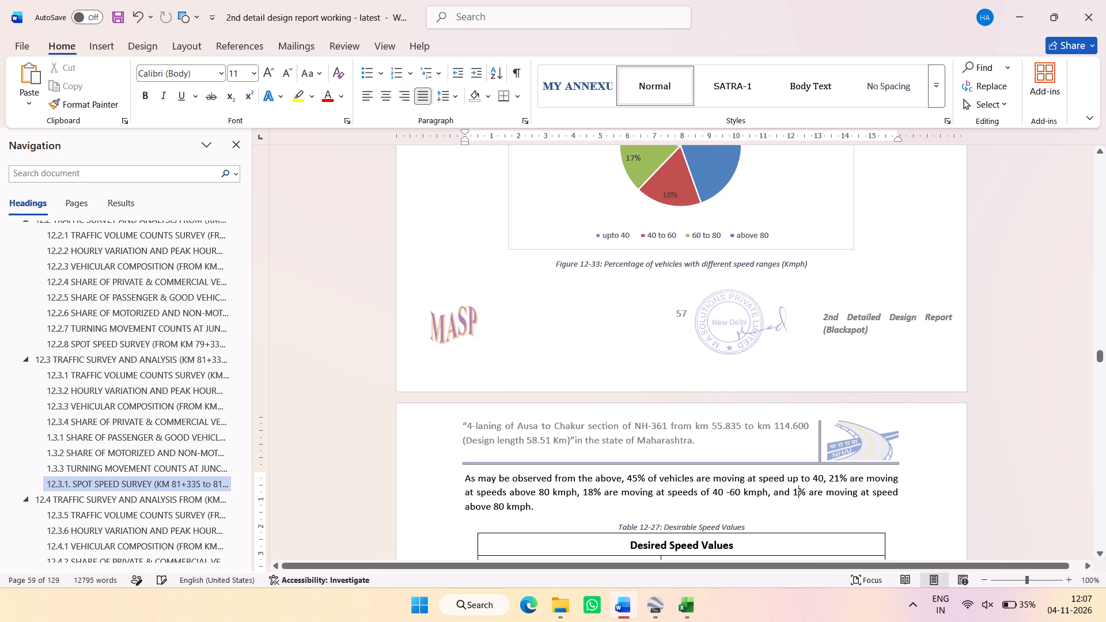
pyautogui.press('7')
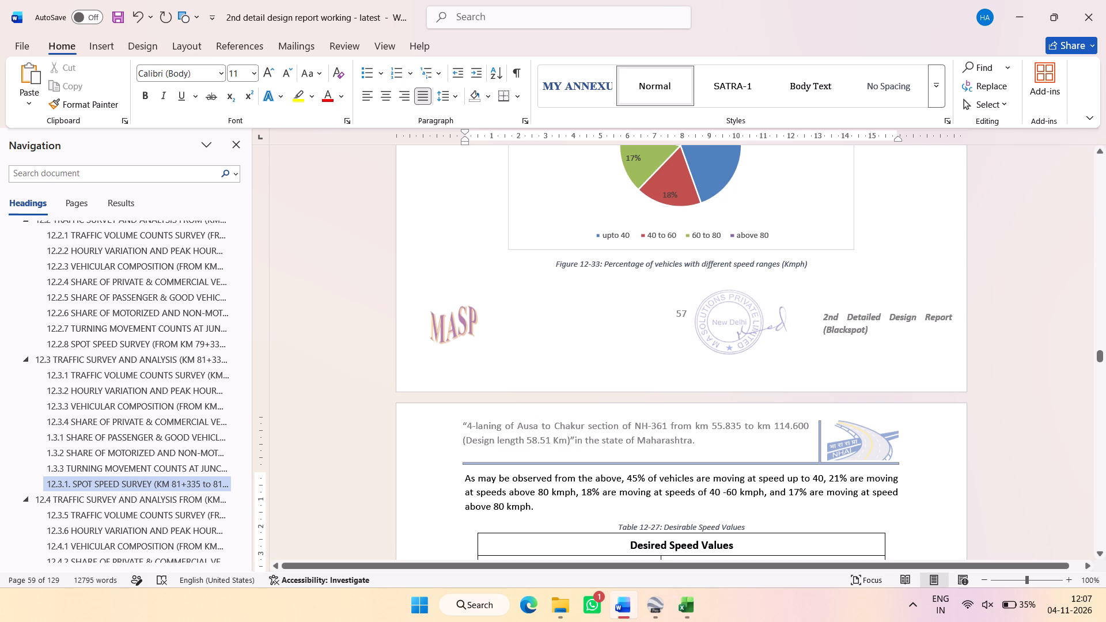
pyautogui.doubleClick(482, 508)
pyautogui.press('BackSpace')
pyautogui.press('6')
pyautogui.press('0')
pyautogui.press('-')
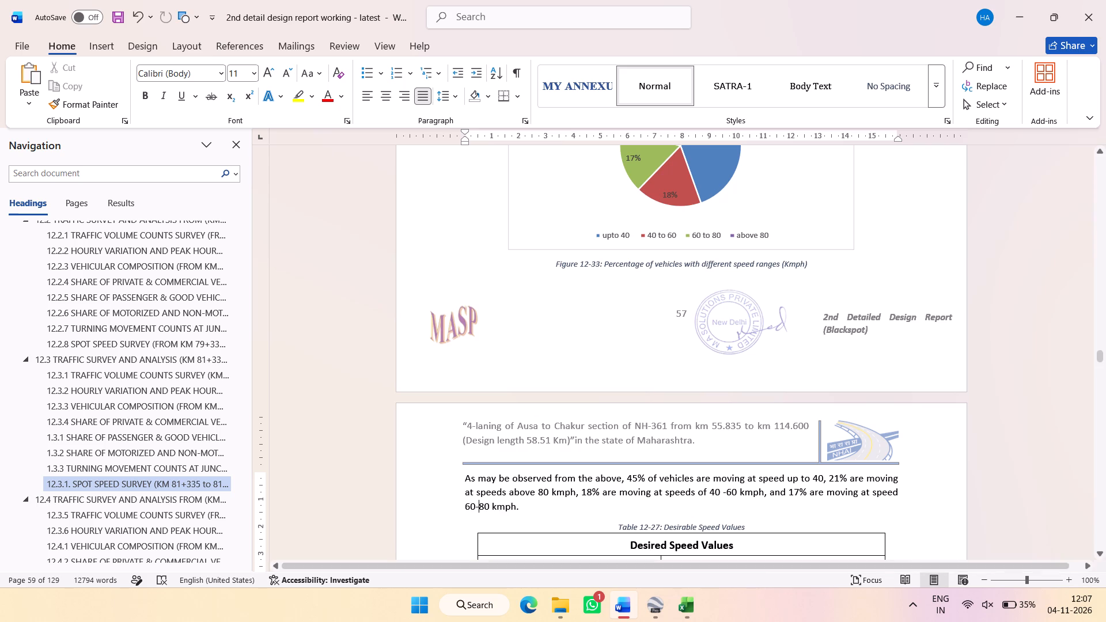
# Switch to the Ausa to Chakur spot speed survey workbook in Excel.
pyautogui.click(609, 592)
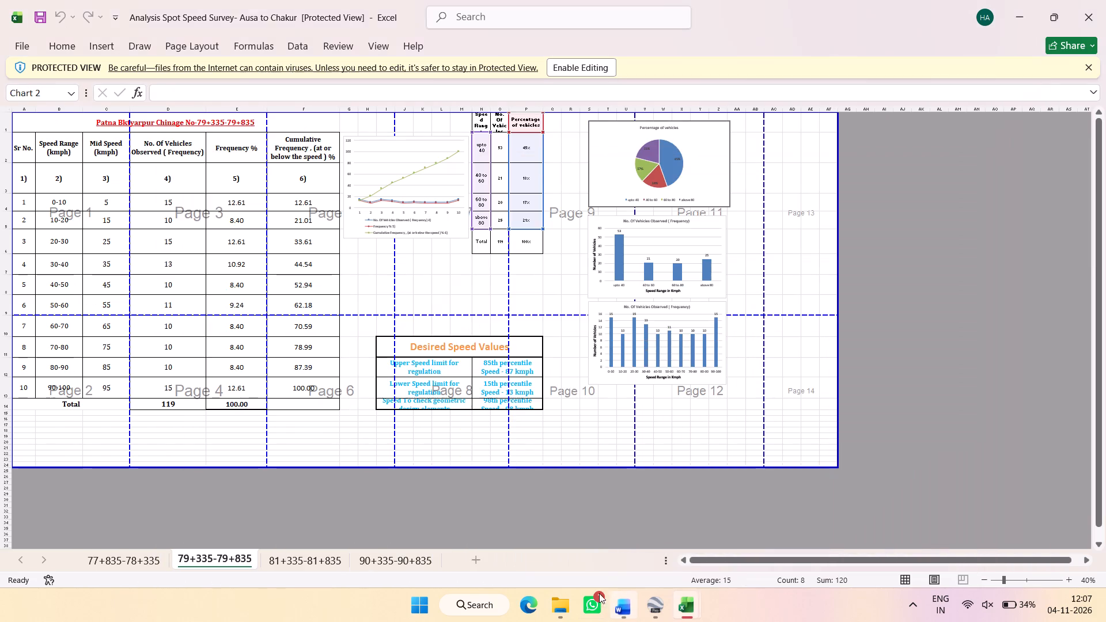
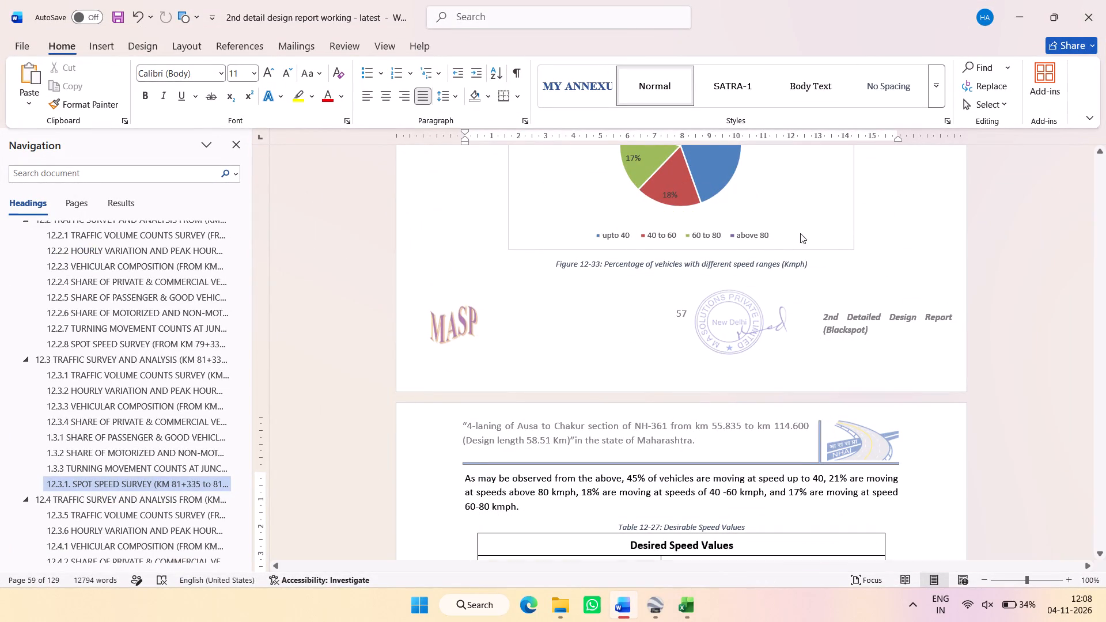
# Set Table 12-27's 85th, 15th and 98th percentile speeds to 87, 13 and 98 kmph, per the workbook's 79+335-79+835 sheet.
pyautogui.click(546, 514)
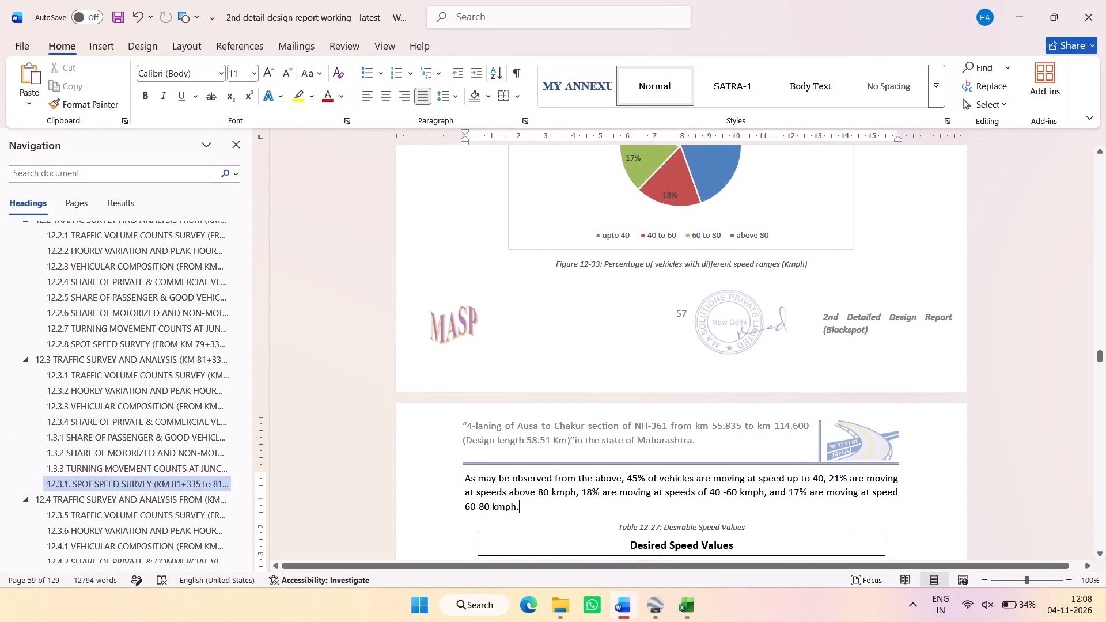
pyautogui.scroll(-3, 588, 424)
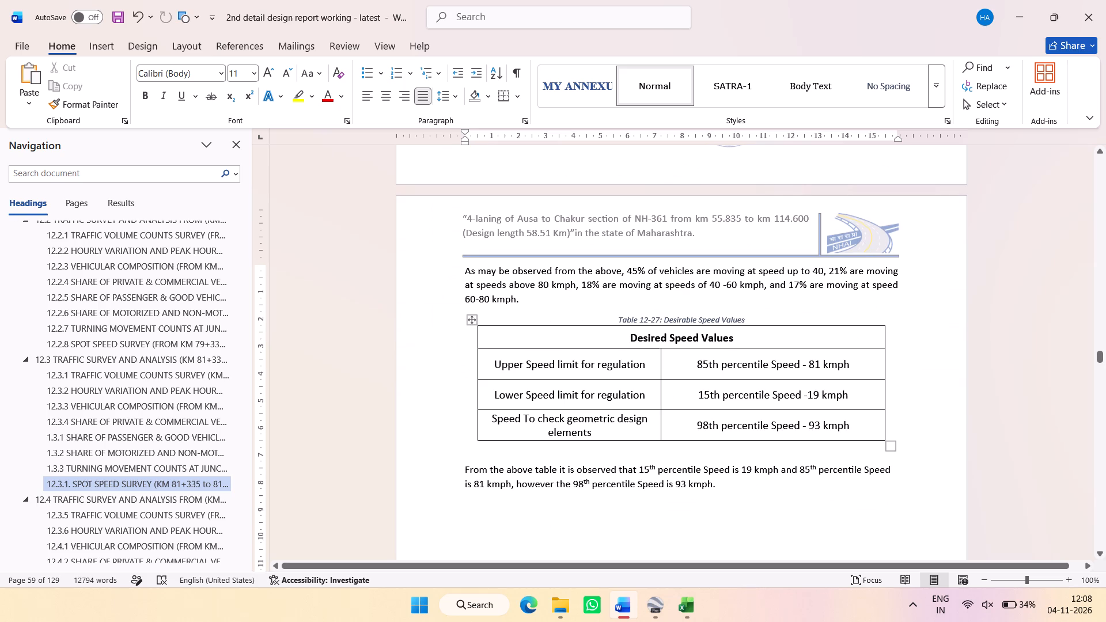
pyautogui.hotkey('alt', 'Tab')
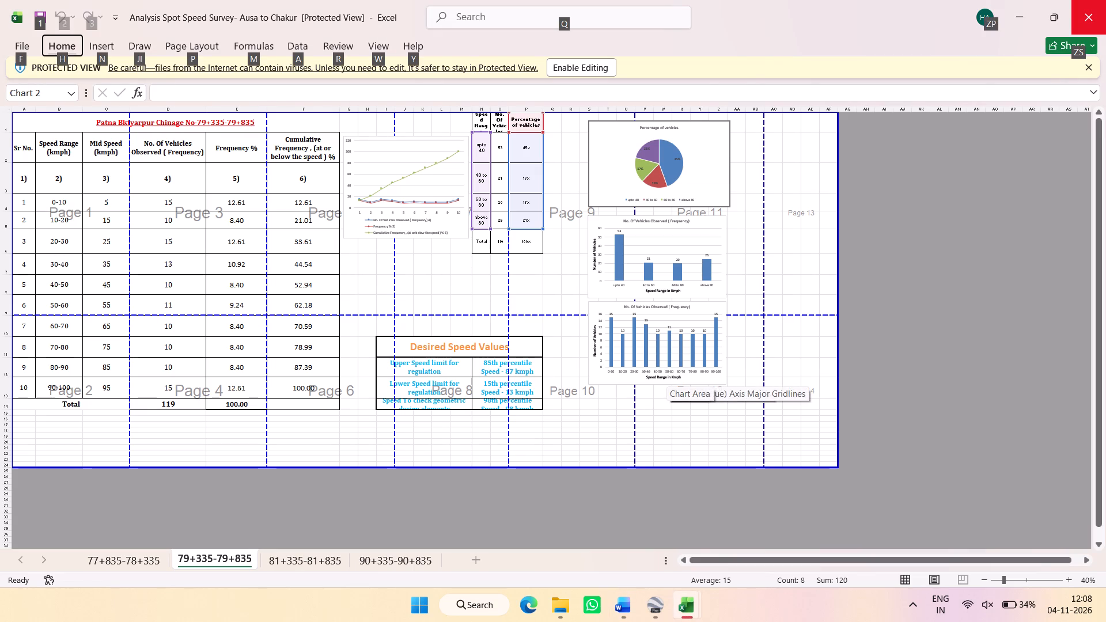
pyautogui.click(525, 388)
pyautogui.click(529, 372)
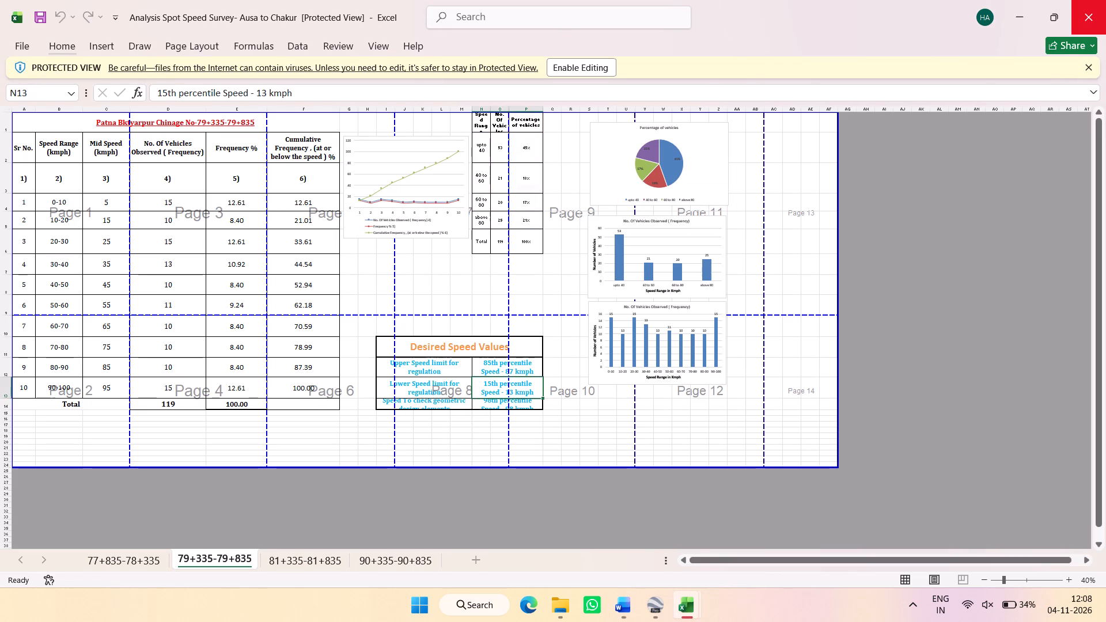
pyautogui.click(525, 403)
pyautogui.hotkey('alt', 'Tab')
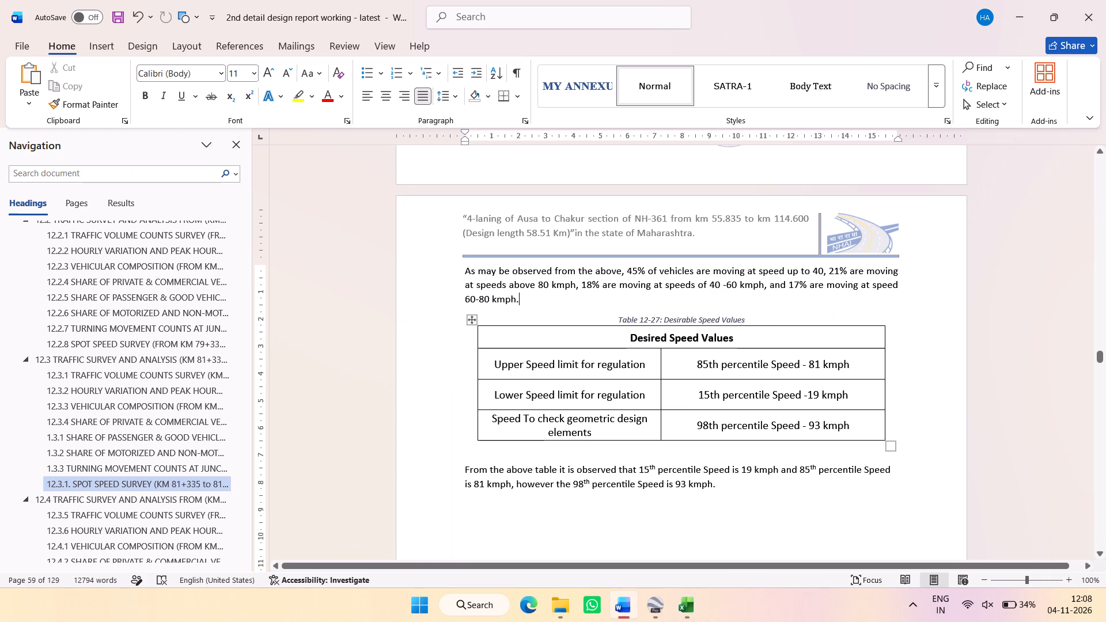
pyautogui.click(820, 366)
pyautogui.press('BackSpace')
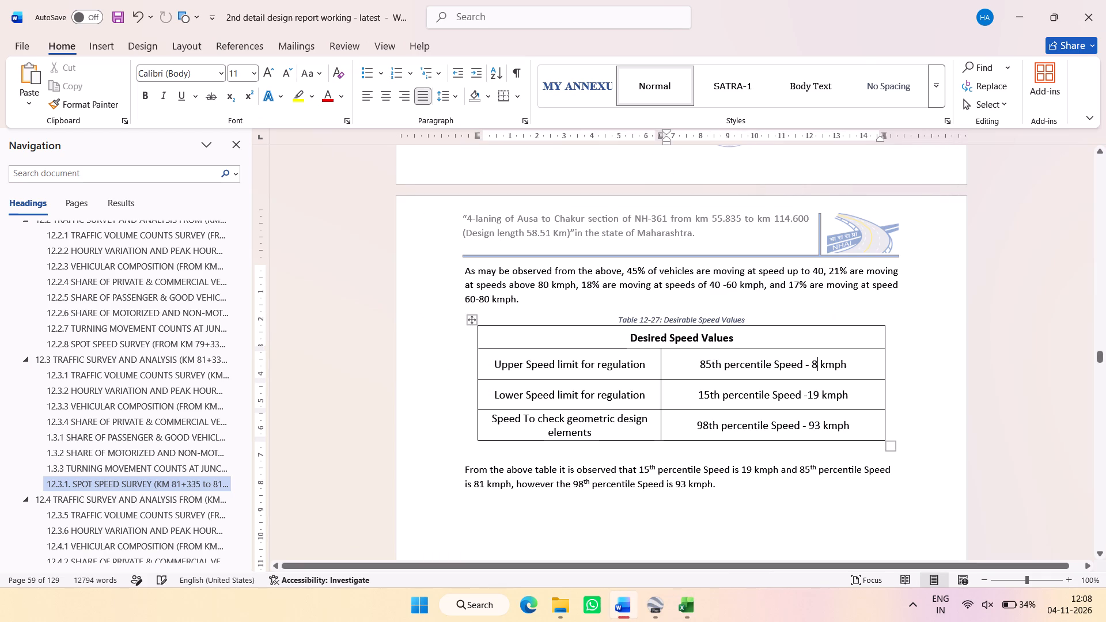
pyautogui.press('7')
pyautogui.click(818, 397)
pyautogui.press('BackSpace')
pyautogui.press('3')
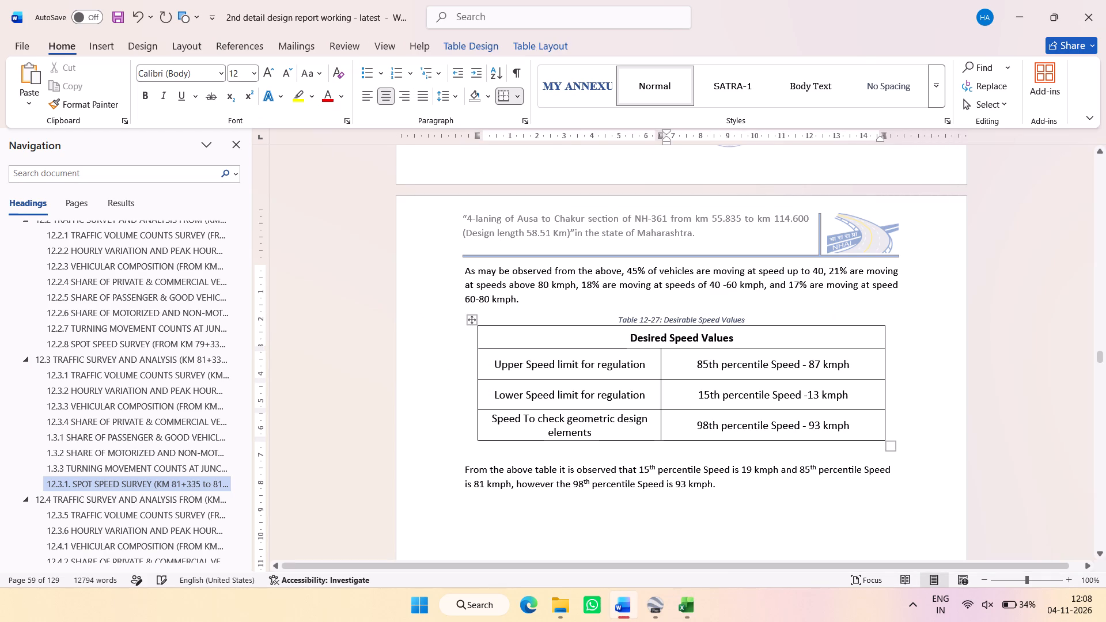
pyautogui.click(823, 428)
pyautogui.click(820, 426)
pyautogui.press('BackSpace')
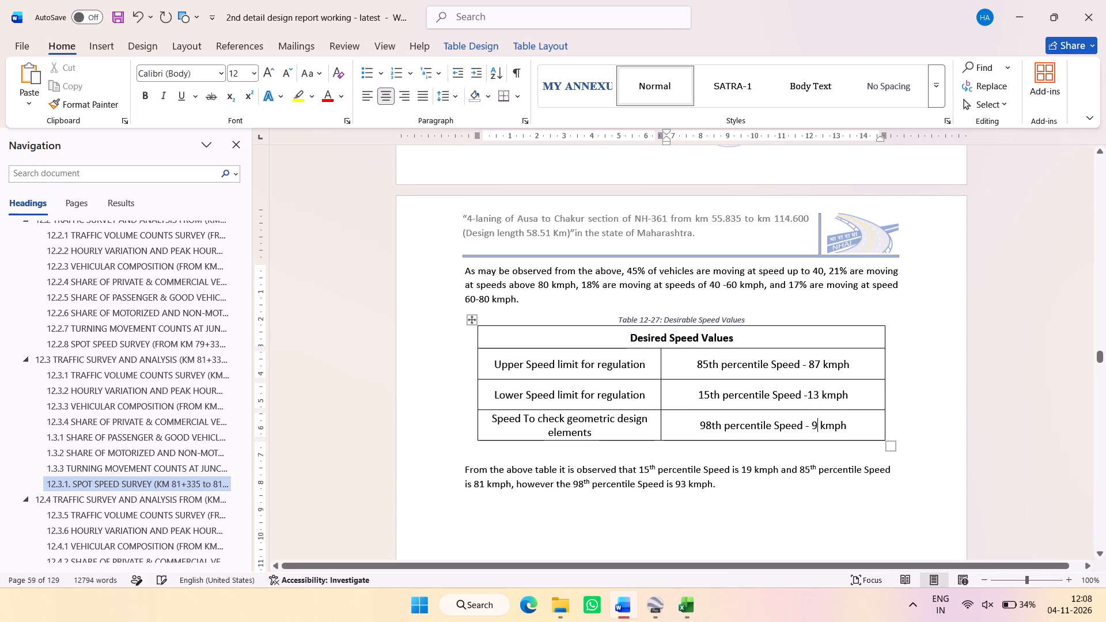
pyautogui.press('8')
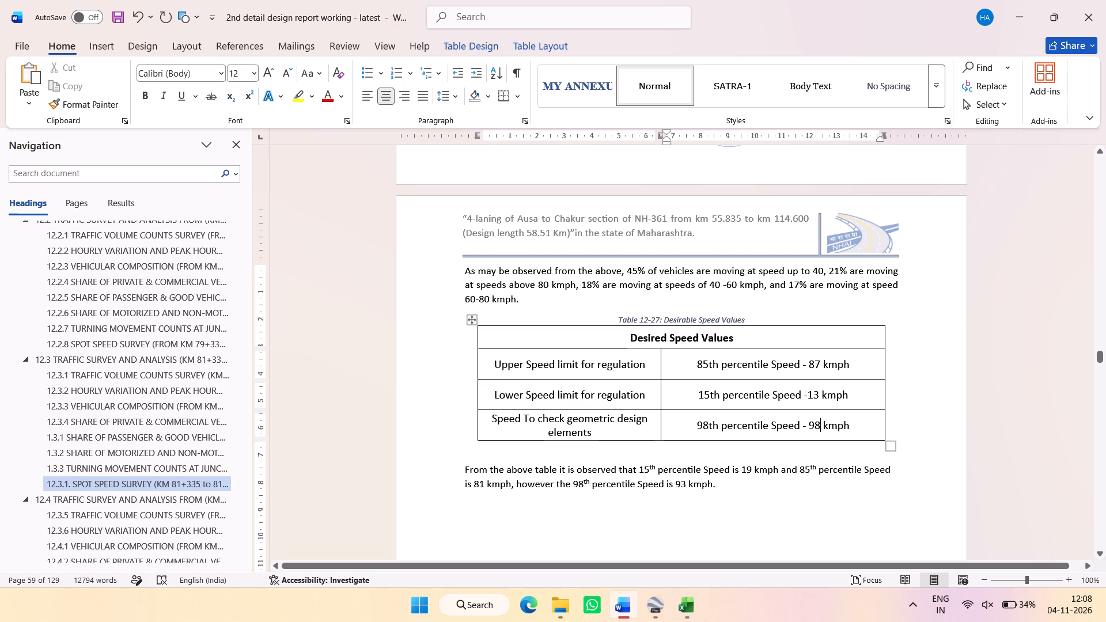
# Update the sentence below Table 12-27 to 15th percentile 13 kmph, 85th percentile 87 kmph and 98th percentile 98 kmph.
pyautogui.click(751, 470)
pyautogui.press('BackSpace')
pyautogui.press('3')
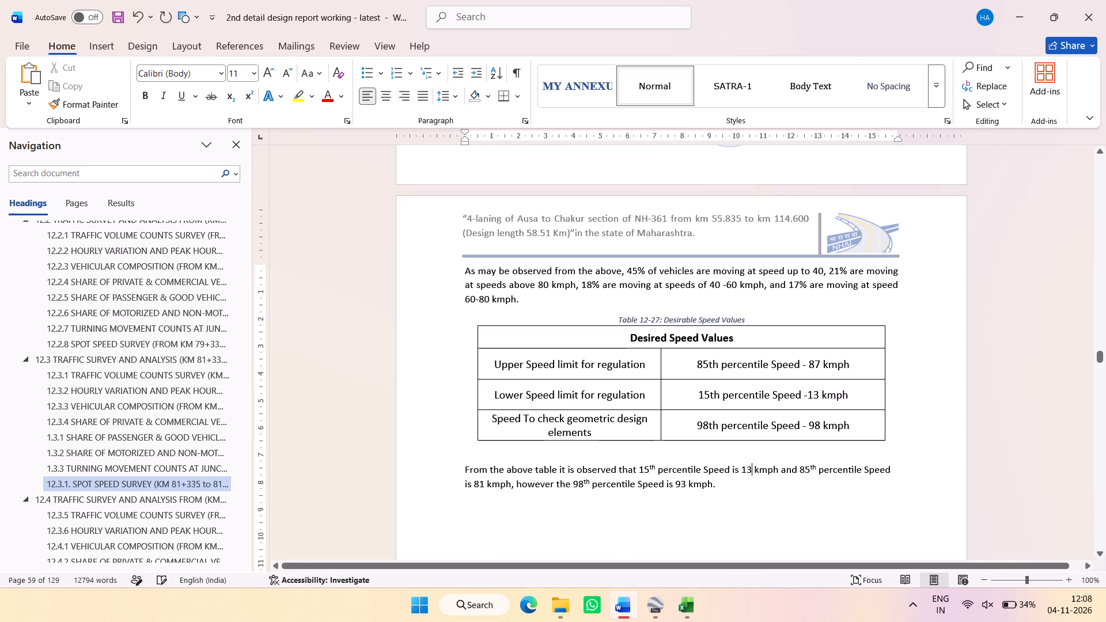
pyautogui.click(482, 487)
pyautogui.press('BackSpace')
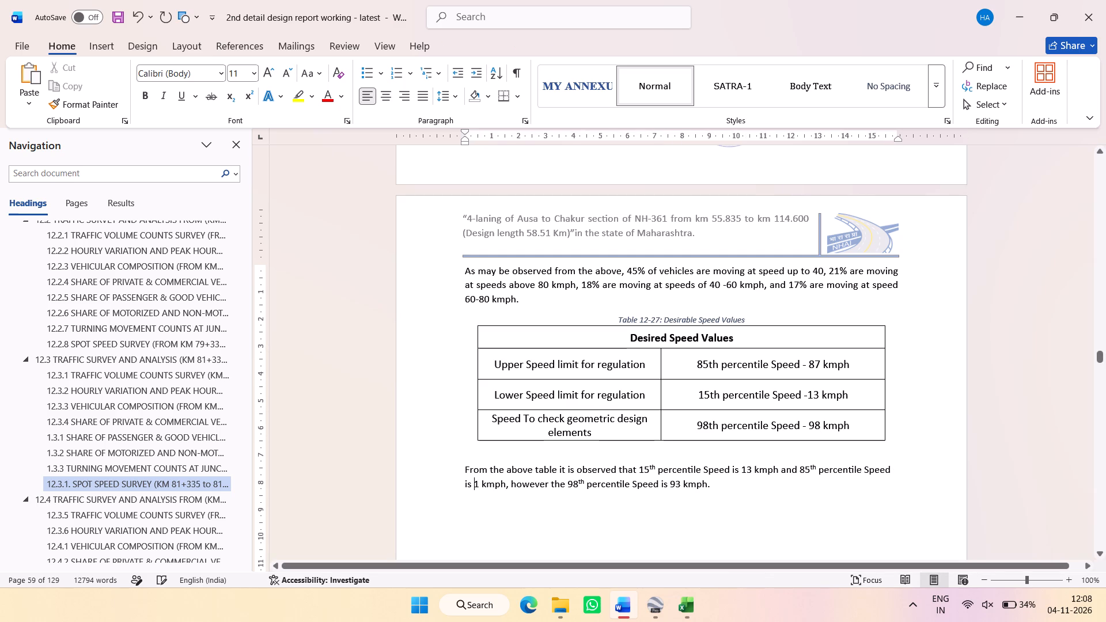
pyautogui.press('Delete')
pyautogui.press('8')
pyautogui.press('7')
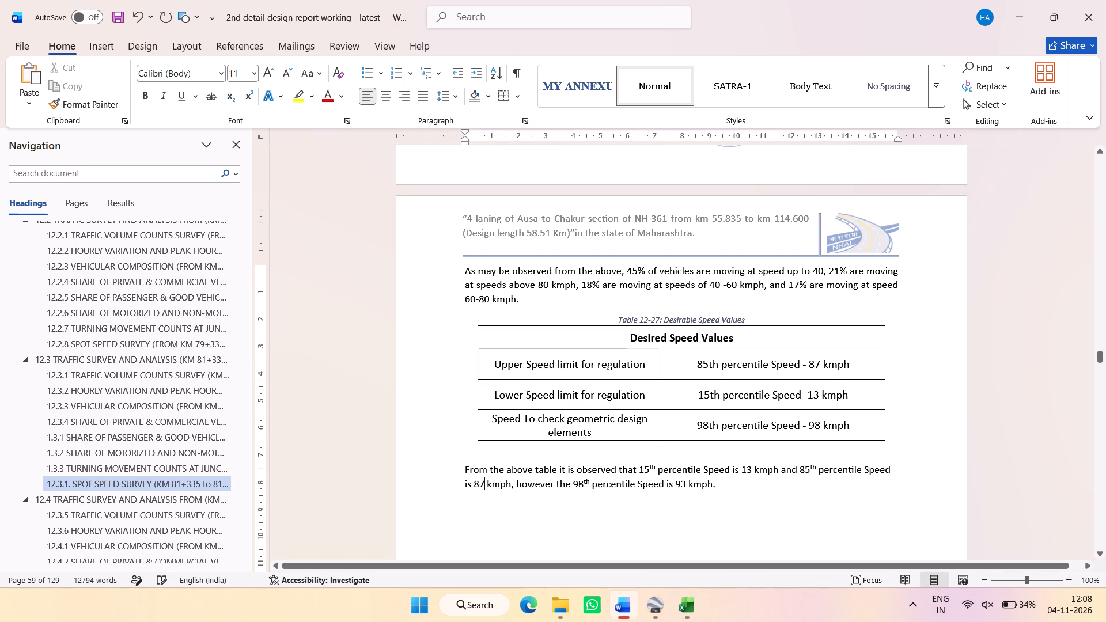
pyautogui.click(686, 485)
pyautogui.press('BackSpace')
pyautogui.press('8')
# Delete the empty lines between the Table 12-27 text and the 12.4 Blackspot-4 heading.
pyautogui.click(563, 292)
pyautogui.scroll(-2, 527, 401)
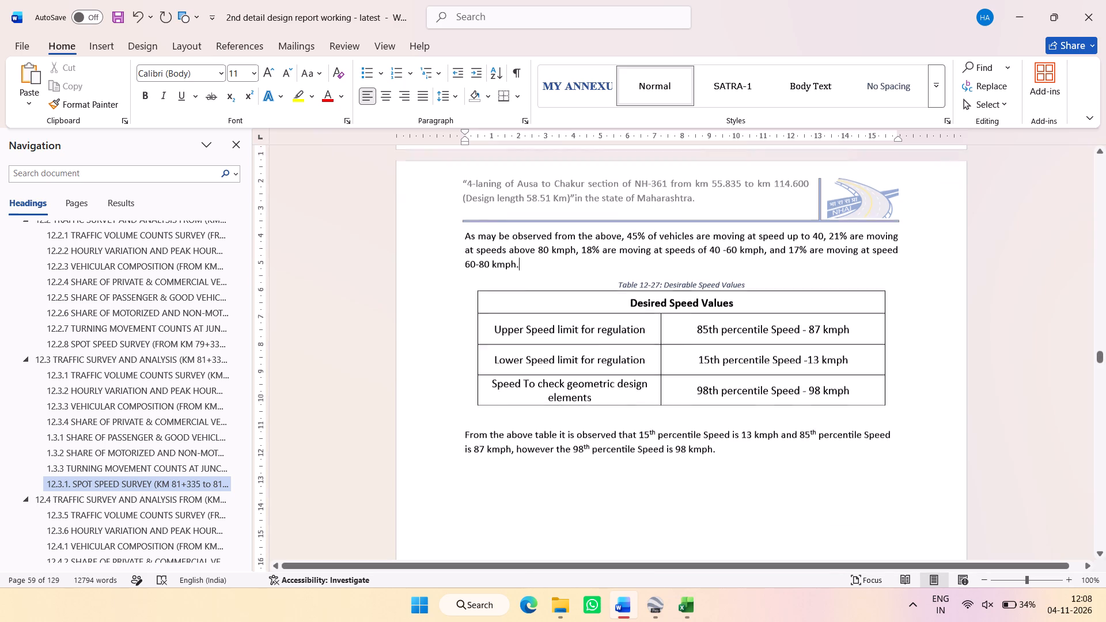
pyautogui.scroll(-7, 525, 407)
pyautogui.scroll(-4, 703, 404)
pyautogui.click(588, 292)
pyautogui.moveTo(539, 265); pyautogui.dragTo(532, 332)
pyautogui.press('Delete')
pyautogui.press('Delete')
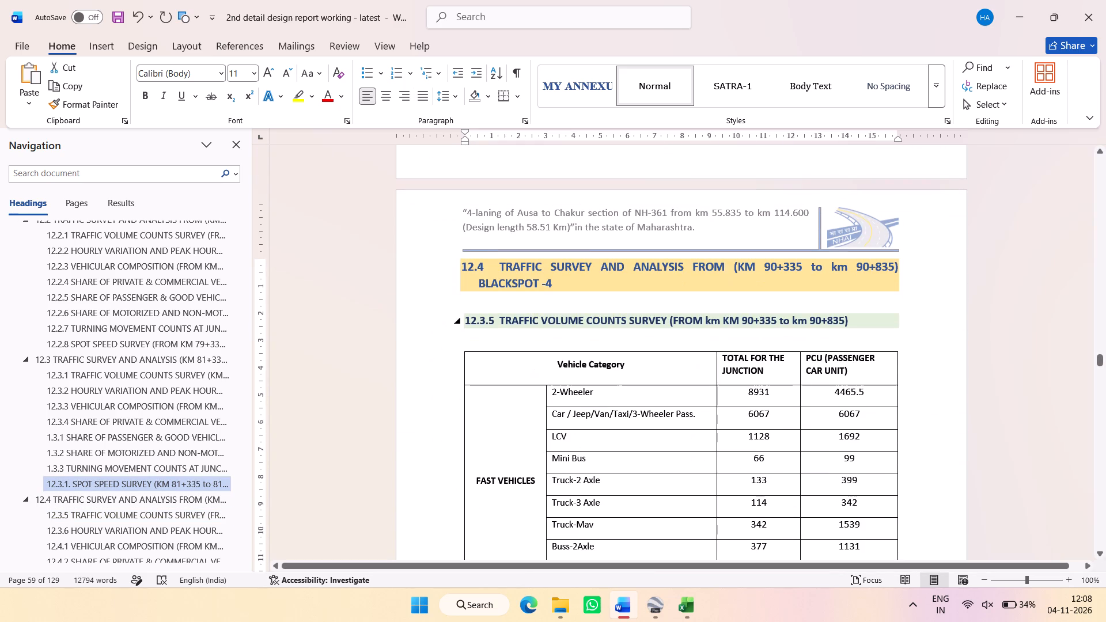
# Save the report document.
pyautogui.scroll(-1, 321, 409)
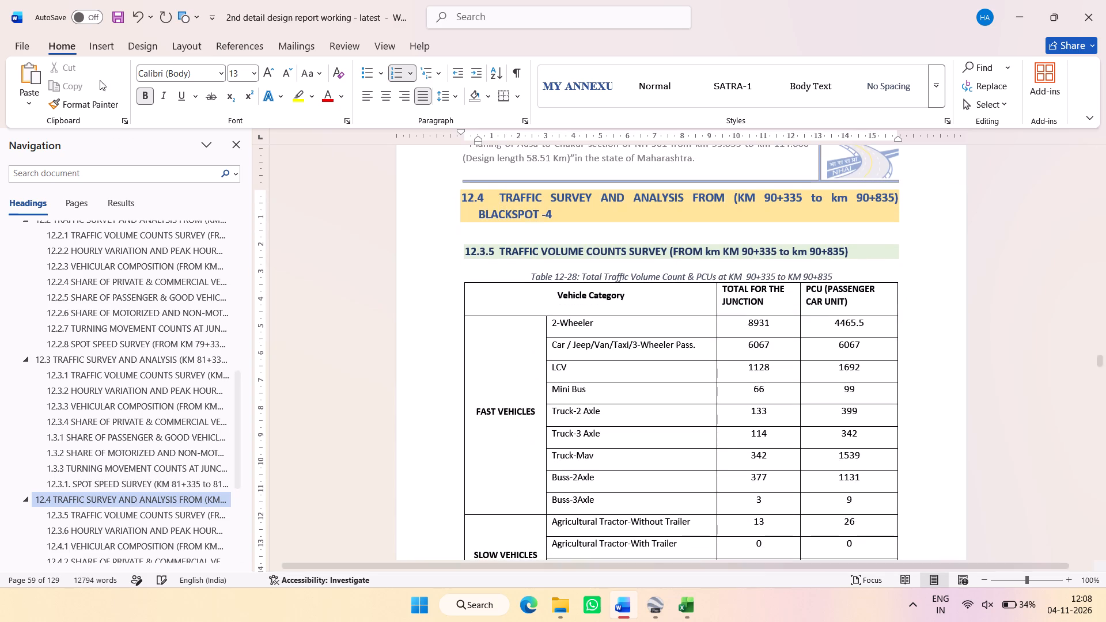
pyautogui.click(117, 20)
# Check the spot speed tables, charts and text of section 12.3.1 (KM 81+335) against the survey workbook's open sheet.
pyautogui.scroll(14, 505, 322)
pyautogui.scroll(8, 517, 328)
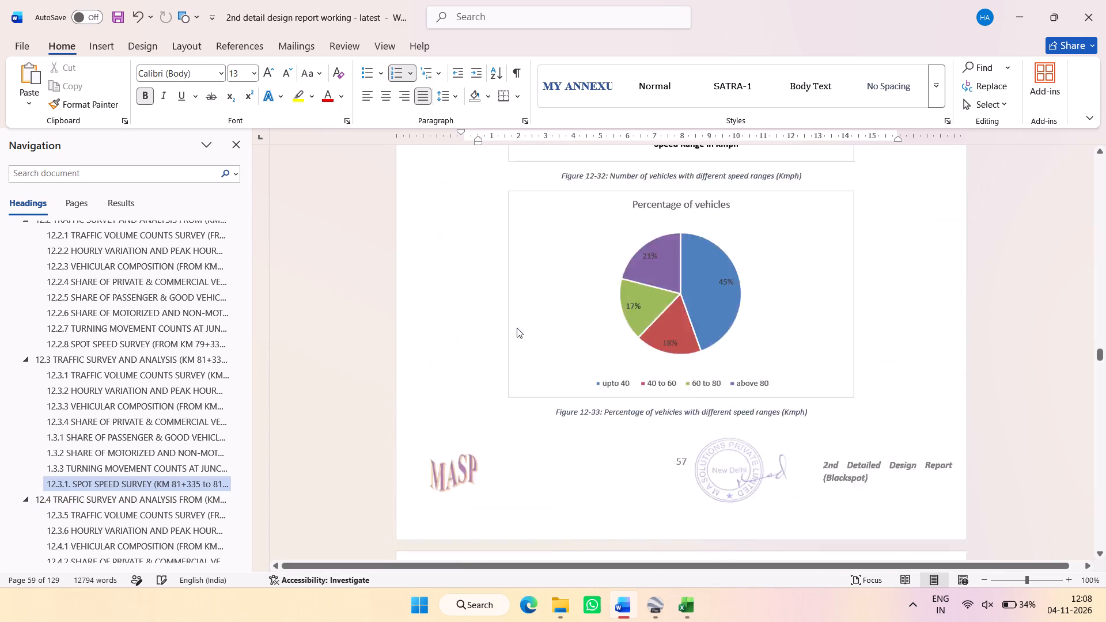
pyautogui.scroll(10, 517, 328)
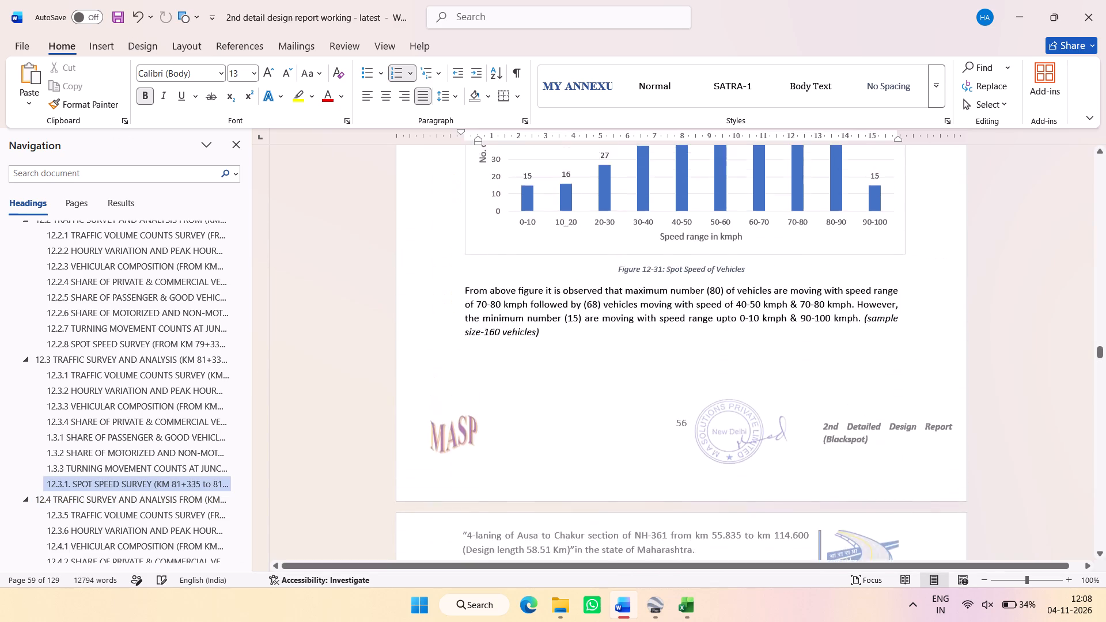
pyautogui.scroll(3, 517, 328)
pyautogui.scroll(7, 567, 328)
pyautogui.scroll(-10, 567, 328)
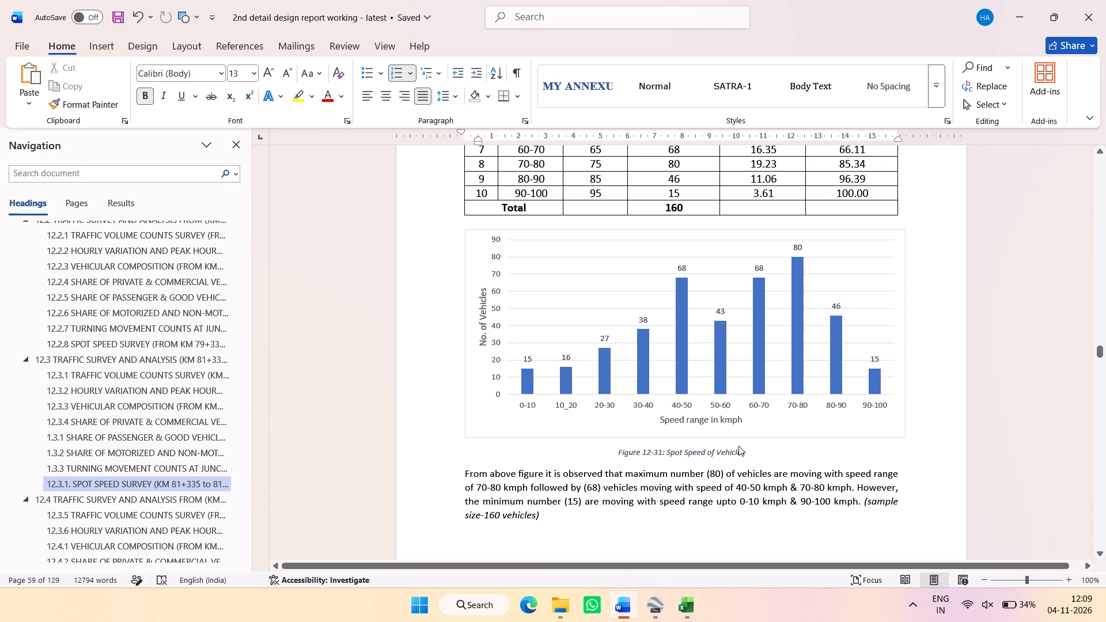
pyautogui.scroll(1, 817, 321)
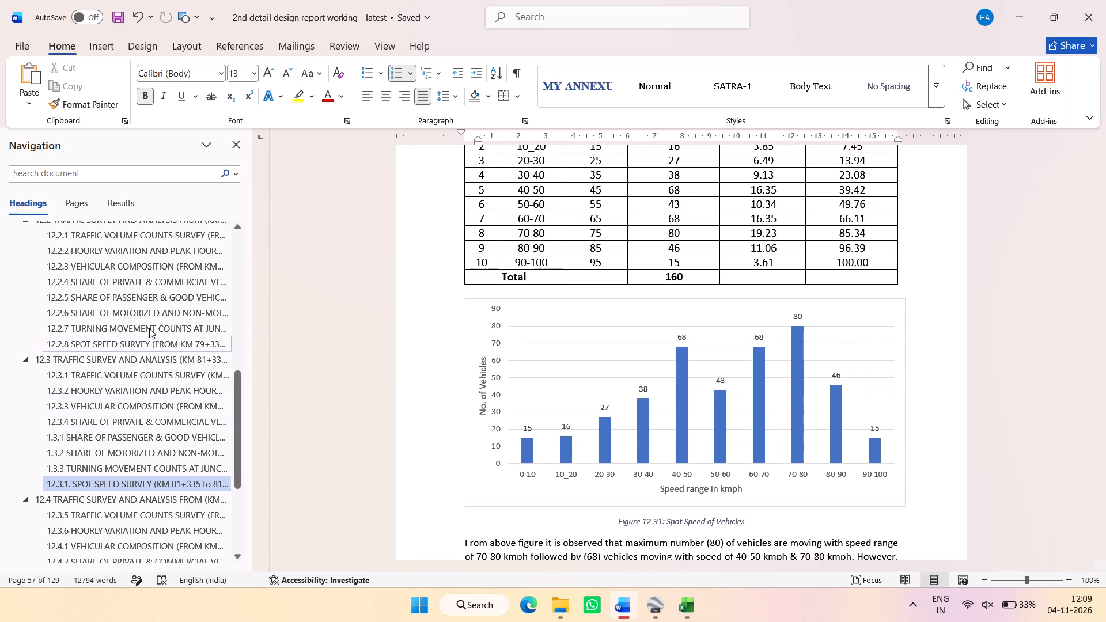
pyautogui.scroll(-3, 612, 391)
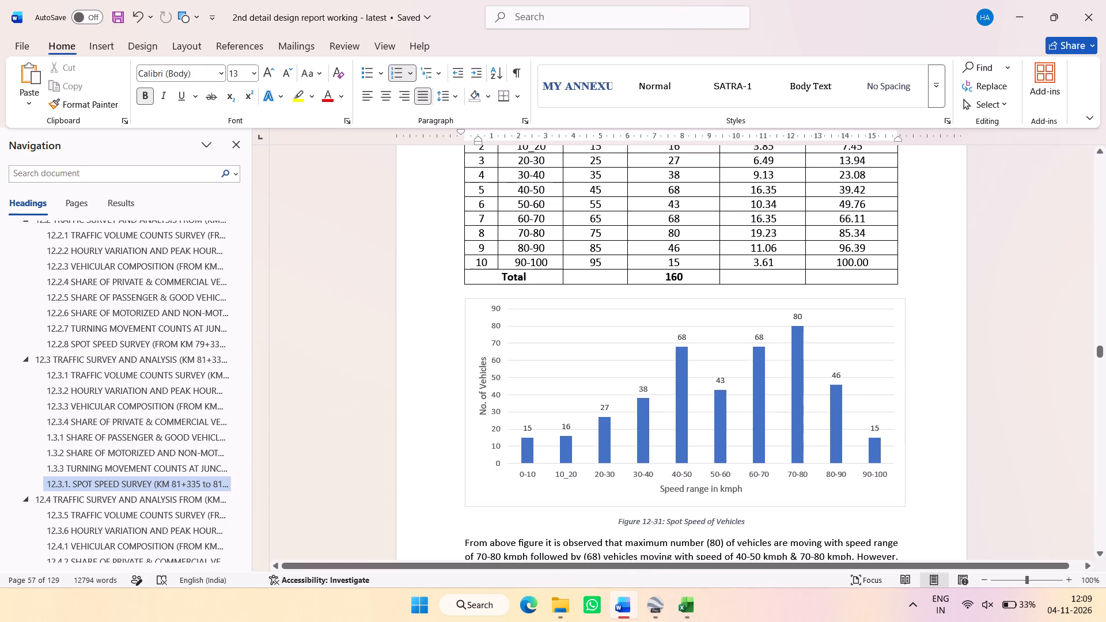
pyautogui.scroll(-6, 663, 385)
pyautogui.hotkey('alt', 'Tab')
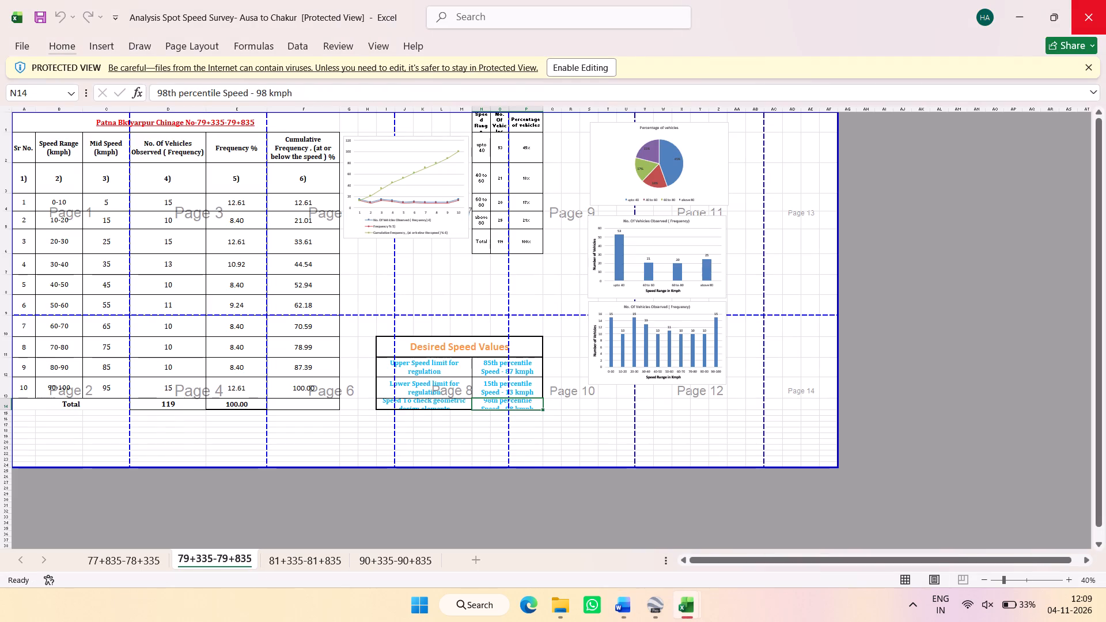
pyautogui.hotkey('alt', 'Tab')
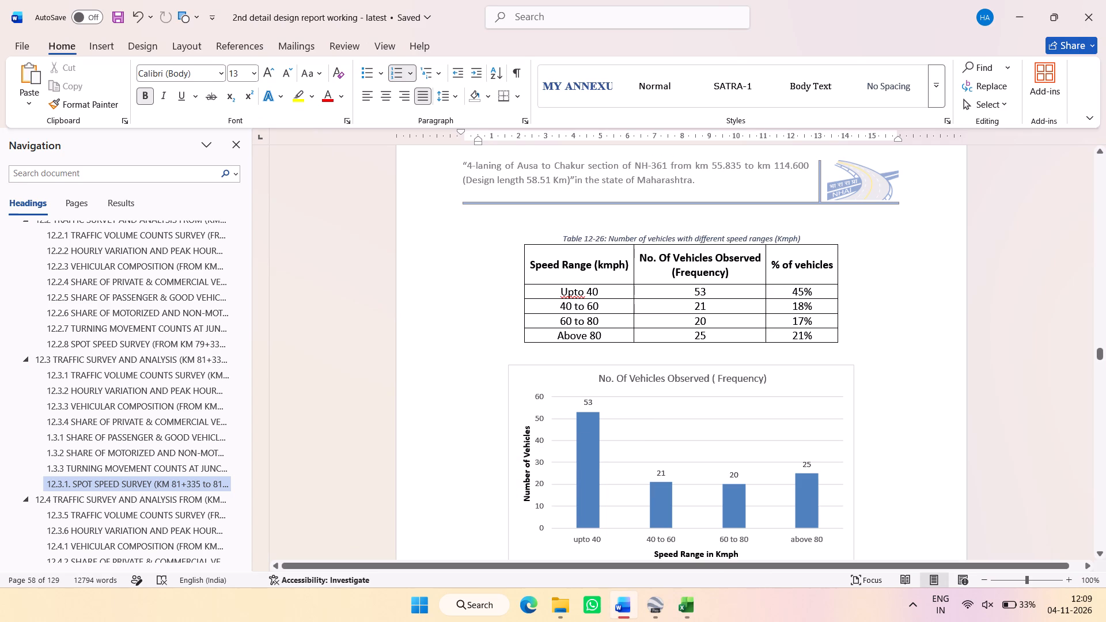
pyautogui.hotkey('alt', 'Tab')
pyautogui.hotkey('alt', 'Tab')
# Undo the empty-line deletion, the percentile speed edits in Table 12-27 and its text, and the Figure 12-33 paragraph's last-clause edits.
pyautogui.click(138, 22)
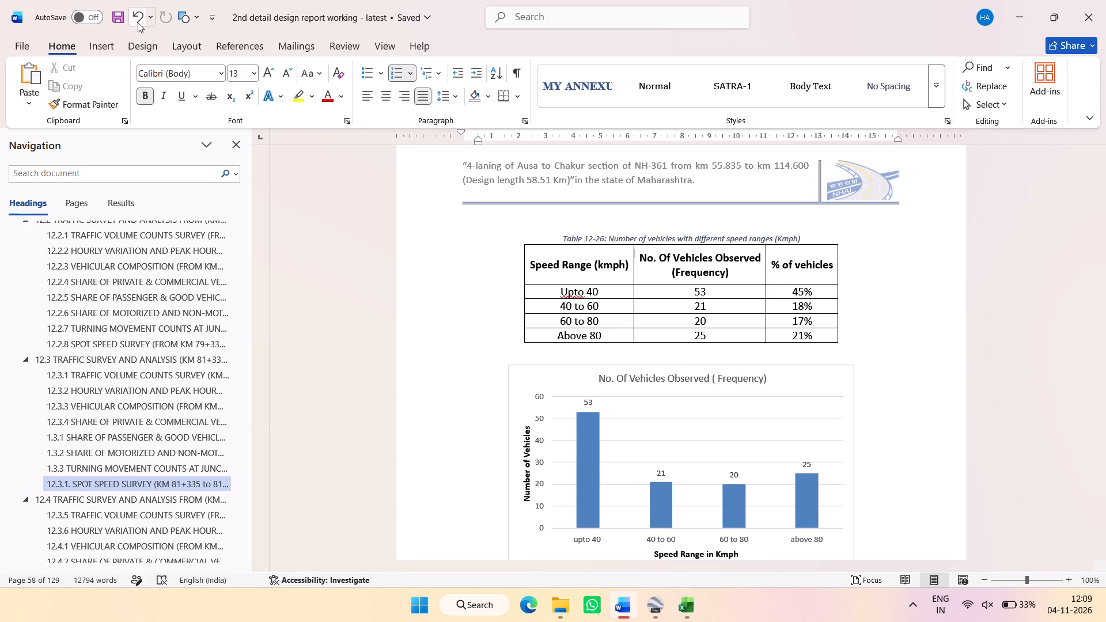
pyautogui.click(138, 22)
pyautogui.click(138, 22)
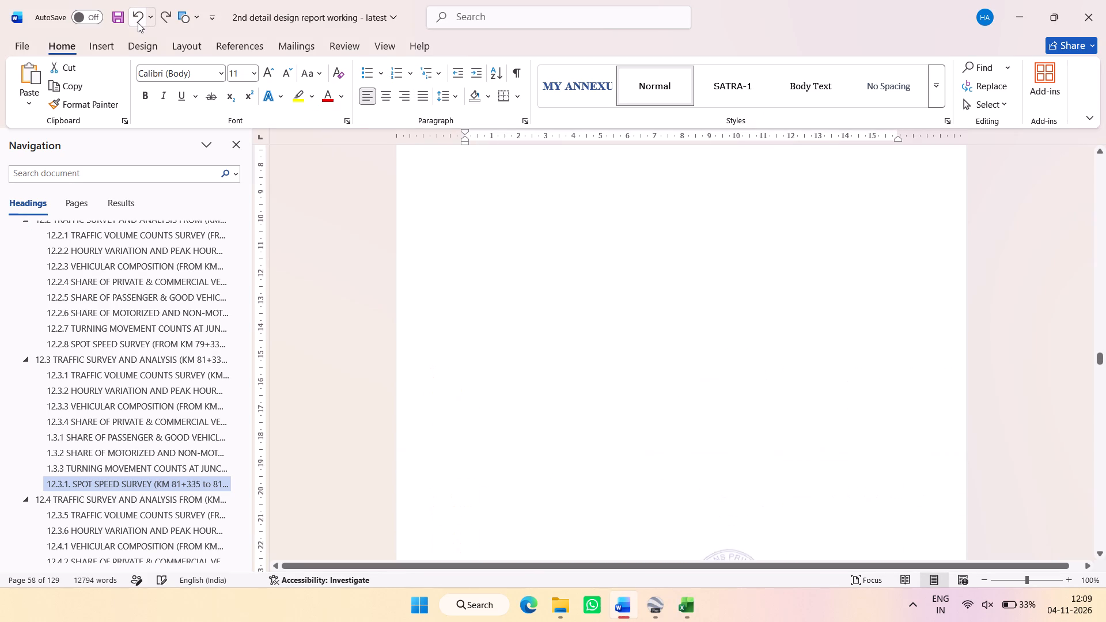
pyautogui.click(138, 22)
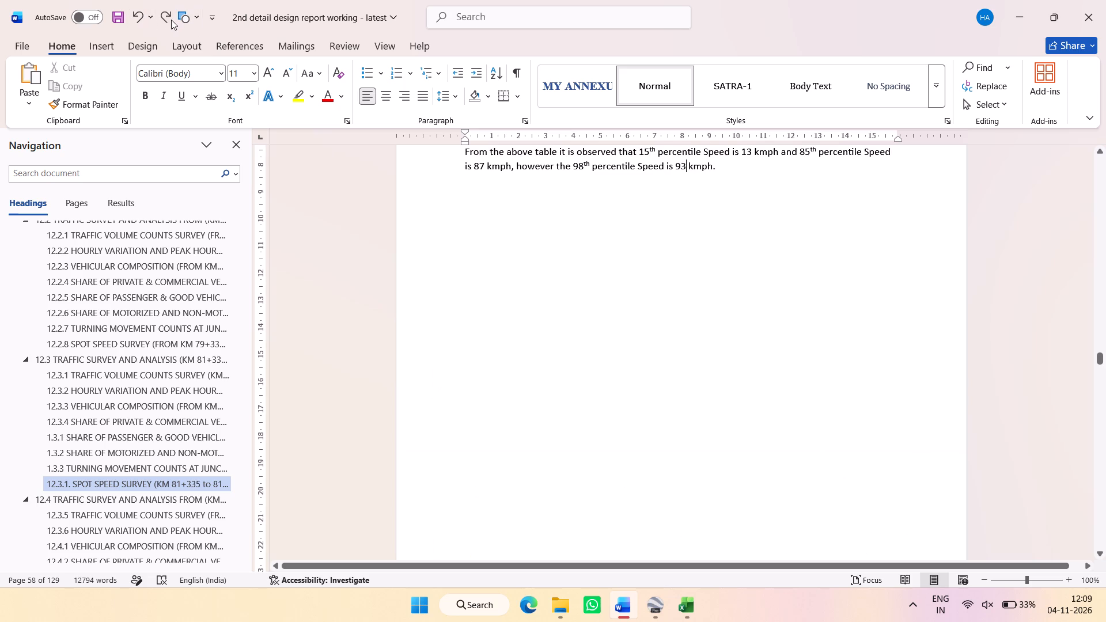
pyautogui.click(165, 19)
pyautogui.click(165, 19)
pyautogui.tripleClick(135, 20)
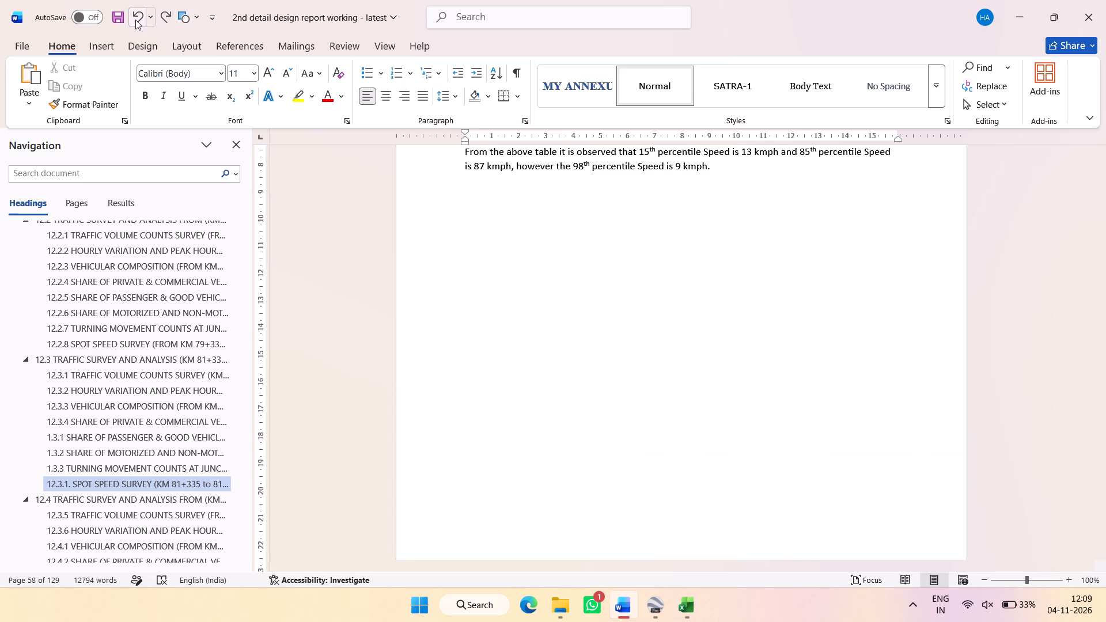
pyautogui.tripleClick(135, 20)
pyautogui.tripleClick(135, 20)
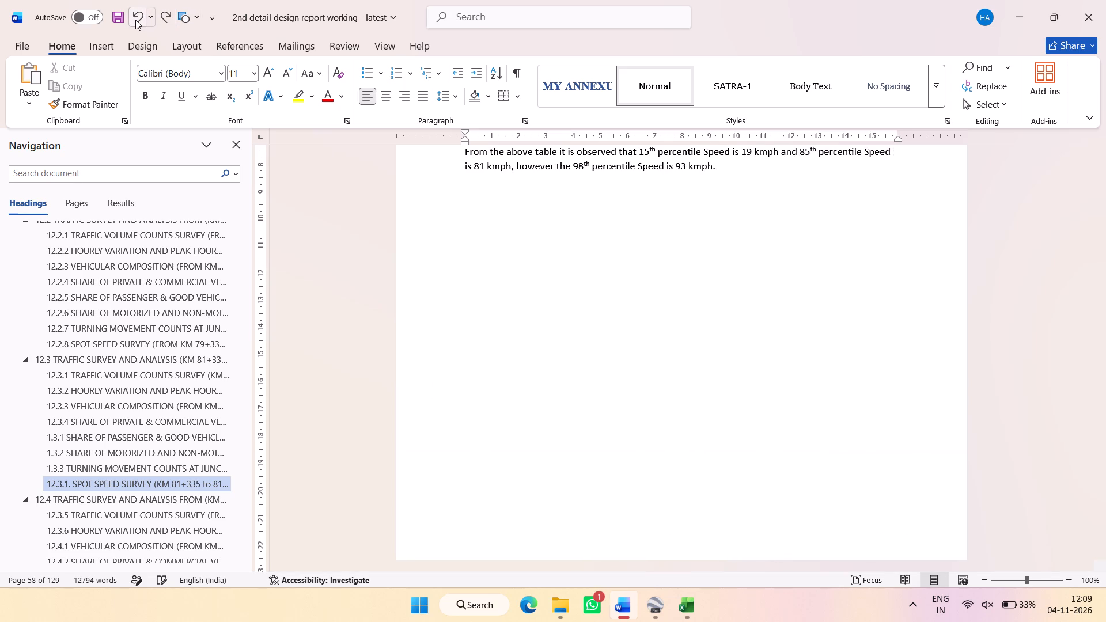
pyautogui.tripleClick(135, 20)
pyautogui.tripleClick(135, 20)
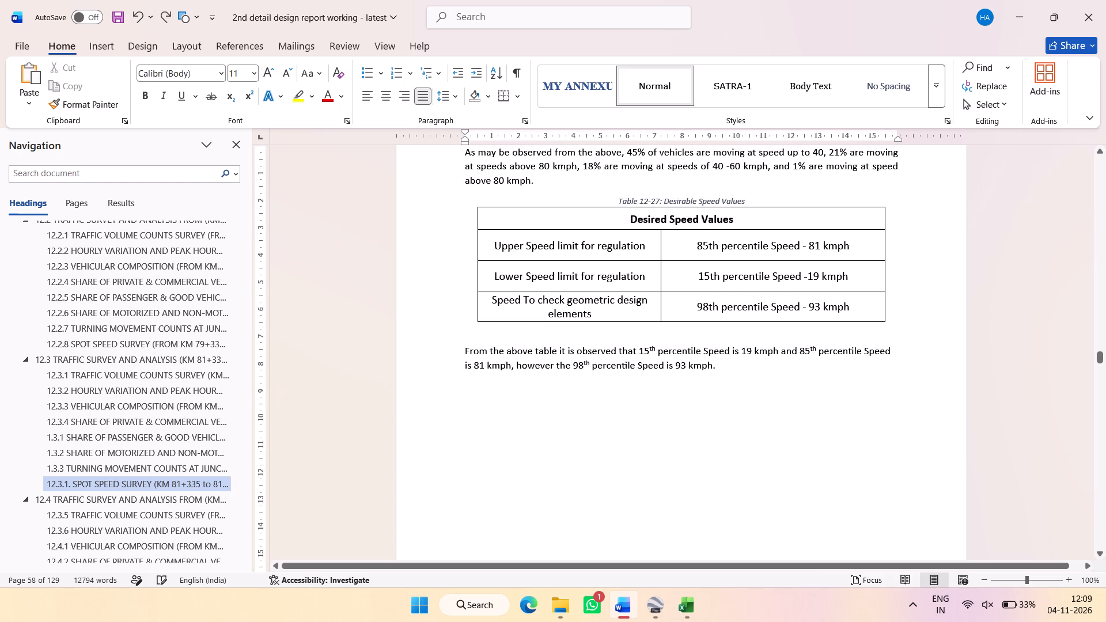
# Switch to the survey workbook in Excel and open the 81+335-81+835 sheet.
pyautogui.hotkey('alt', 'Tab')
pyautogui.click(294, 549)
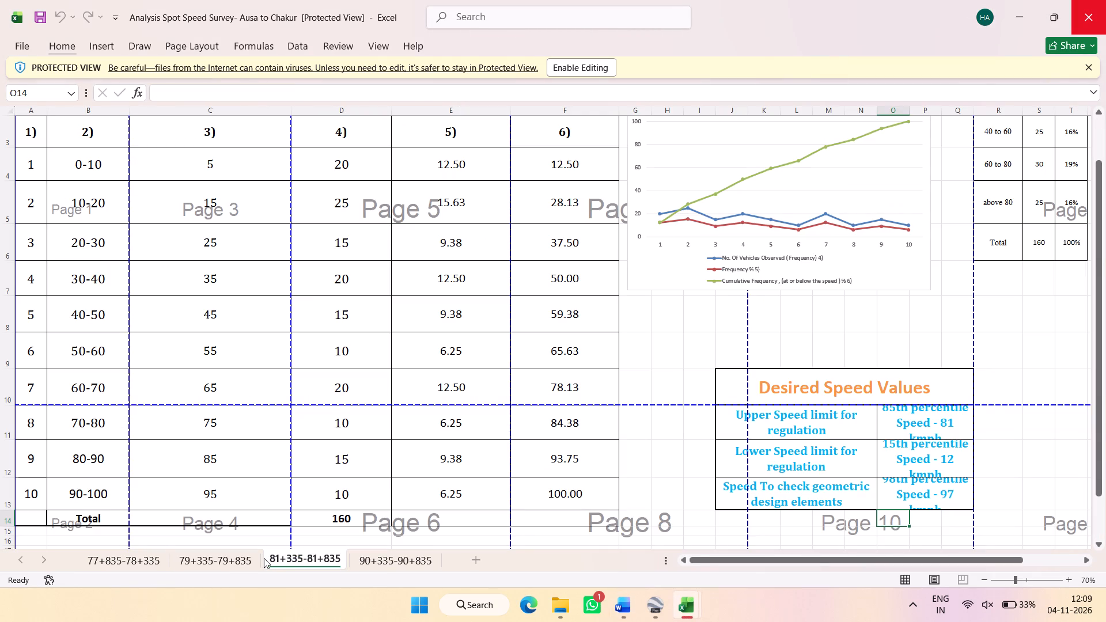
pyautogui.click(264, 558)
pyautogui.click(240, 557)
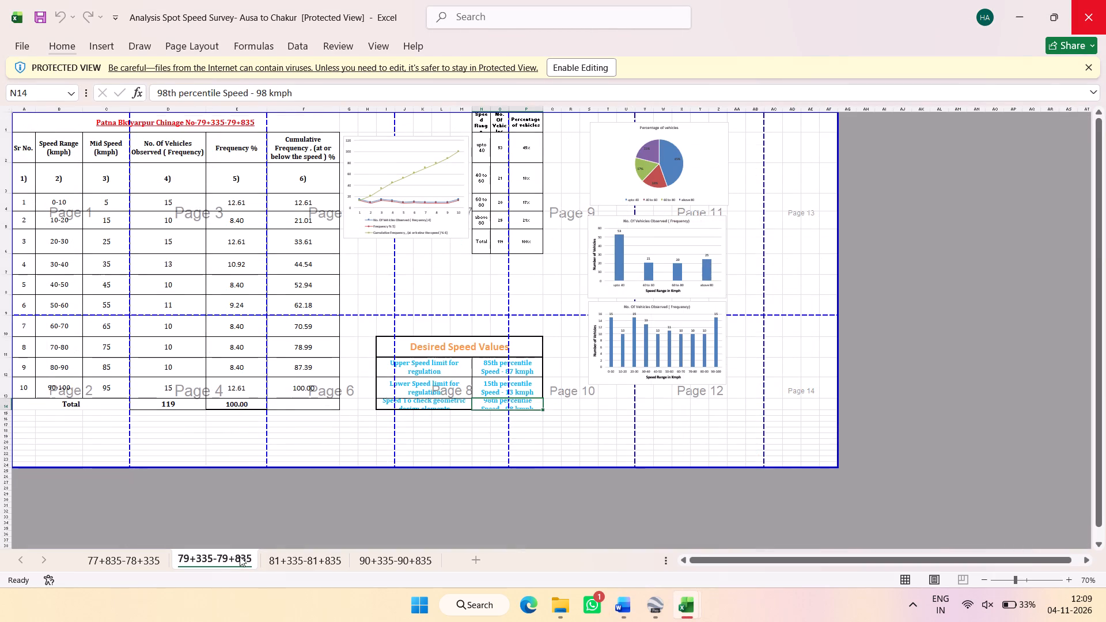
pyautogui.click(299, 556)
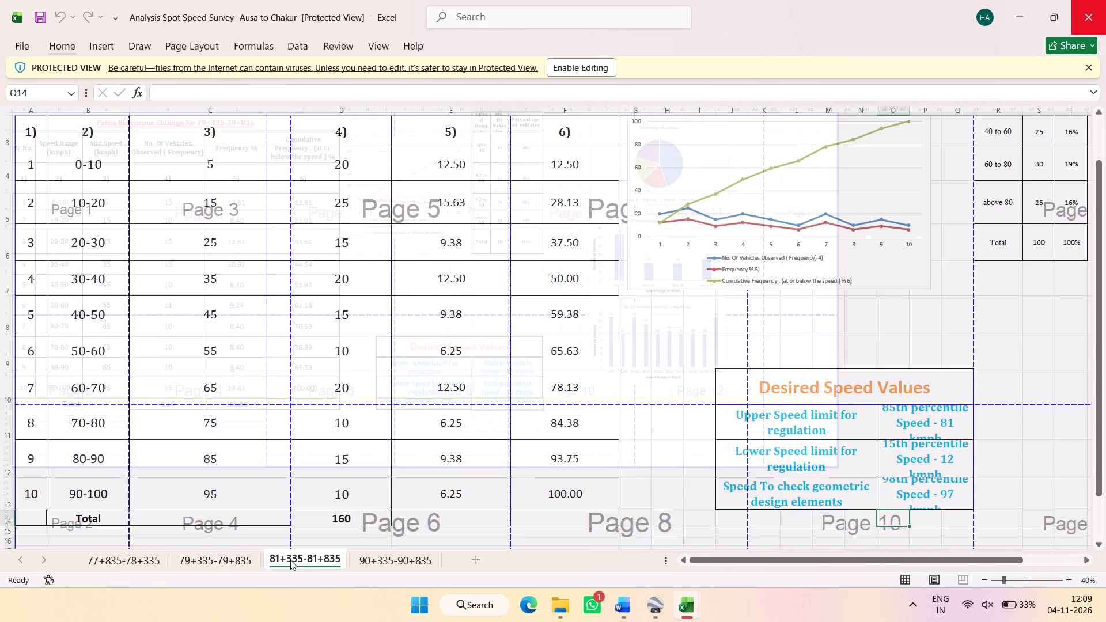
# Open the 79+335-79+835 sheet in the survey workbook.
pyautogui.click(228, 555)
pyautogui.click(374, 555)
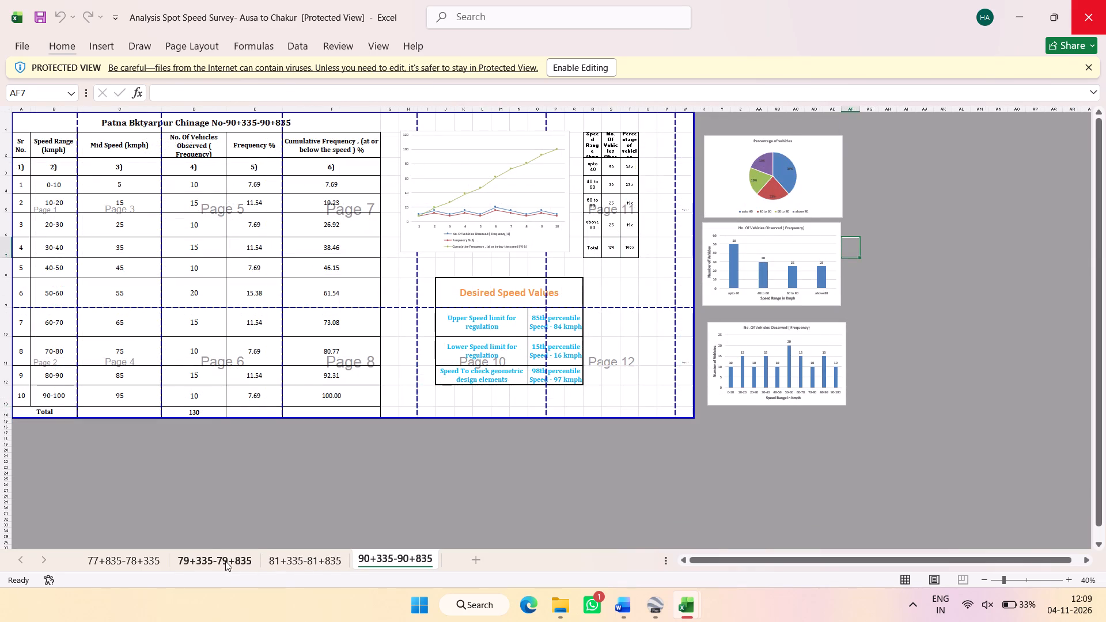
pyautogui.click(225, 561)
# Switch to the report in Word and undo the remaining percentage edits in the observation paragraph above Table 12-27.
pyautogui.hotkey('alt', 'Tab')
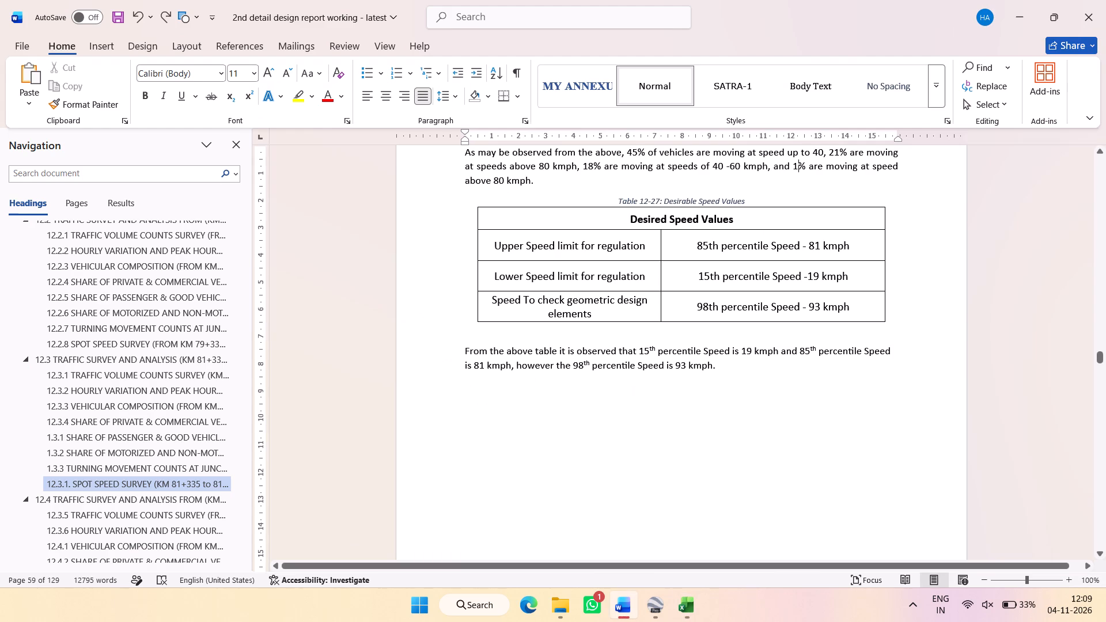
pyautogui.tripleClick(140, 14)
pyautogui.tripleClick(140, 14)
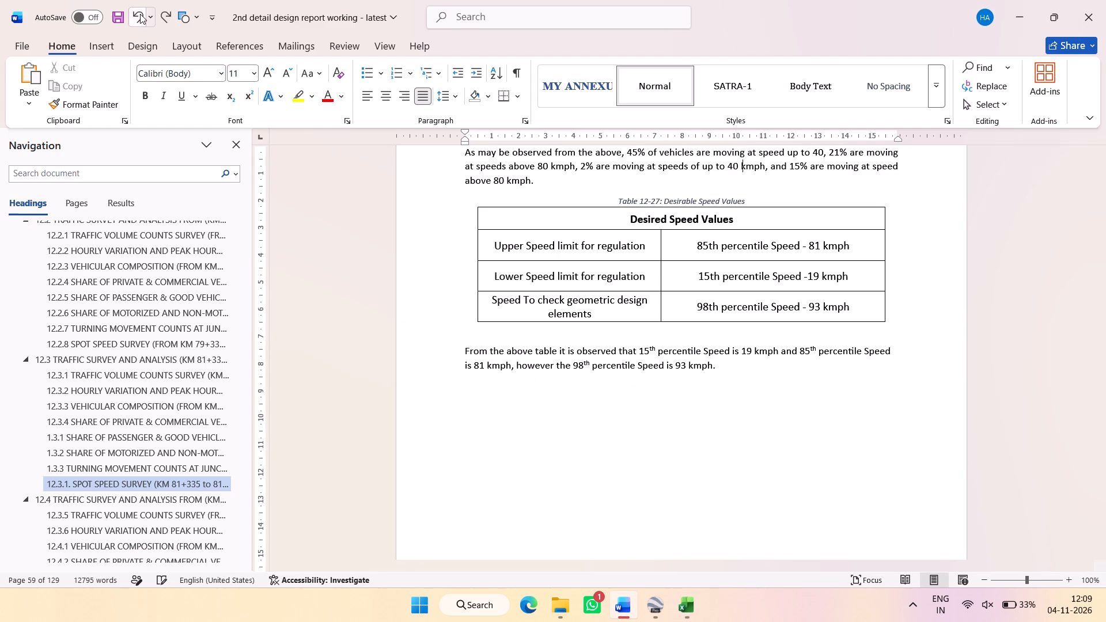
pyautogui.tripleClick(140, 14)
pyautogui.tripleClick(140, 14)
pyautogui.tripleClick(140, 14)
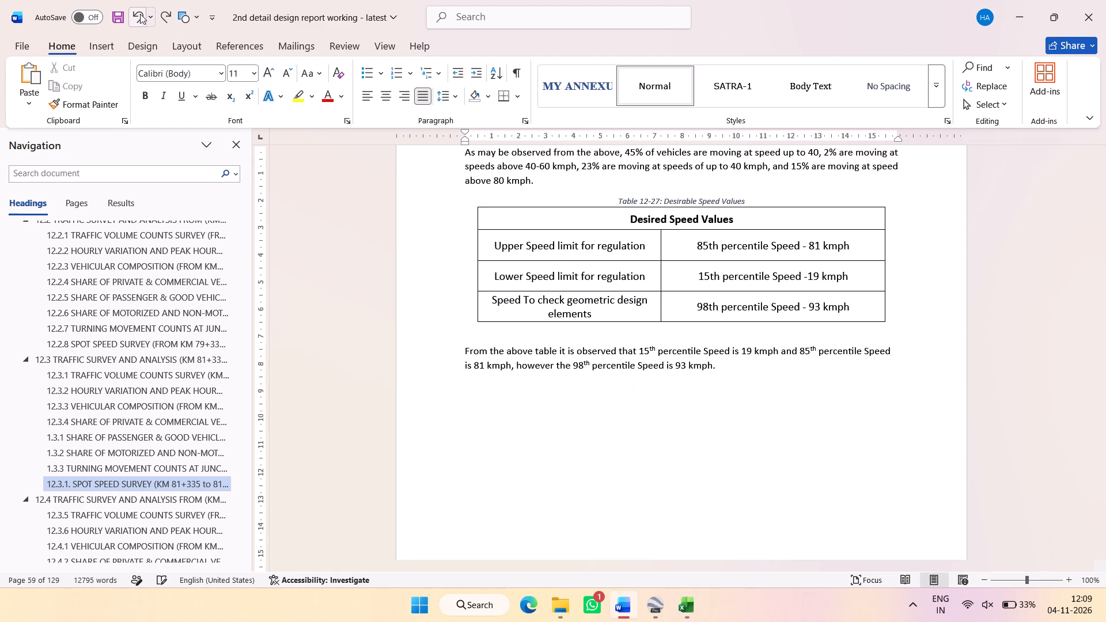
pyautogui.tripleClick(140, 14)
pyautogui.tripleClick(140, 14)
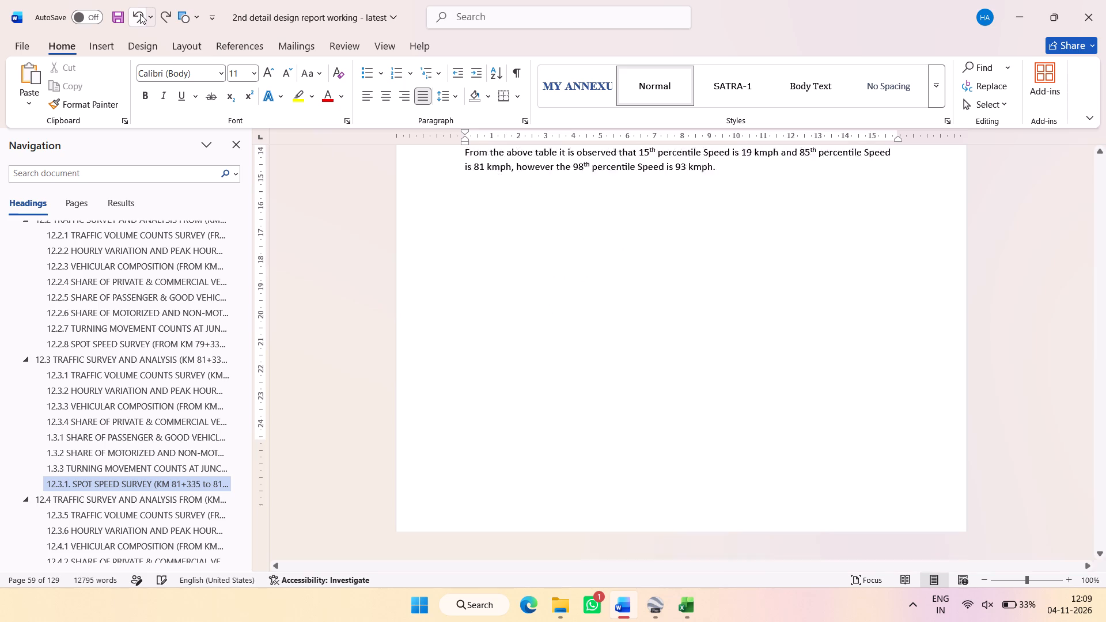
# Undo the Figure 12-32 and Figure 12-33 chart replacements and the Table 12-26 value update in section 12.3.1.
pyautogui.click(140, 14)
pyautogui.click(140, 14)
pyautogui.click(140, 14)
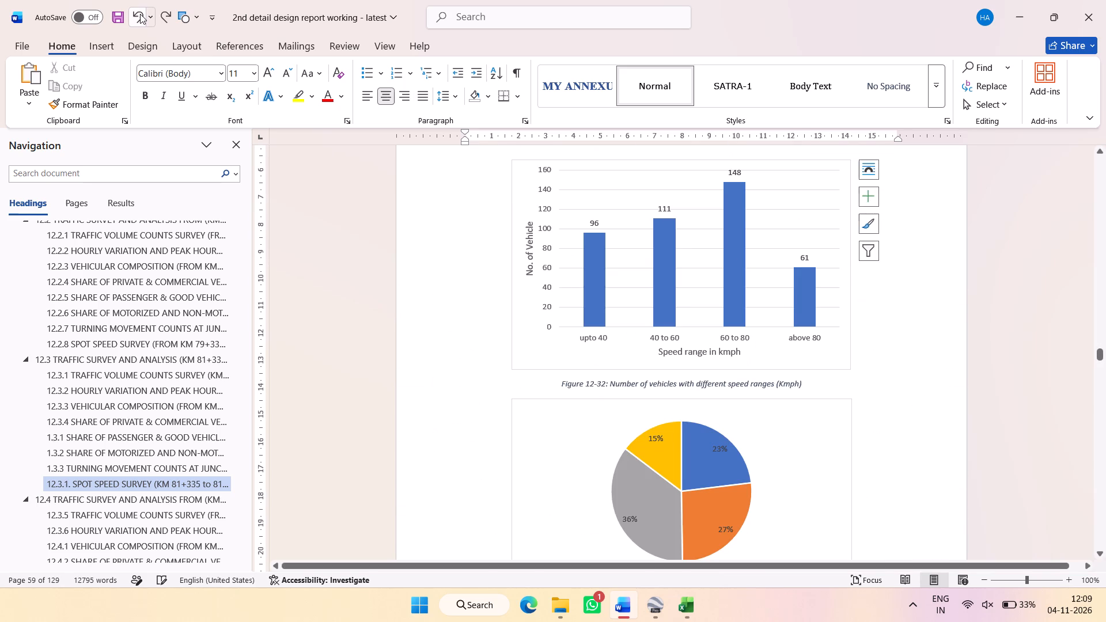
pyautogui.click(140, 14)
pyautogui.click(140, 14)
pyautogui.click(140, 14)
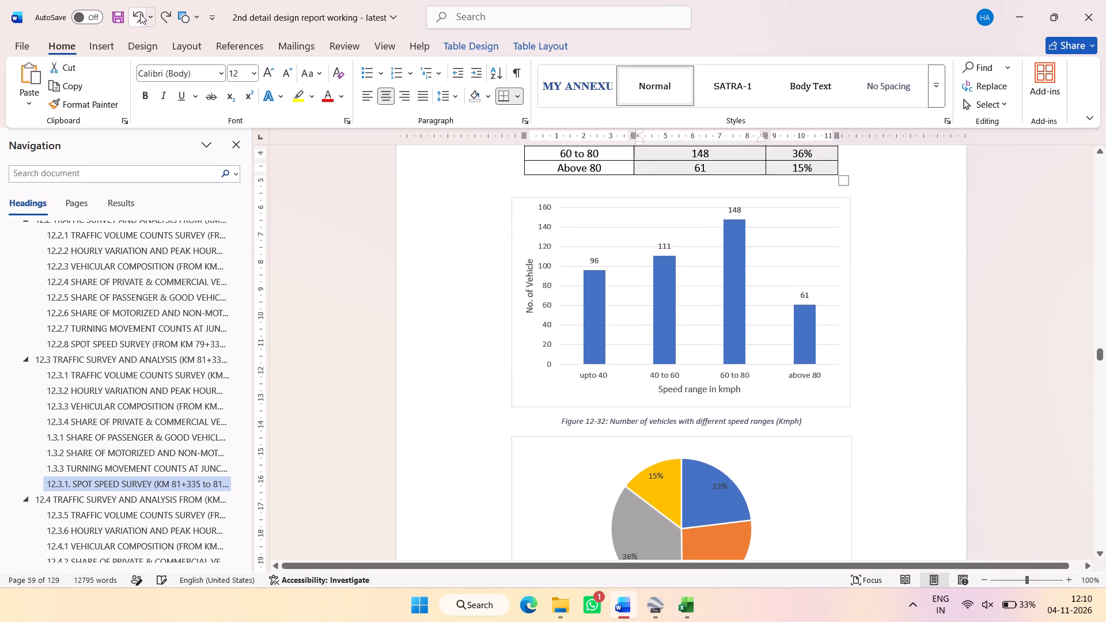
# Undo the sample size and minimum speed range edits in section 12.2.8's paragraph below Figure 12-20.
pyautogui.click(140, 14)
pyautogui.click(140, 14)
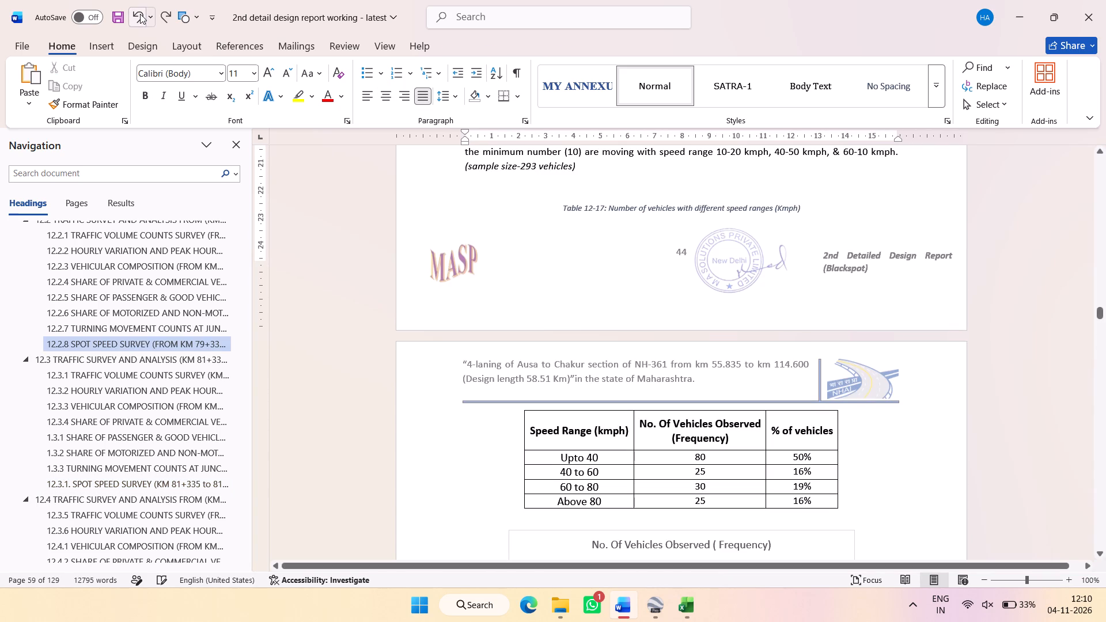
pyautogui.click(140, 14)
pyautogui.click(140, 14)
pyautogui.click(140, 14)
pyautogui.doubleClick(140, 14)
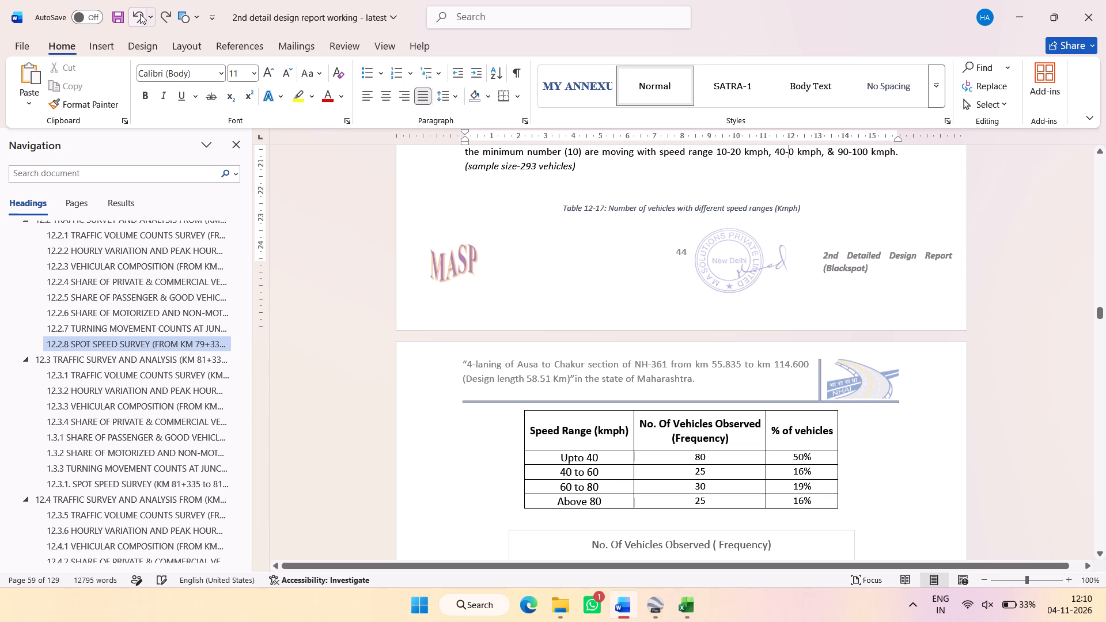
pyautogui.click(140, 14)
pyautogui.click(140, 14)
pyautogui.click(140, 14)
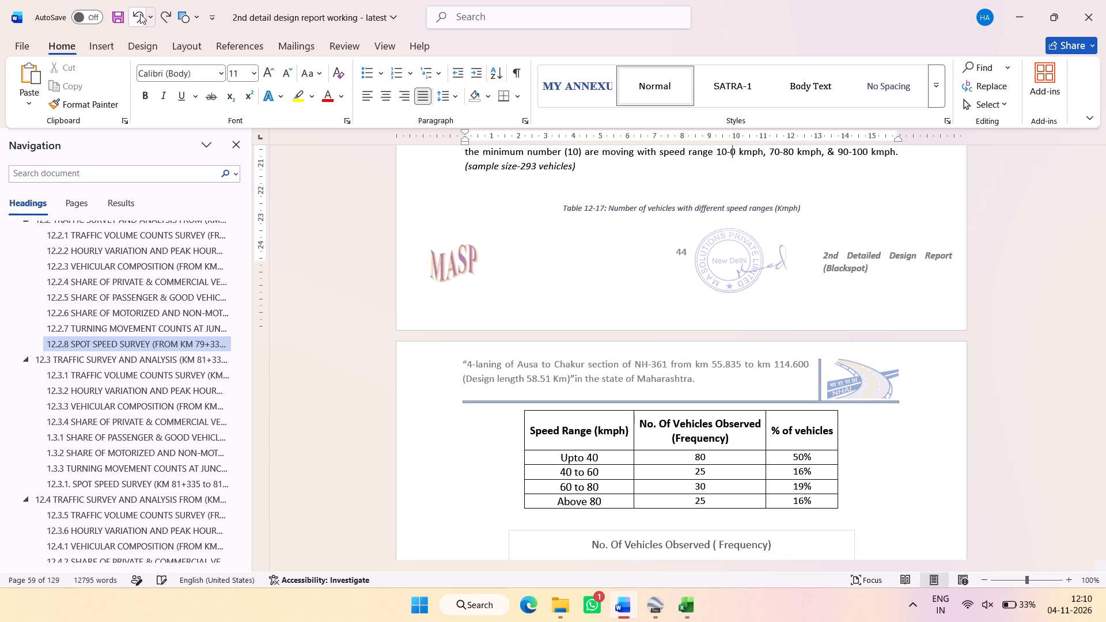
# Redo the Figure 12-20 paragraph edits (10-20, 40-50, 60-90 kmph, sample size 119) and the Table 12-26 and Figure 12-32 replacements.
pyautogui.tripleClick(160, 14)
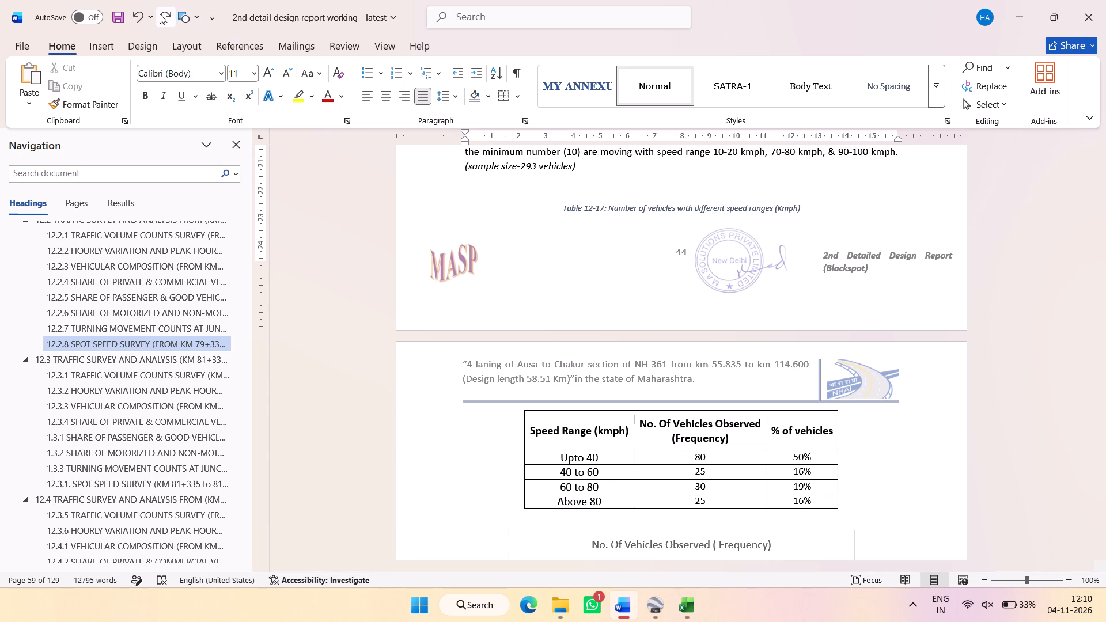
pyautogui.tripleClick(160, 14)
pyautogui.tripleClick(160, 14)
pyautogui.tripleClick(160, 14)
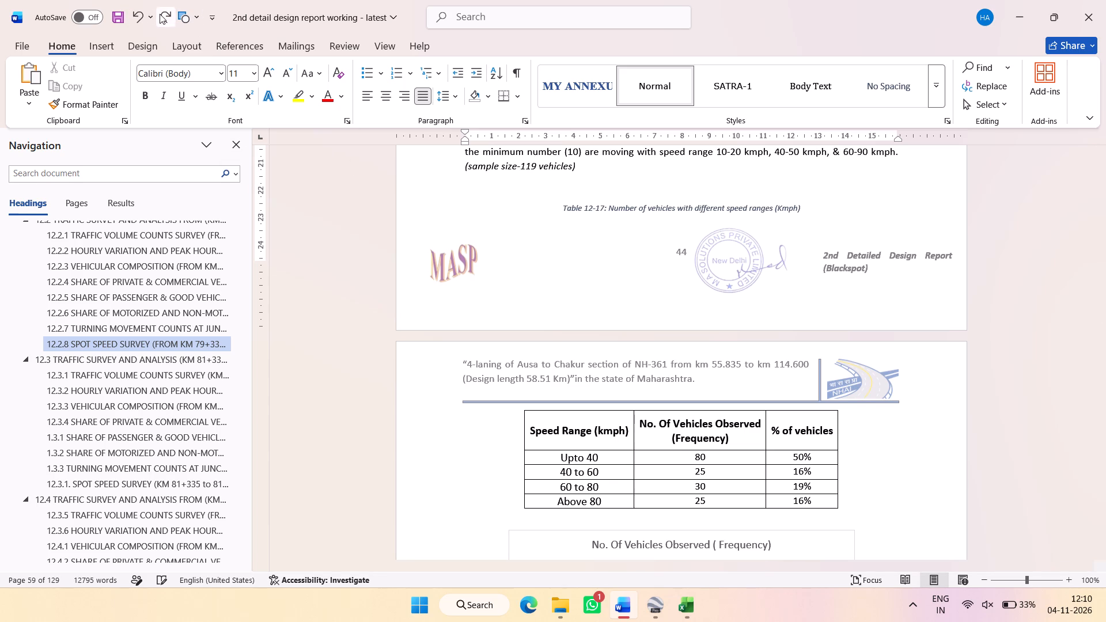
pyautogui.tripleClick(160, 14)
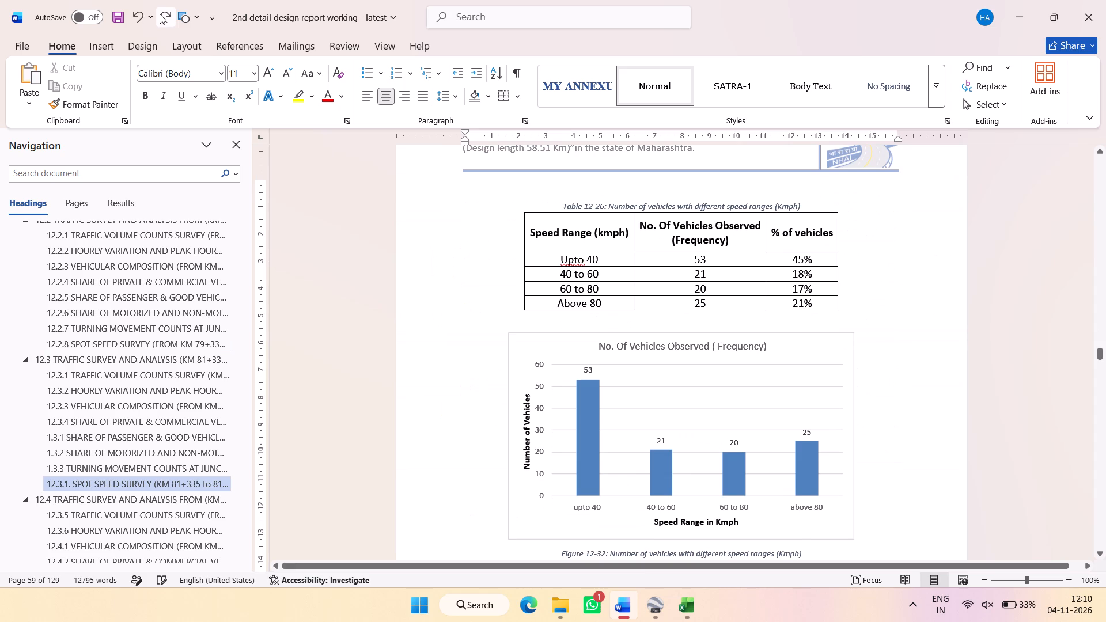
# Undo the Figure 12-32 chart replacement, the Table 12-26 values and the sample size edit in section 12.2.8.
pyautogui.click(134, 18)
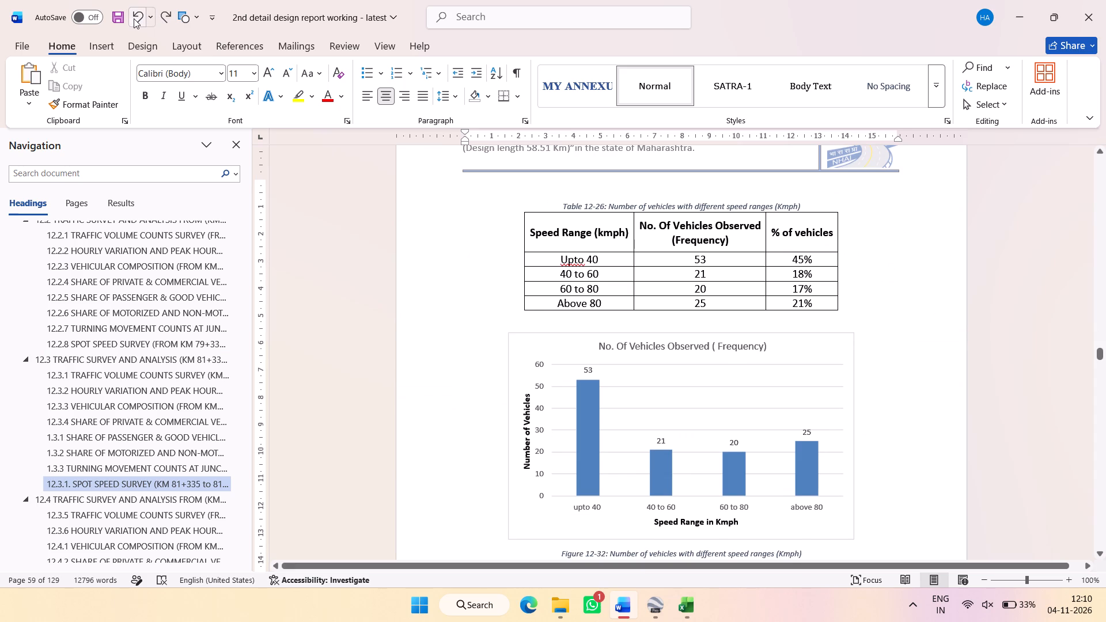
pyautogui.click(134, 18)
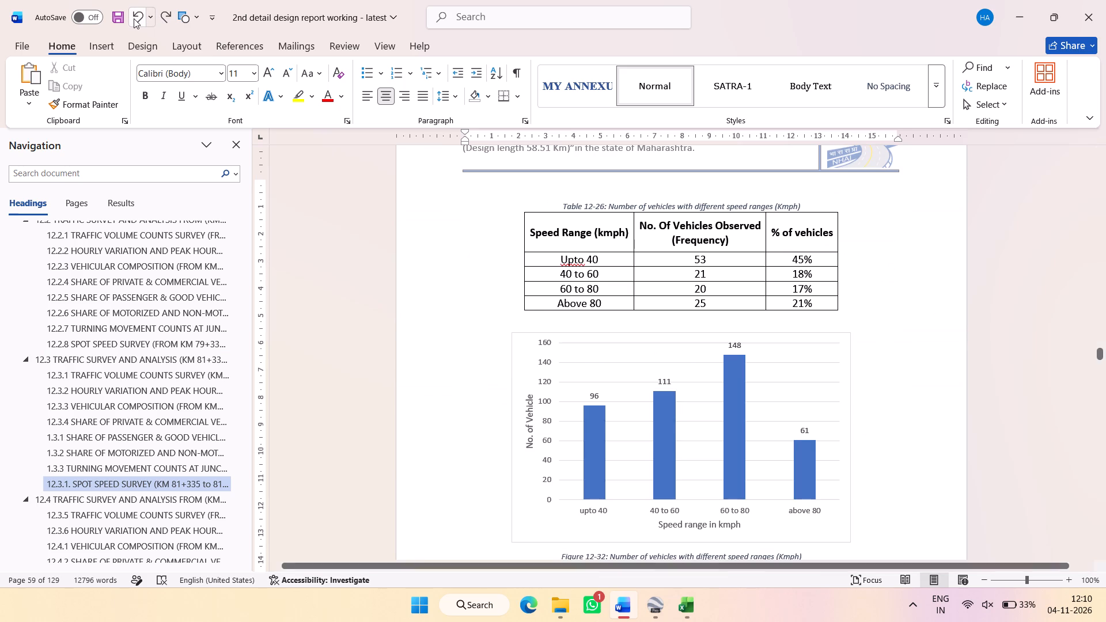
pyautogui.click(134, 18)
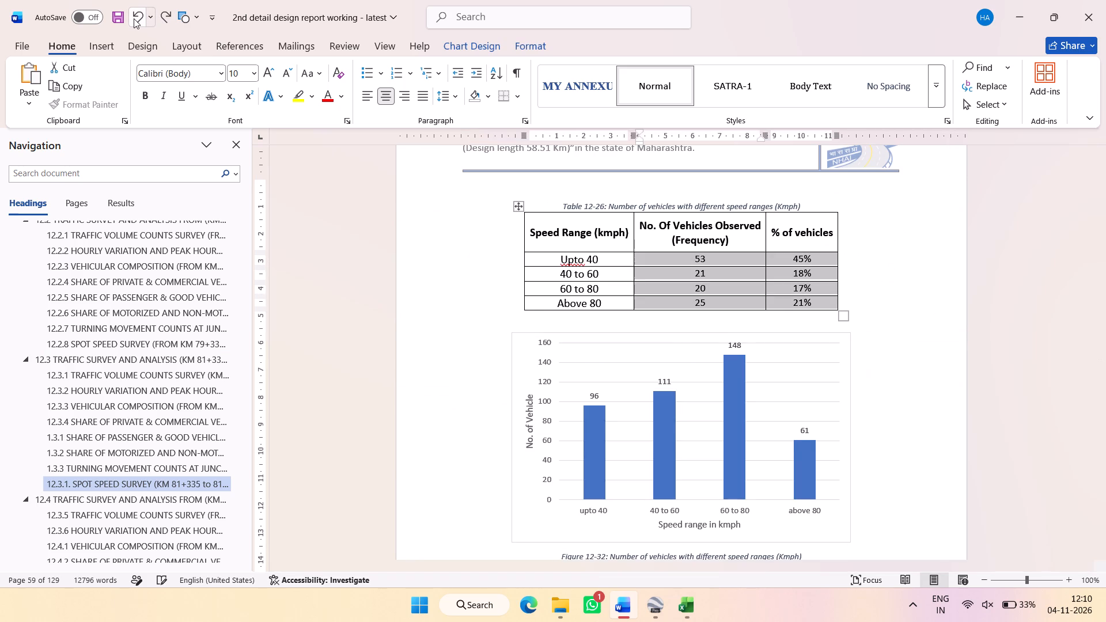
pyautogui.click(134, 18)
pyautogui.click(134, 18)
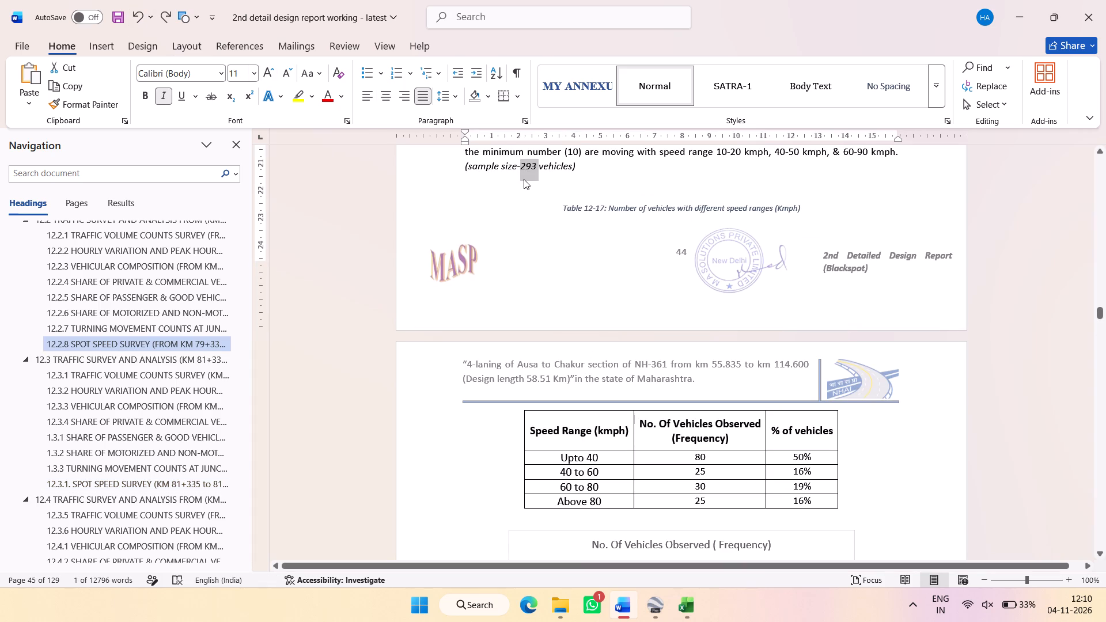
# Redo the sample size of 119 below Figure 12-20 and the Table 12-26 values 53, 21, 20, 25 with their percentages.
pyautogui.hotkey('alt', 'Tab')
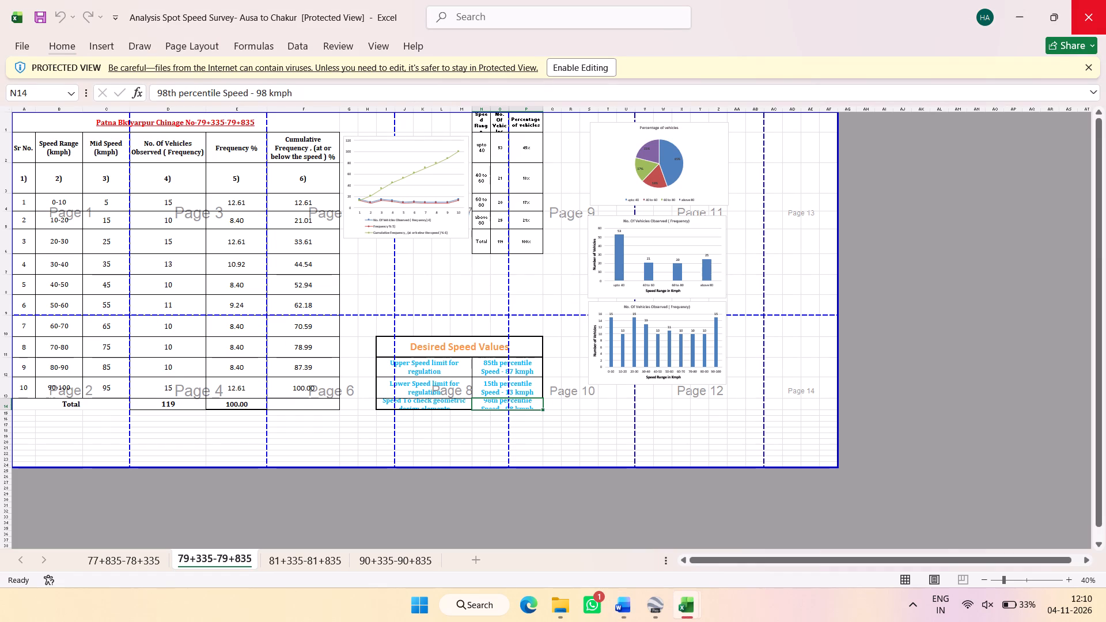
pyautogui.hotkey('alt', 'Tab')
pyautogui.scroll(1, 684, 319)
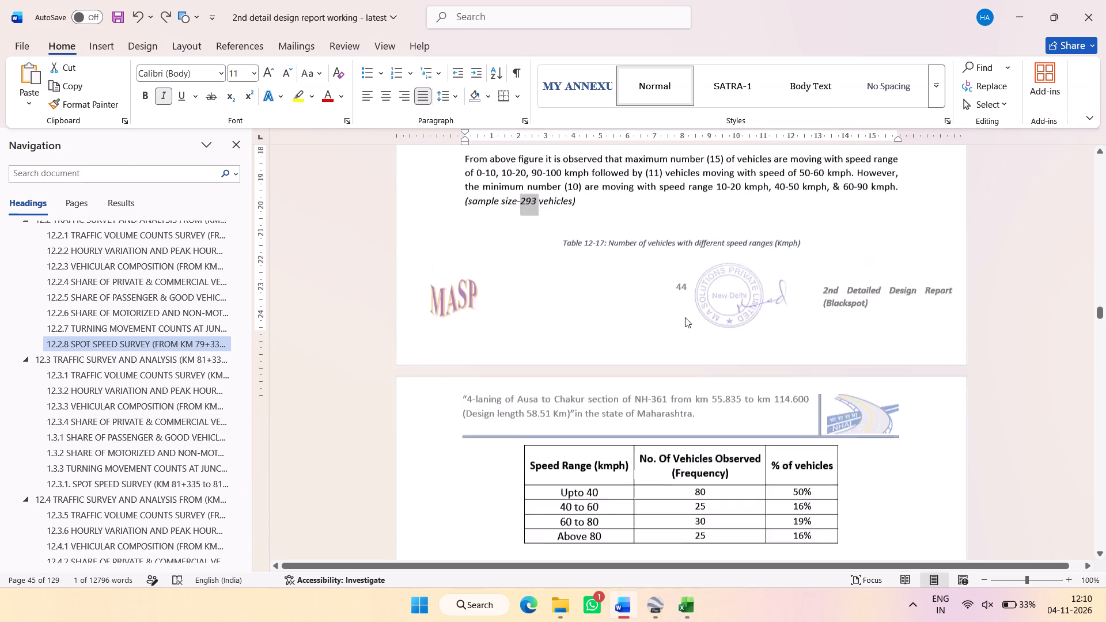
pyautogui.scroll(2, 686, 313)
pyautogui.click(162, 16)
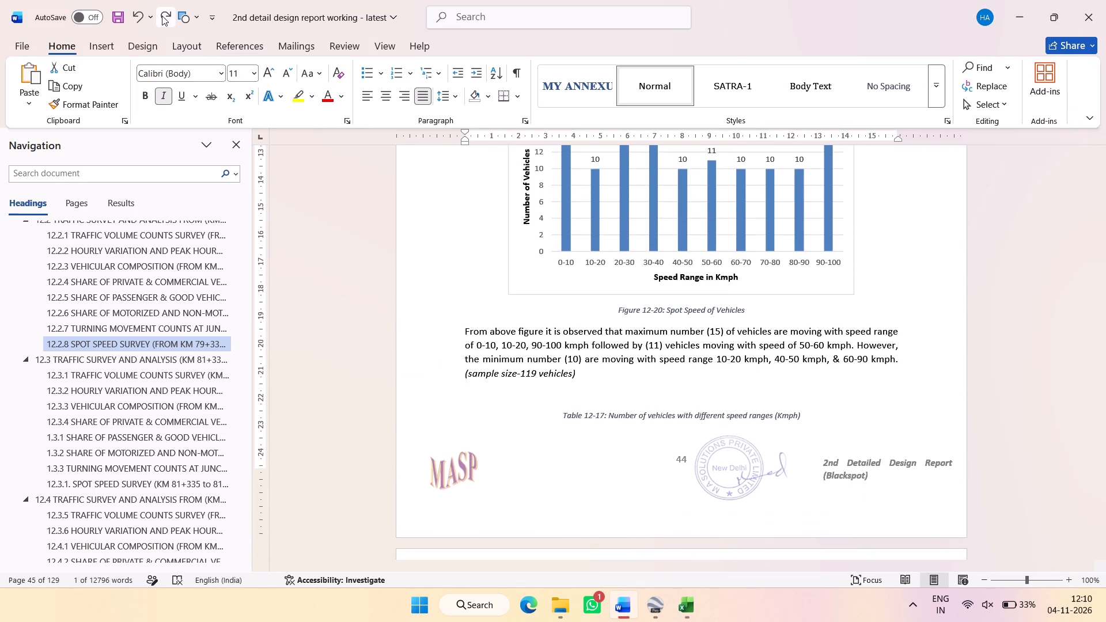
pyautogui.click(162, 16)
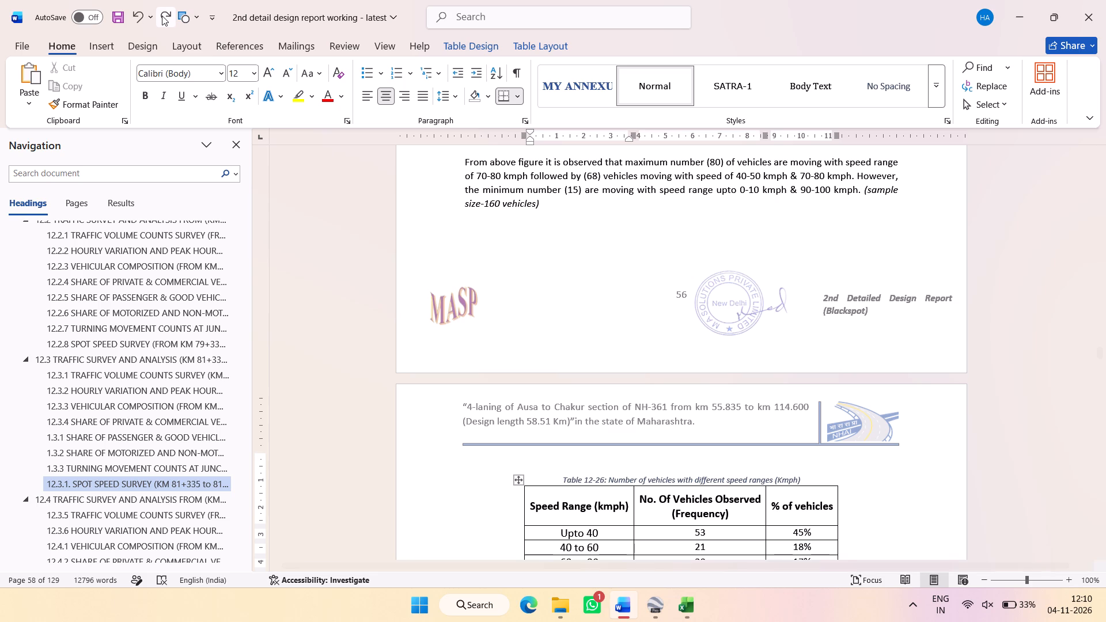
# Compare the spot speed tables, charts and observation text of sections 12.2.8 and 12.3.1 to find which still need updating.
pyautogui.scroll(3, 734, 416)
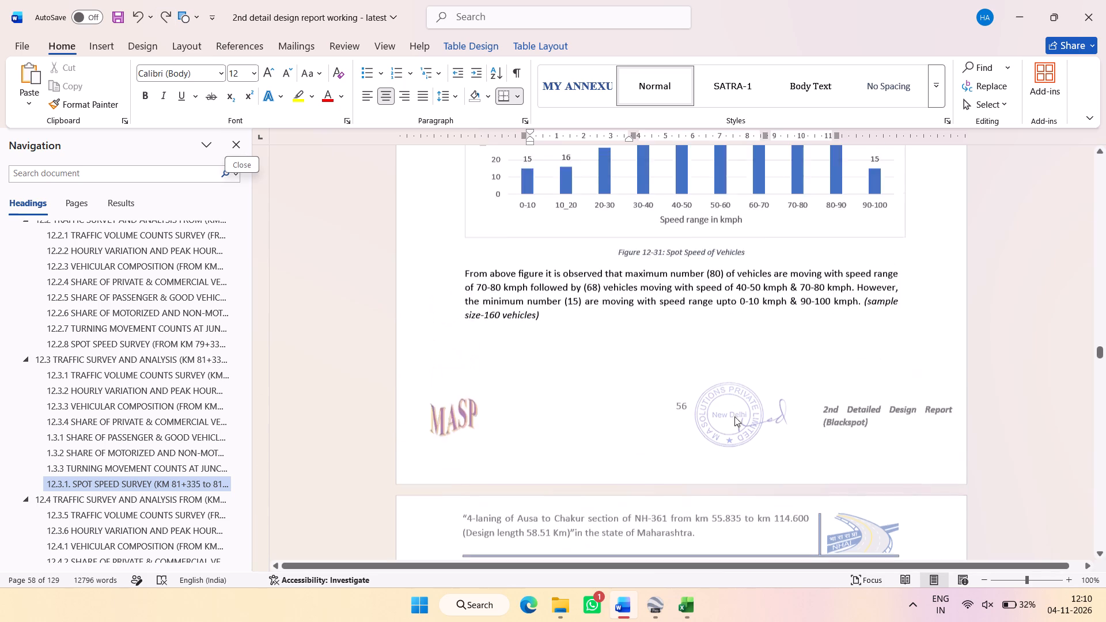
pyautogui.scroll(-3, 610, 397)
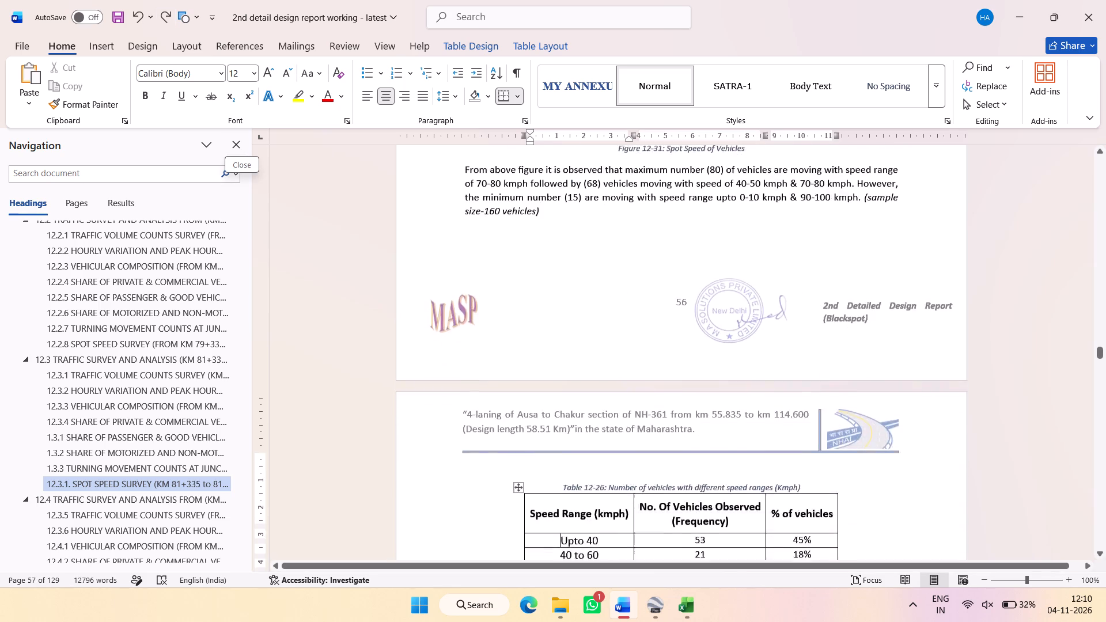
pyautogui.scroll(-3, 608, 399)
pyautogui.hotkey('alt', 'Tab')
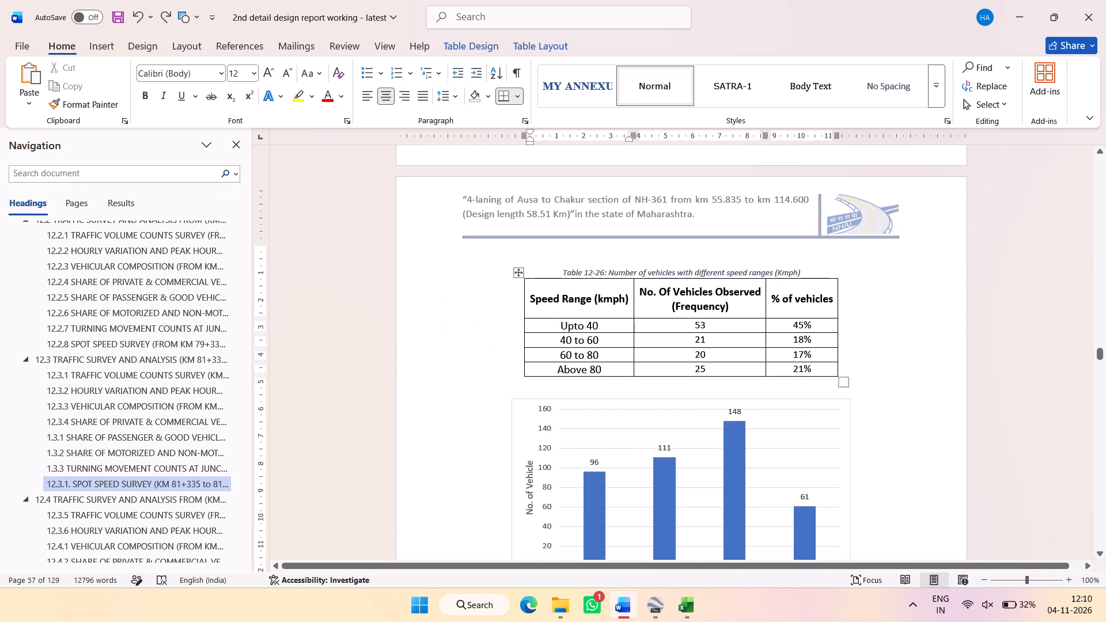
pyautogui.hotkey('alt', 'Tab')
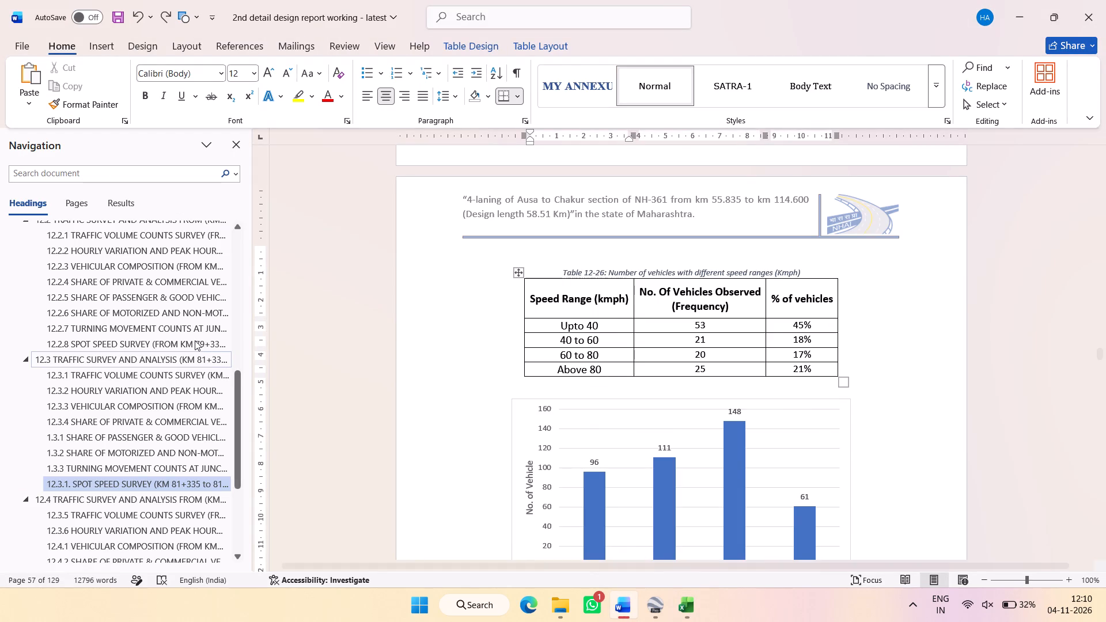
pyautogui.click(194, 340)
pyautogui.scroll(-4, 604, 374)
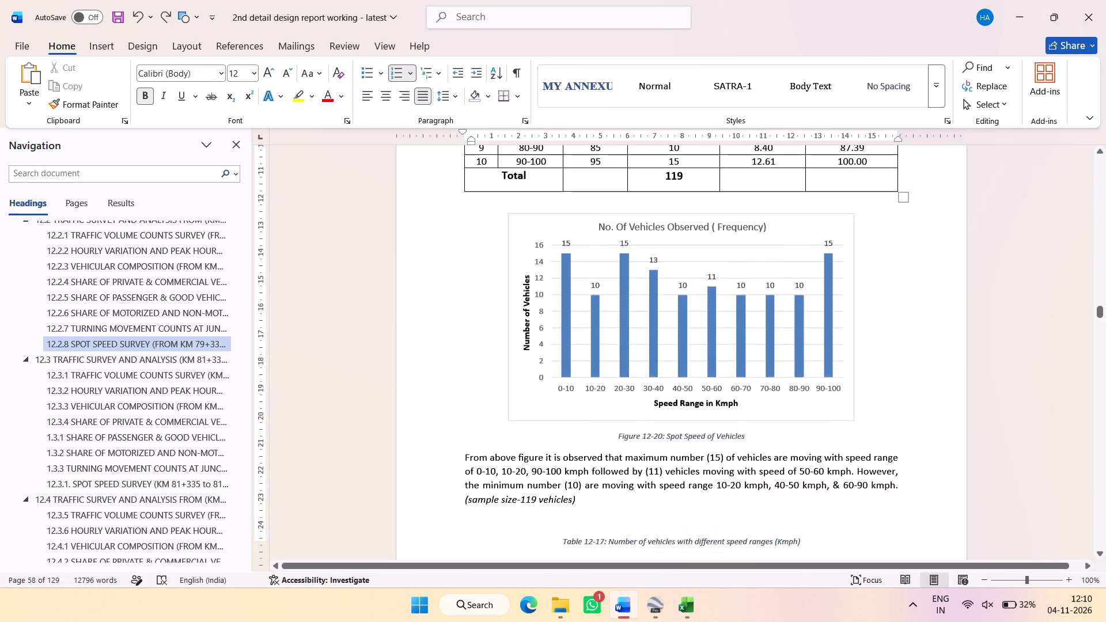
pyautogui.scroll(-1, 604, 374)
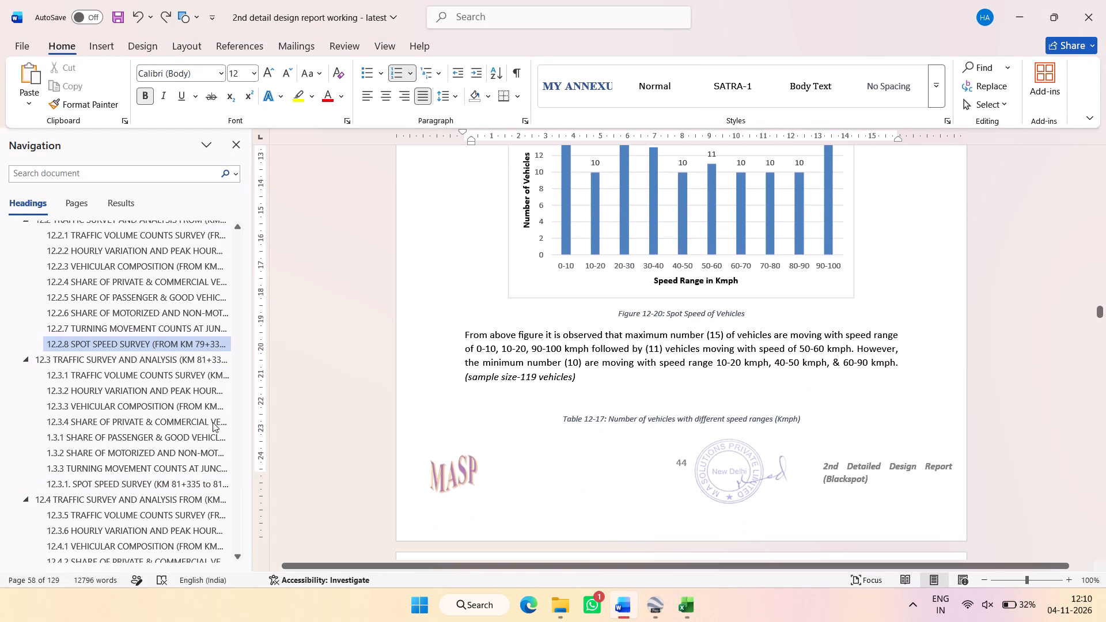
pyautogui.click(145, 493)
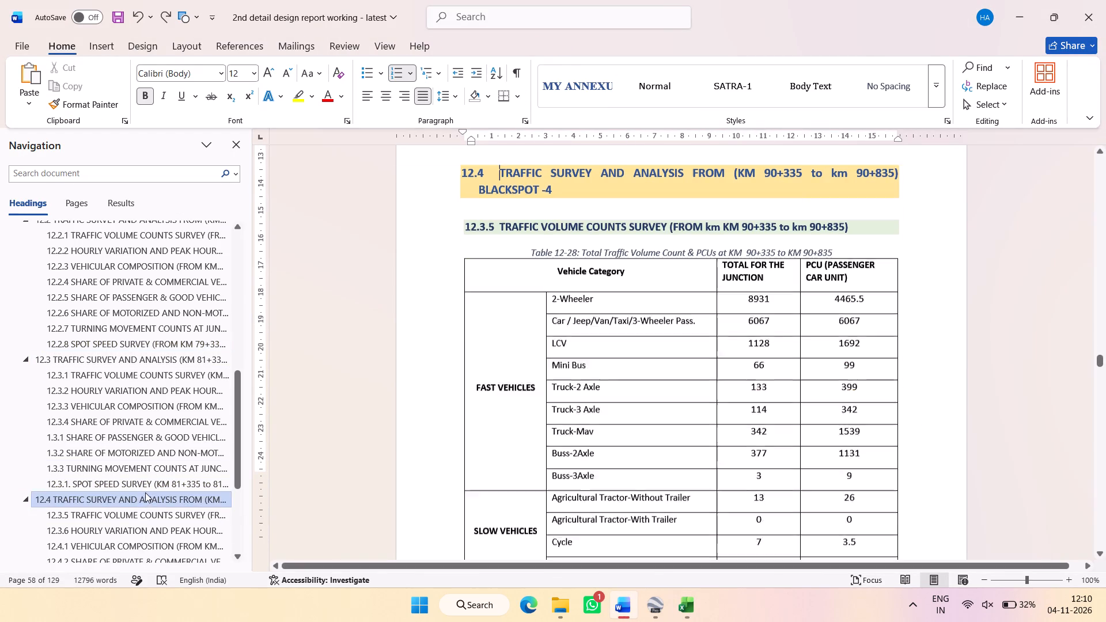
pyautogui.scroll(-1, 145, 490)
pyautogui.click(141, 397)
pyautogui.click(143, 412)
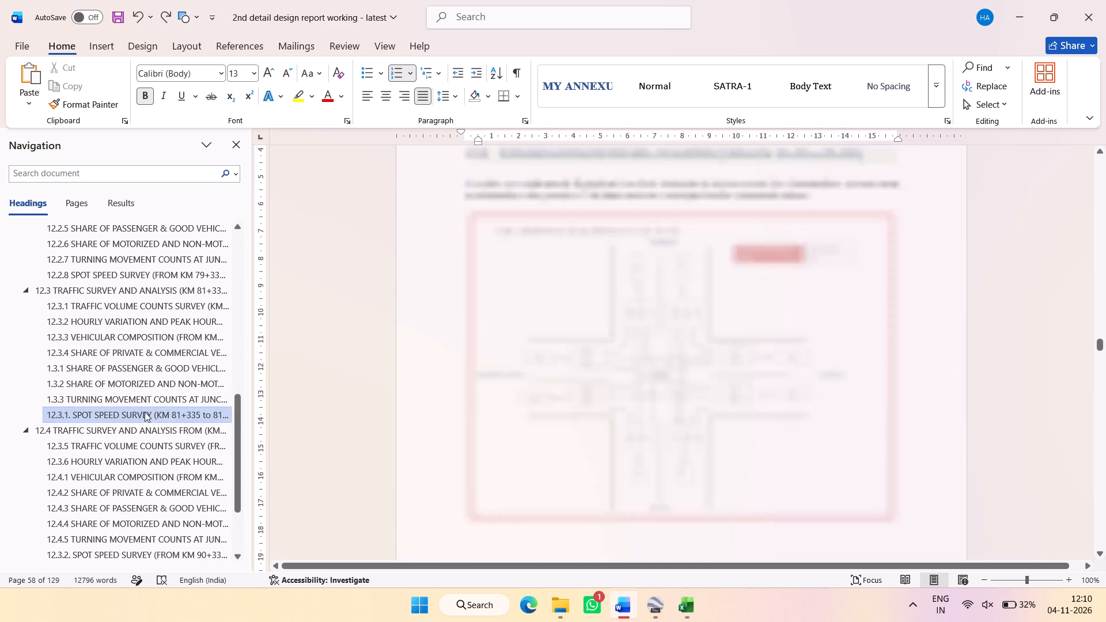
pyautogui.scroll(-5, 607, 359)
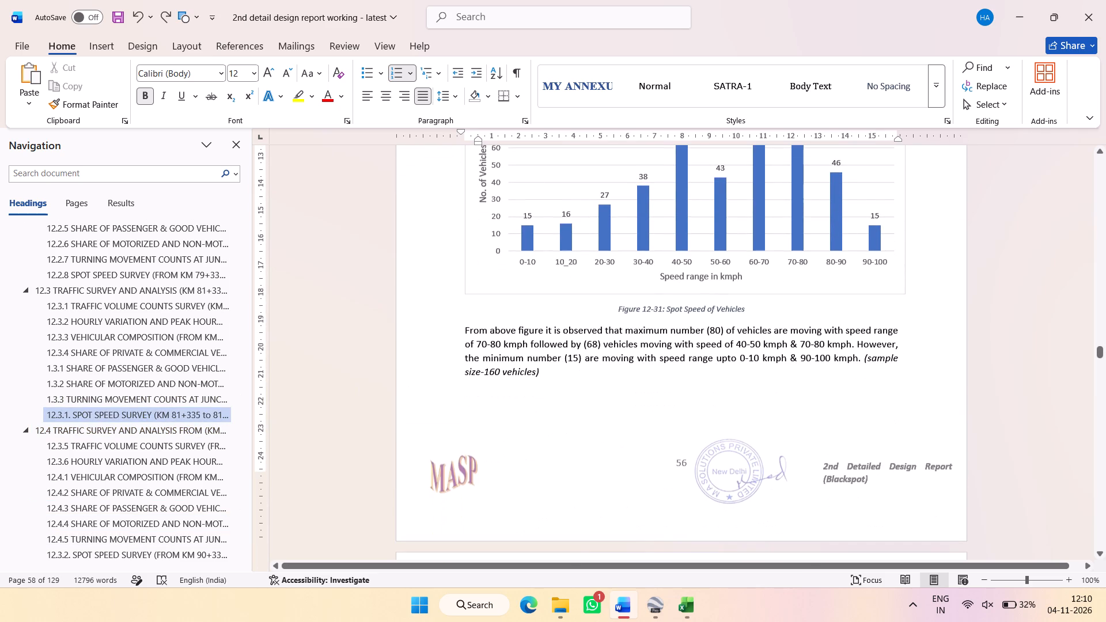
# In section 12.2.8, replace the grouped speed range table's values with 53, 21, 20, 25 and 45%, 18%, 17%, 21% from the 79+335-79+835 sheet.
pyautogui.click(165, 266)
pyautogui.click(160, 274)
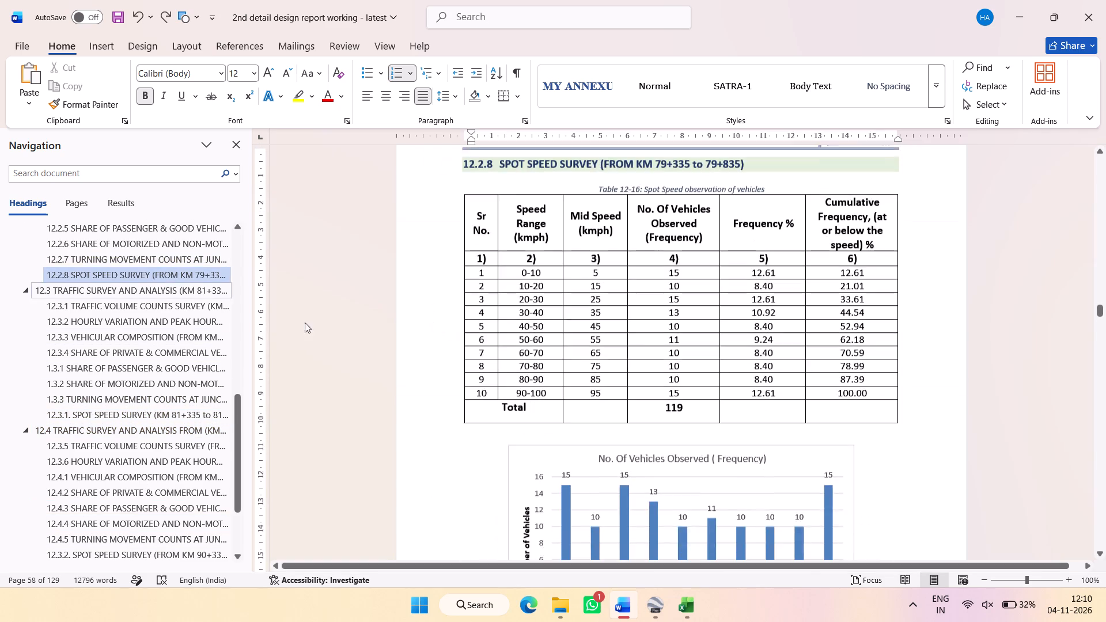
pyautogui.scroll(-11, 700, 363)
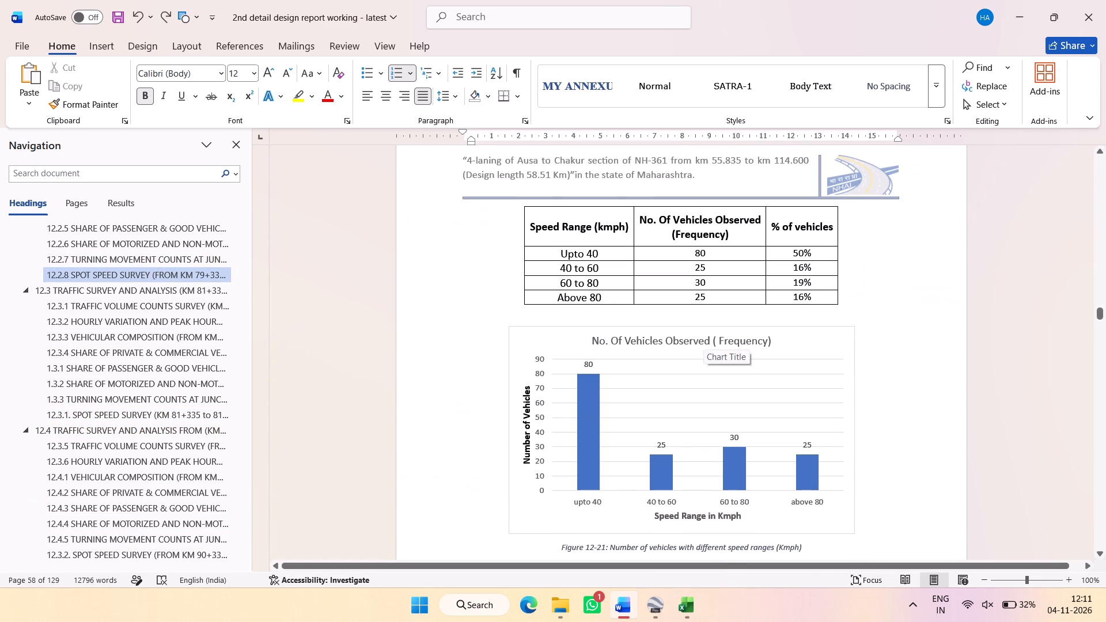
pyautogui.hotkey('alt', 'Tab')
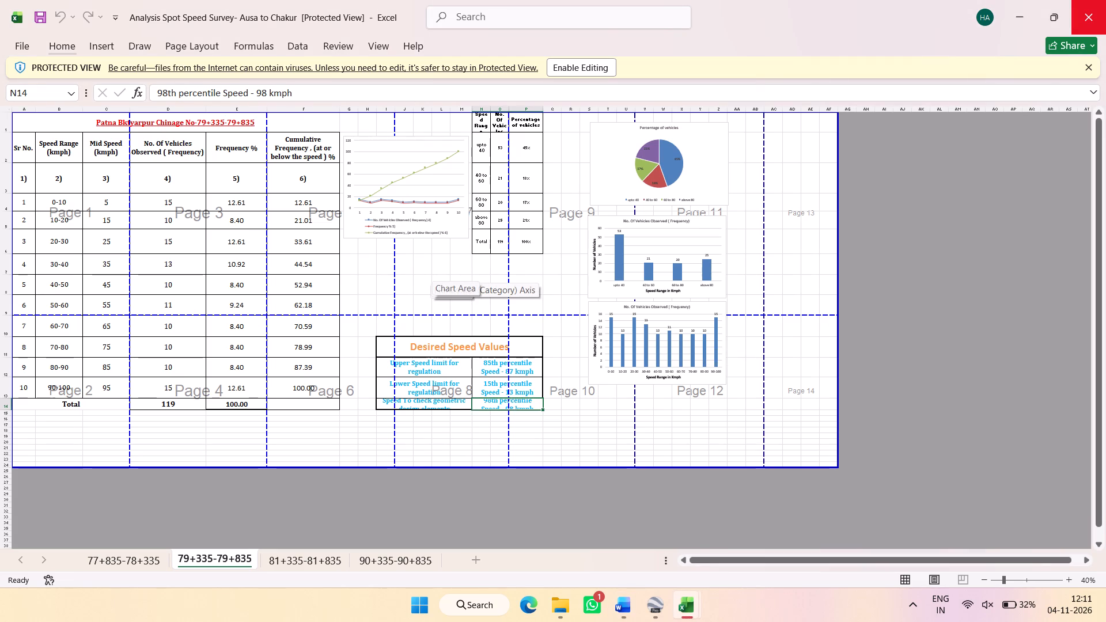
pyautogui.moveTo(498, 147); pyautogui.dragTo(530, 221)
pyautogui.hotkey('ctrl', 'c')
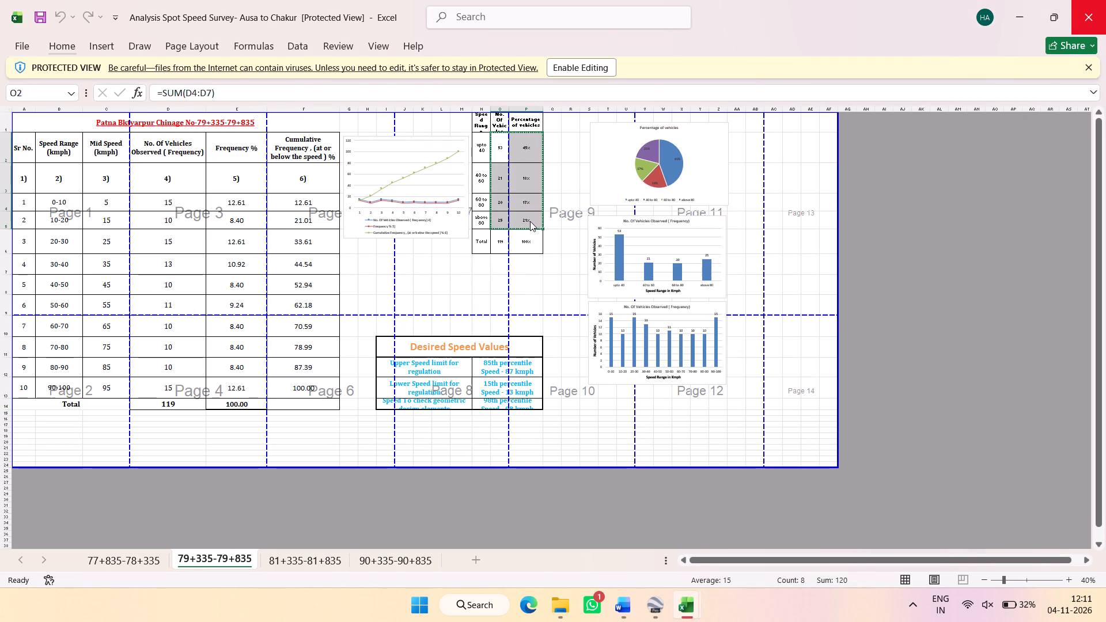
pyautogui.hotkey('alt', 'Tab')
pyautogui.moveTo(721, 255); pyautogui.dragTo(783, 296)
pyautogui.rightClick(783, 296)
pyautogui.click(885, 395)
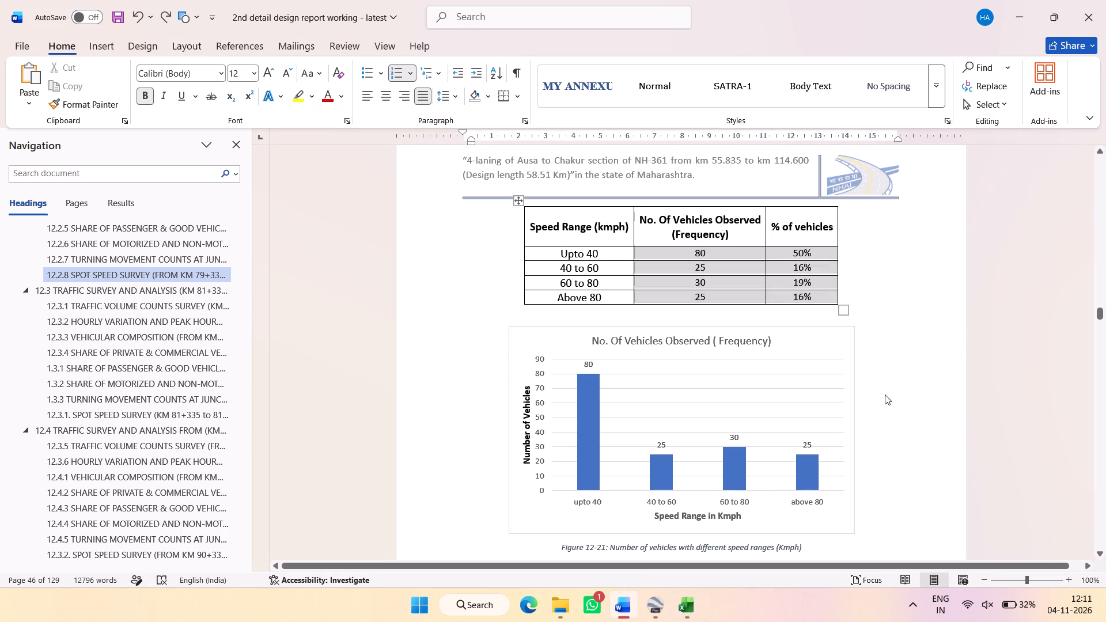
# Replace the Figure 12-21 bar chart with the grouped speed range frequency chart from the 79+335-79+835 sheet.
pyautogui.scroll(-1, 724, 303)
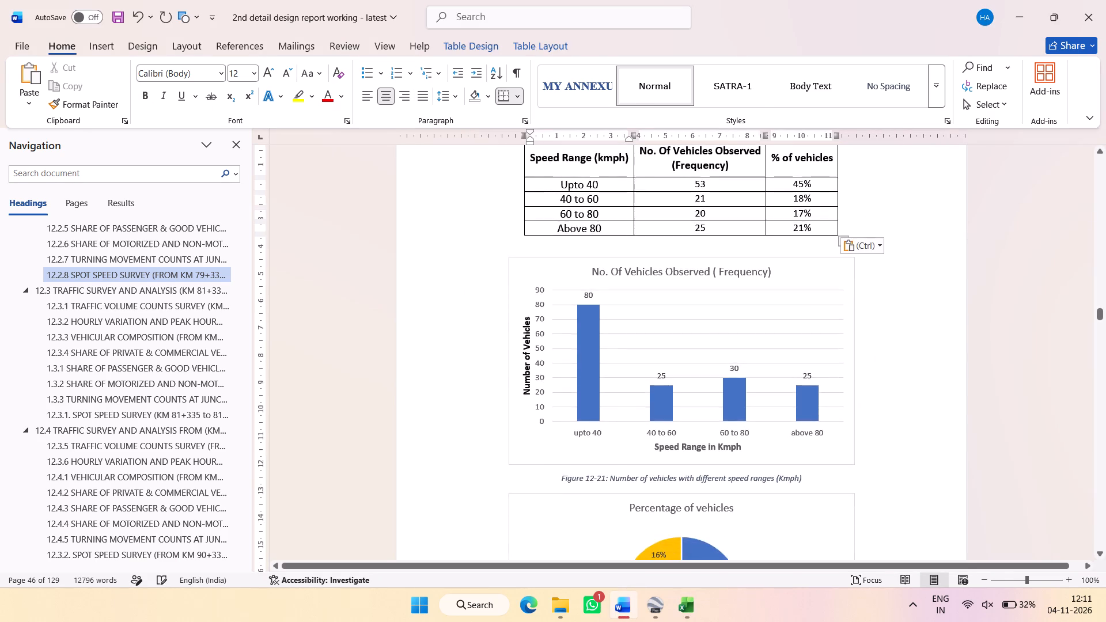
pyautogui.hotkey('alt', 'Tab')
pyautogui.click(709, 221)
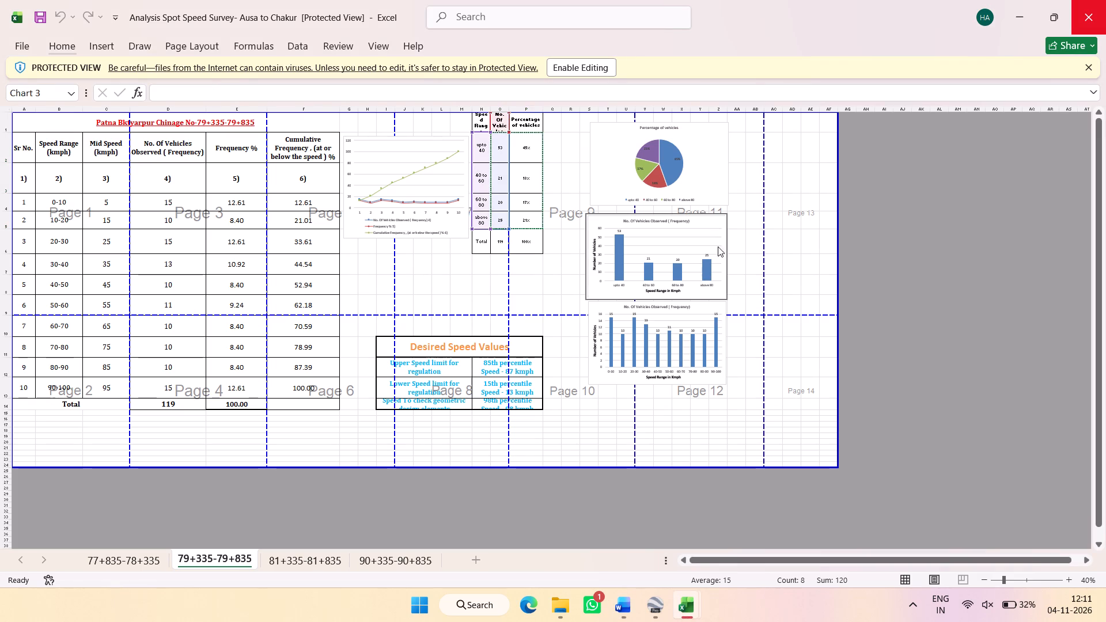
pyautogui.hotkey('ctrl', 'c')
pyautogui.hotkey('alt', 'Tab')
pyautogui.click(829, 264)
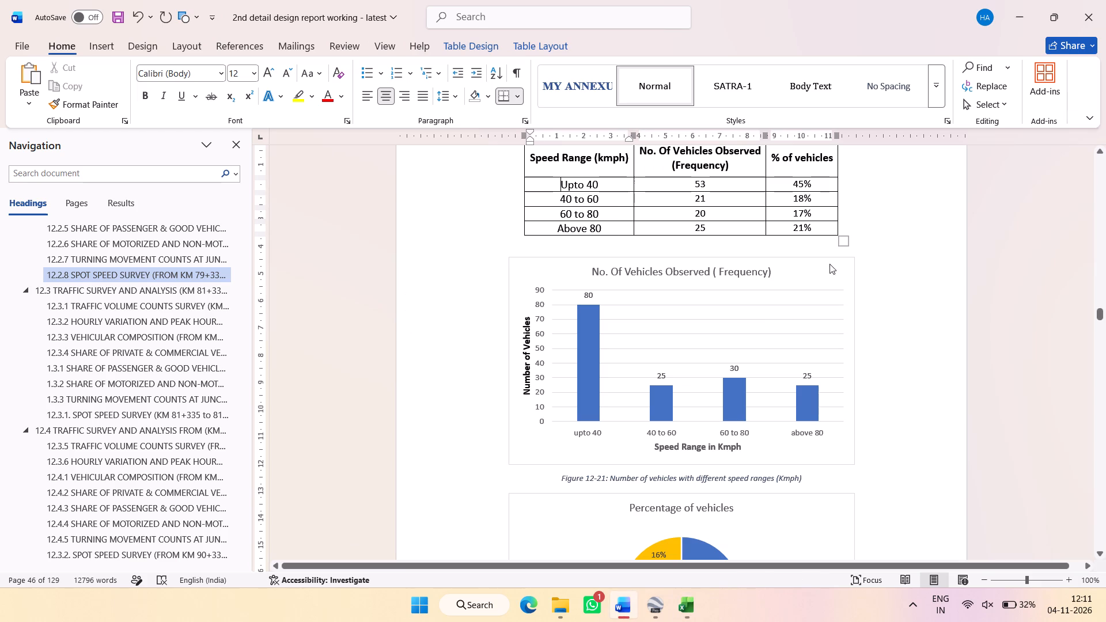
pyautogui.click(847, 266)
pyautogui.click(853, 259)
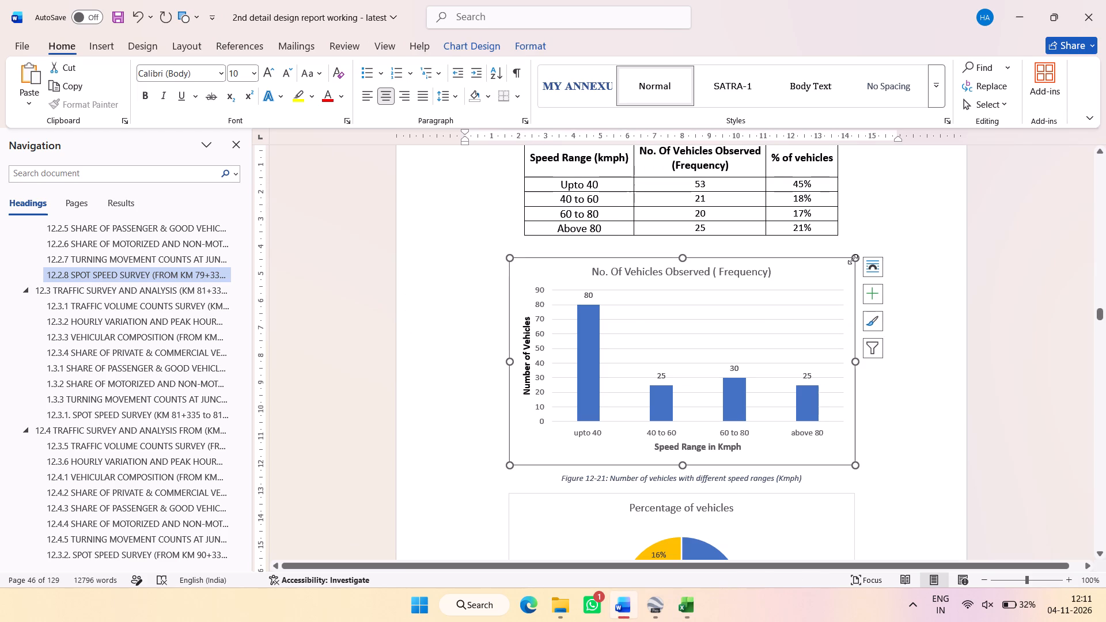
pyautogui.press('Delete')
pyautogui.hotkey('ctrl', 'v')
# Replace the Figure 12-22 pie chart with the percentage of vehicles chart from the 79+335-79+835 sheet, keeping it above its caption.
pyautogui.hotkey('alt', 'Tab')
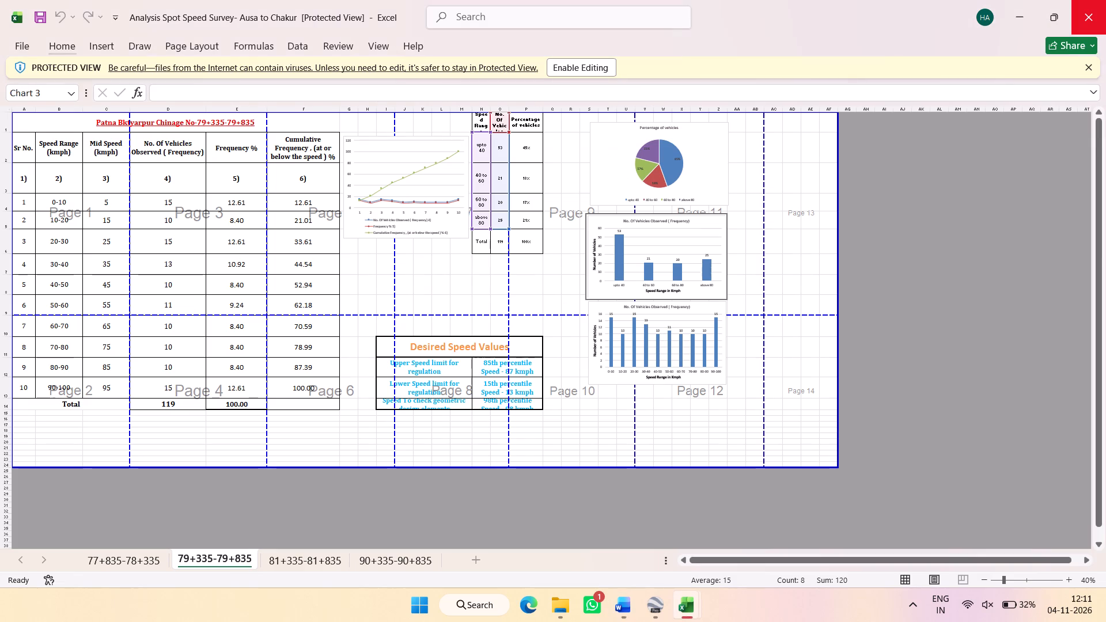
pyautogui.click(696, 156)
pyautogui.hotkey('ctrl', 'c')
pyautogui.hotkey('alt', 'Tab')
pyautogui.scroll(-1, 789, 307)
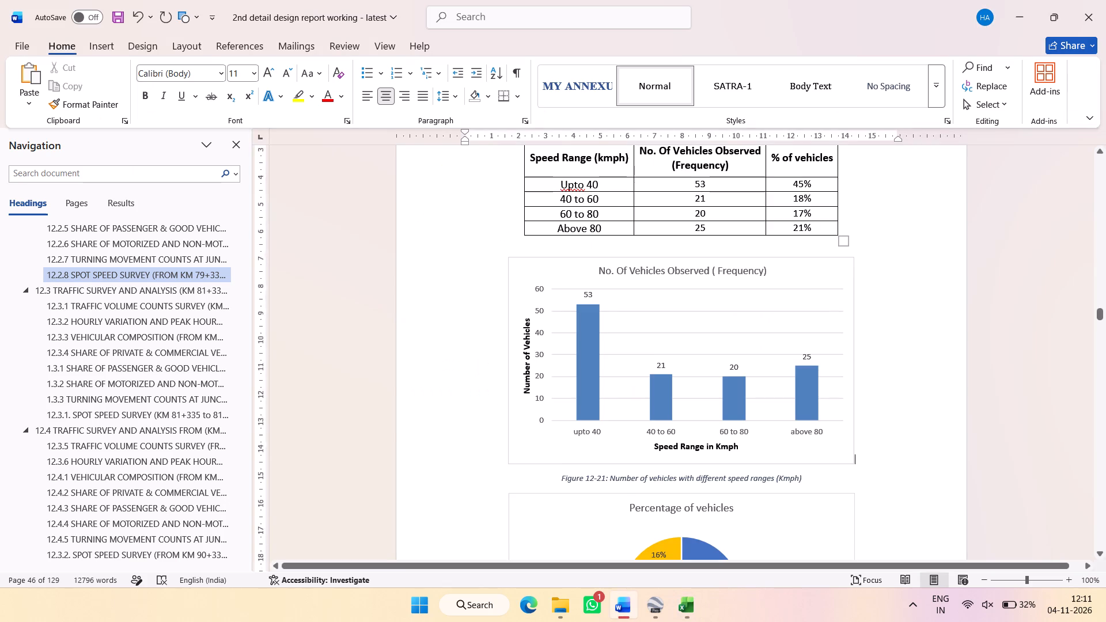
pyautogui.scroll(-2, 802, 302)
pyautogui.click(828, 321)
pyautogui.click(854, 289)
pyautogui.press('BackSpace')
pyautogui.press('Delete')
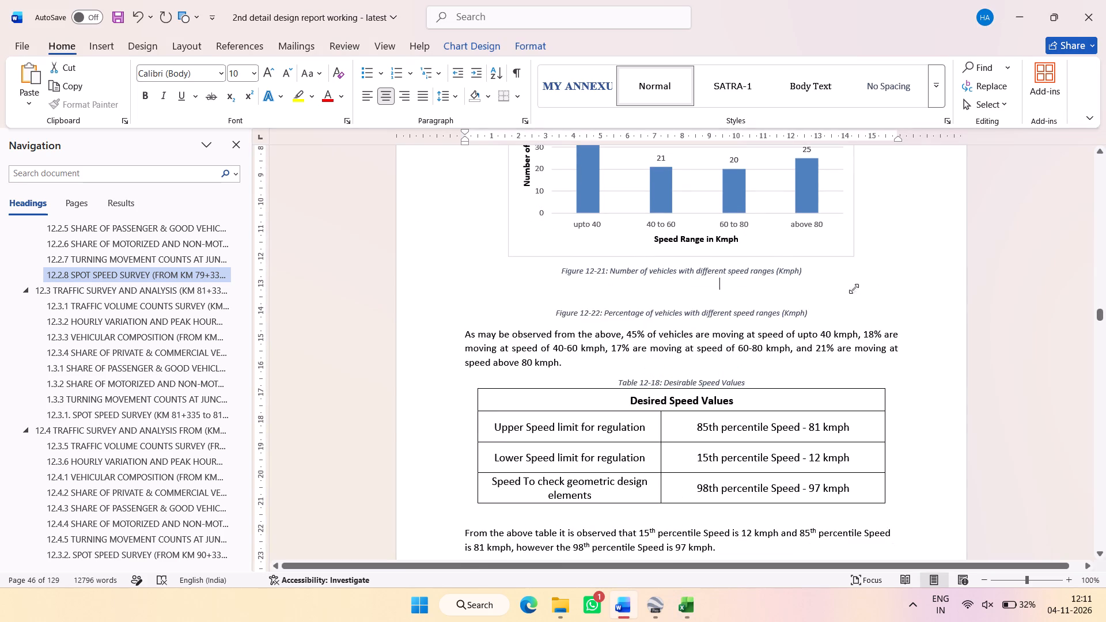
pyautogui.hotkey('ctrl', 'v')
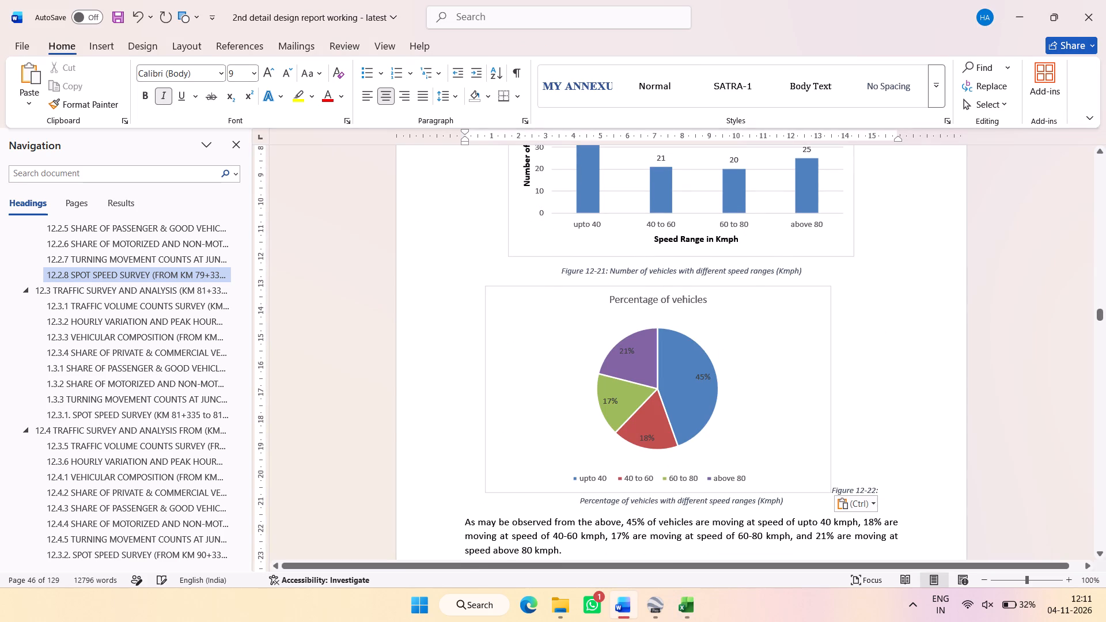
pyautogui.hotkey('ctrl', 'z')
pyautogui.hotkey('ctrl', 'z')
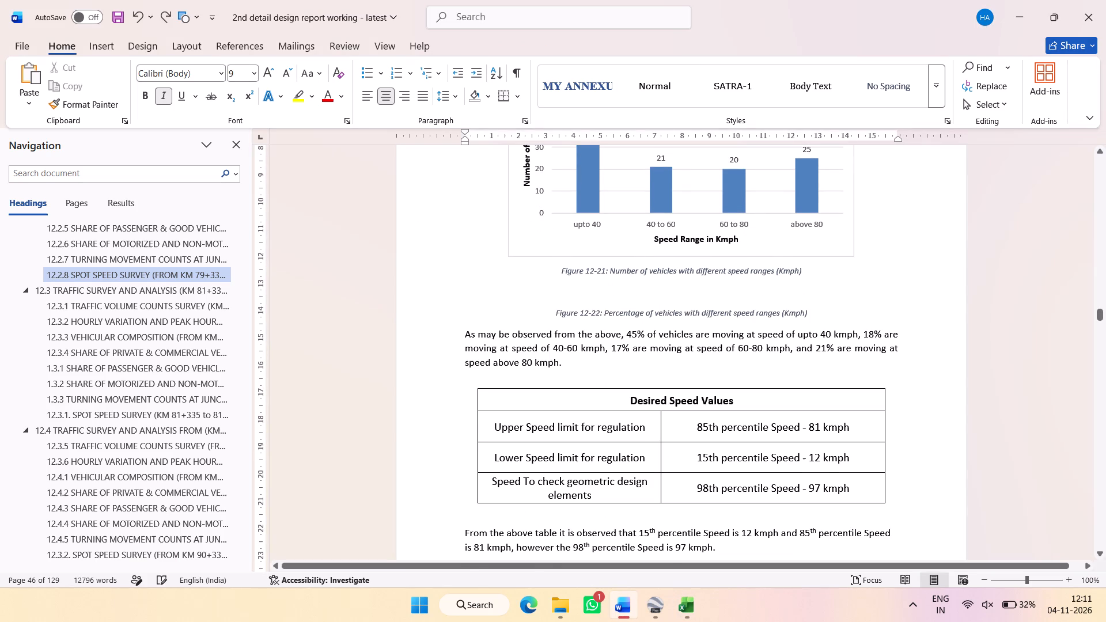
pyautogui.hotkey('ctrl', 'v')
# Set Table 12-18's desired speeds from the survey sheet: 85th percentile 87 kmph, 15th percentile 13 kmph, 98th percentile 98 kmph.
pyautogui.scroll(-2, 801, 349)
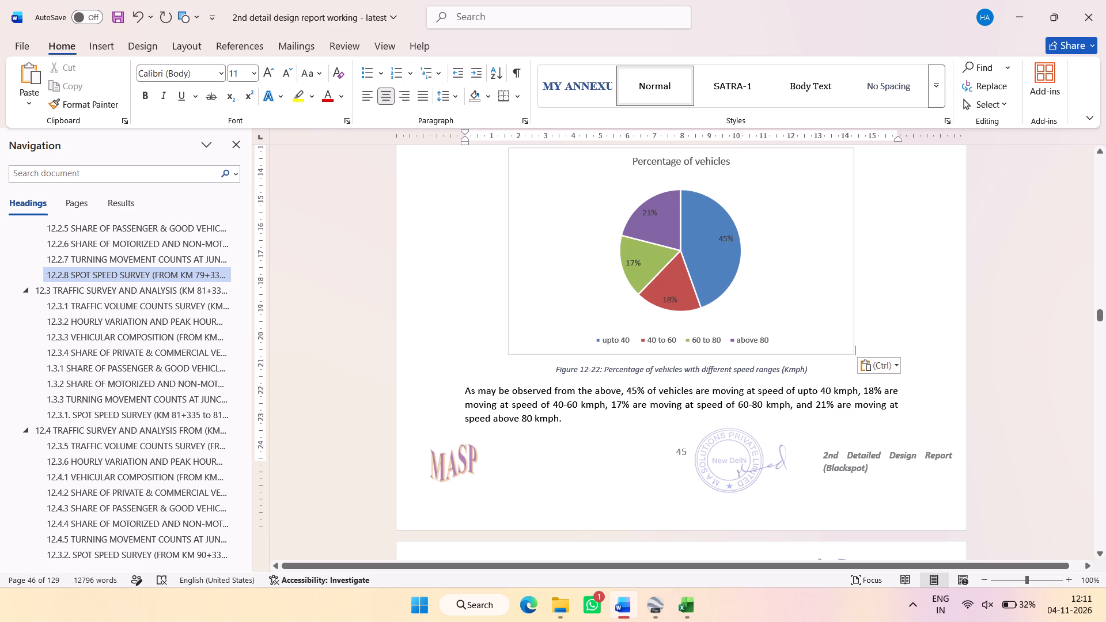
pyautogui.scroll(-5, 706, 382)
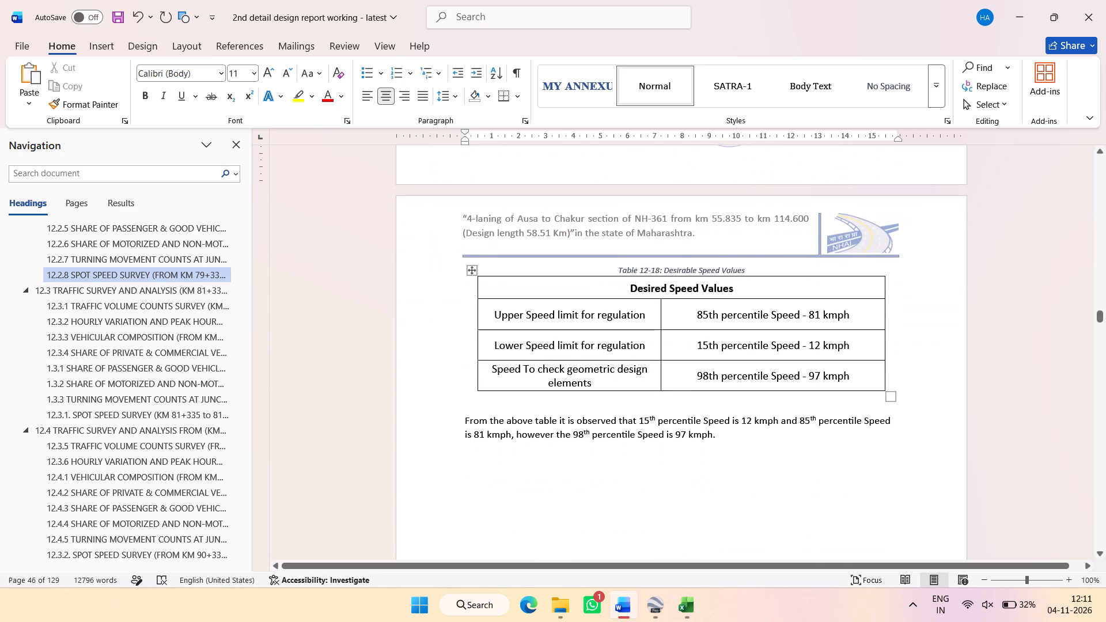
pyautogui.hotkey('alt', 'Tab')
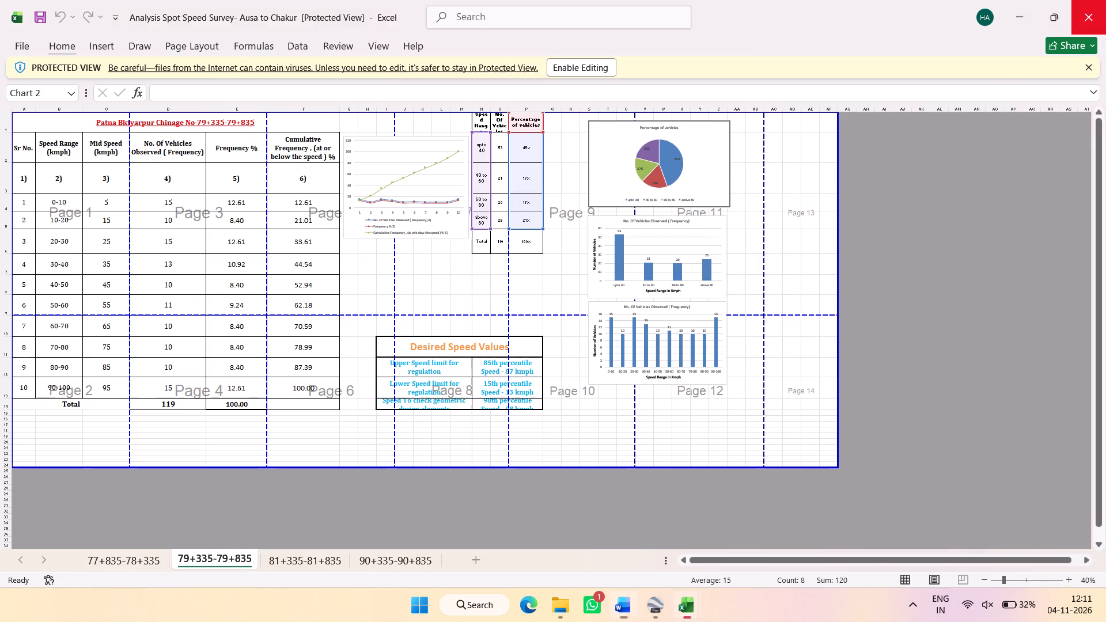
pyautogui.click(527, 363)
pyautogui.click(526, 391)
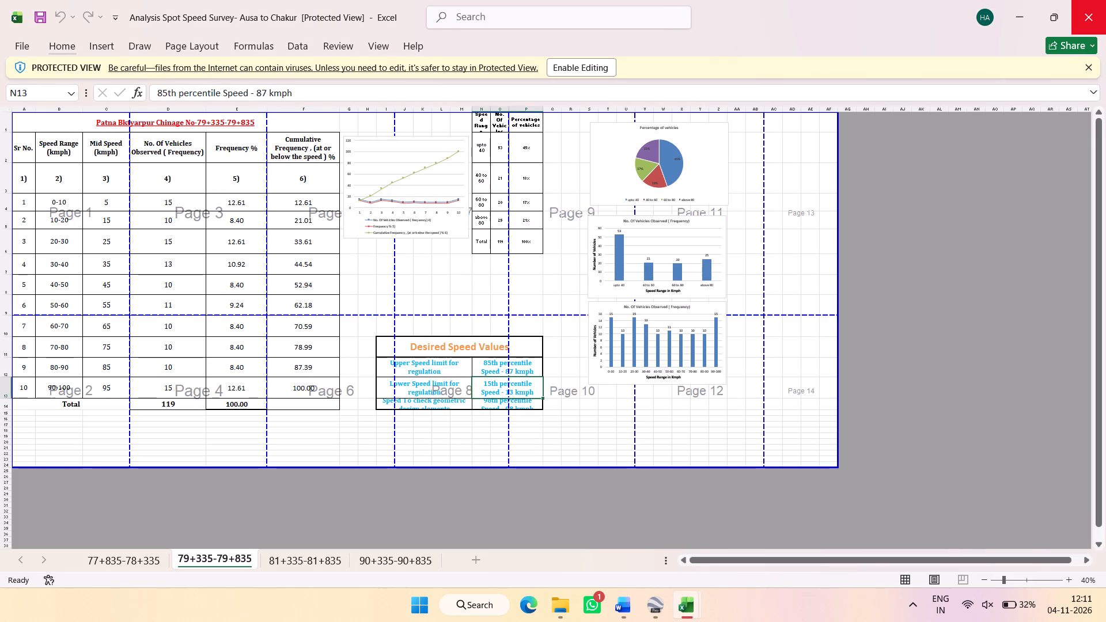
pyautogui.click(528, 403)
pyautogui.hotkey('alt', 'Tab')
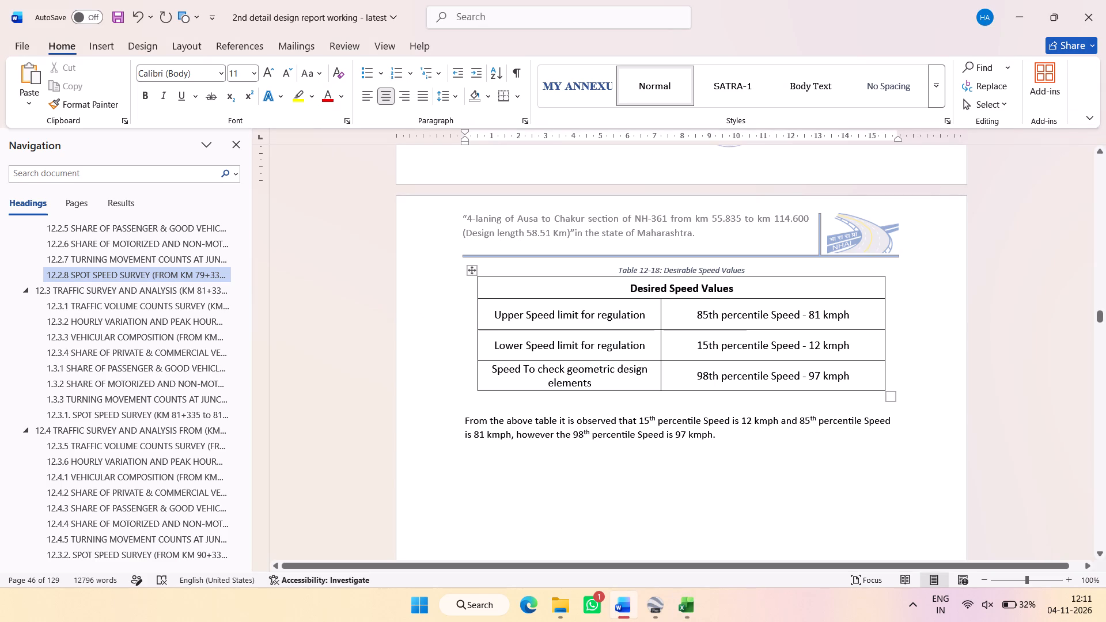
pyautogui.click(820, 315)
pyautogui.press('BackSpace')
pyautogui.press('7')
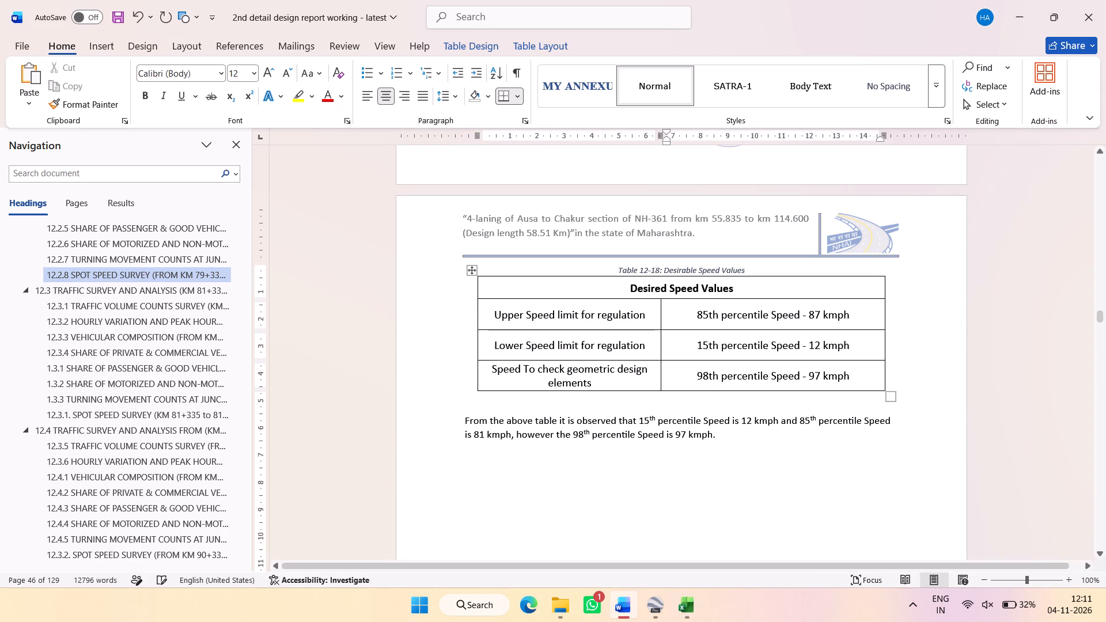
pyautogui.click(820, 347)
pyautogui.press('BackSpace')
pyautogui.press('3')
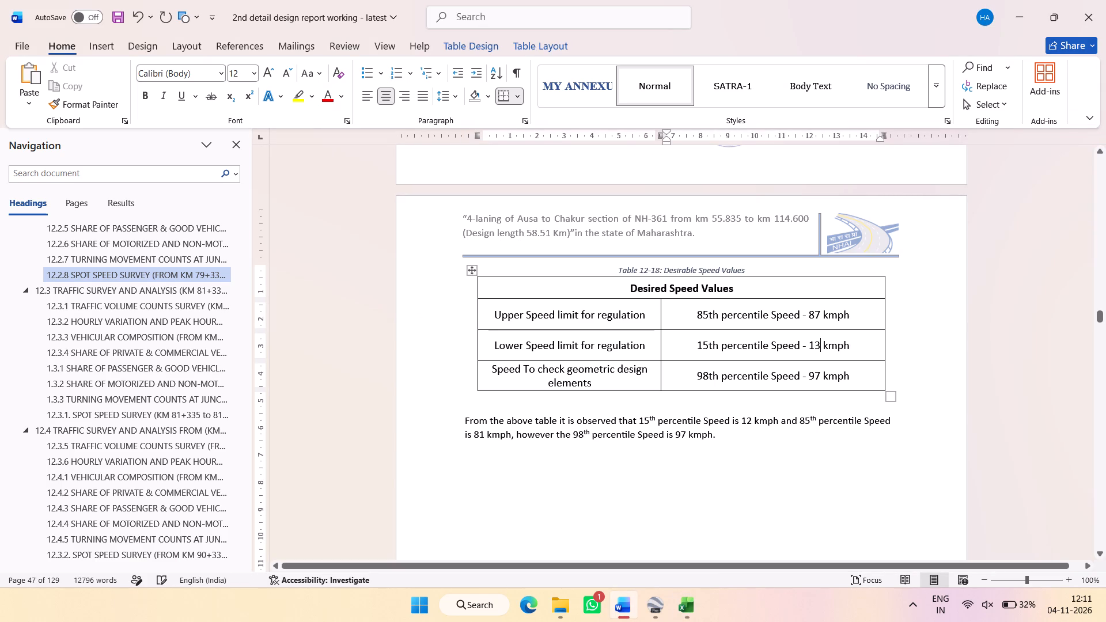
pyautogui.click(820, 374)
pyautogui.press('BackSpace')
pyautogui.press('8')
# Update the sentence below Table 12-18 to 13 kmph for the 15th, 87 kmph for the 85th and 98 kmph for the 98th percentile.
pyautogui.click(751, 420)
pyautogui.press('BackSpace')
pyautogui.press('BackSpace')
pyautogui.write('13')
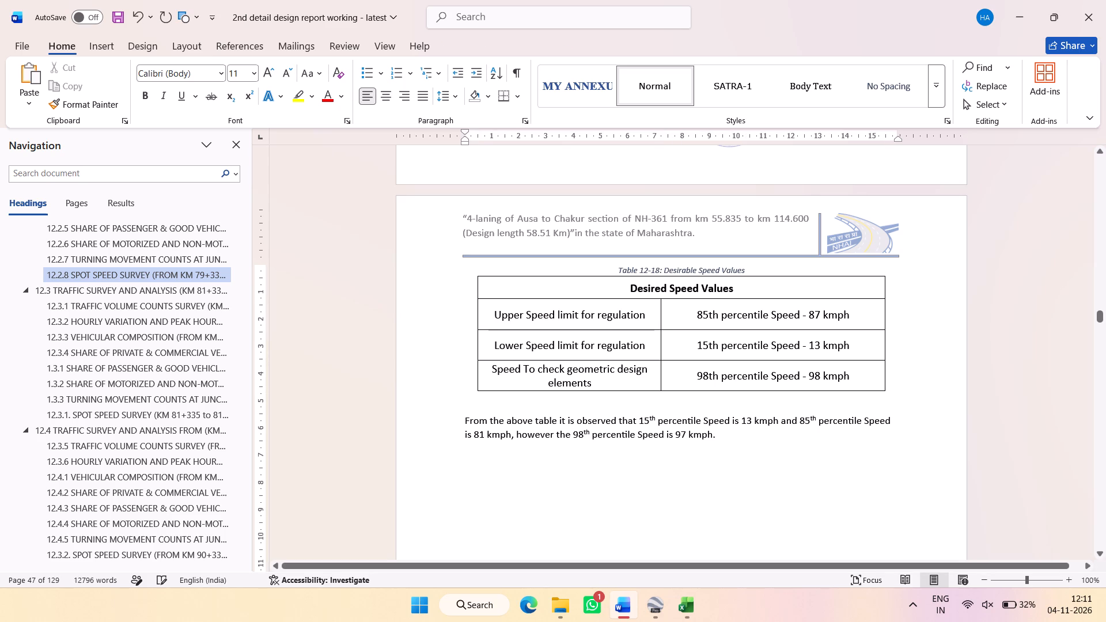
pyautogui.click(483, 435)
pyautogui.press('BackSpace')
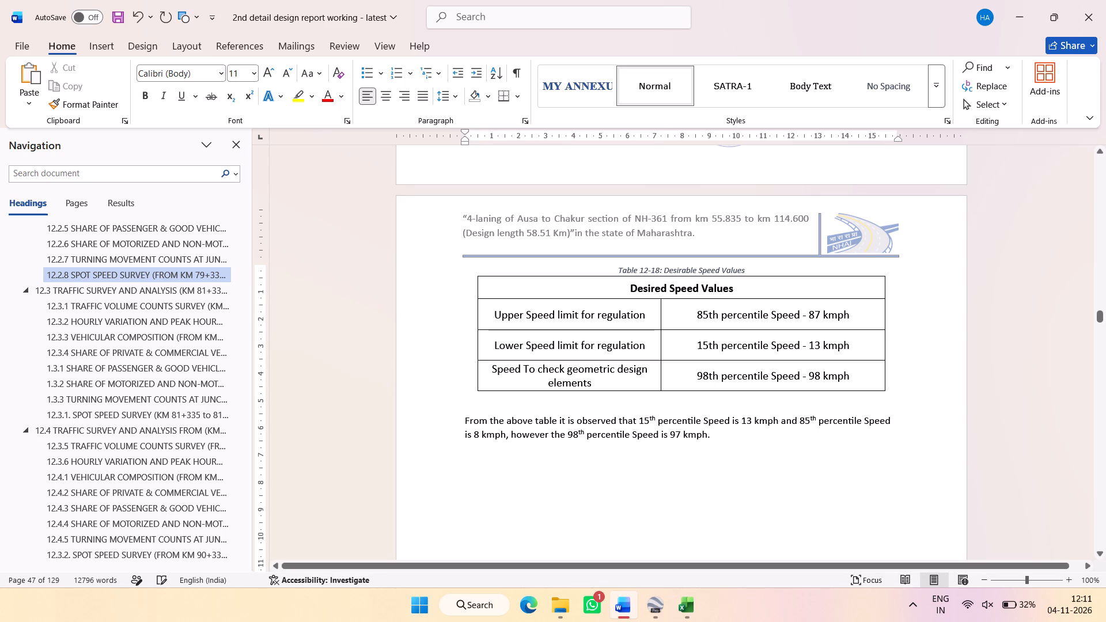
pyautogui.press('7')
pyautogui.click(686, 435)
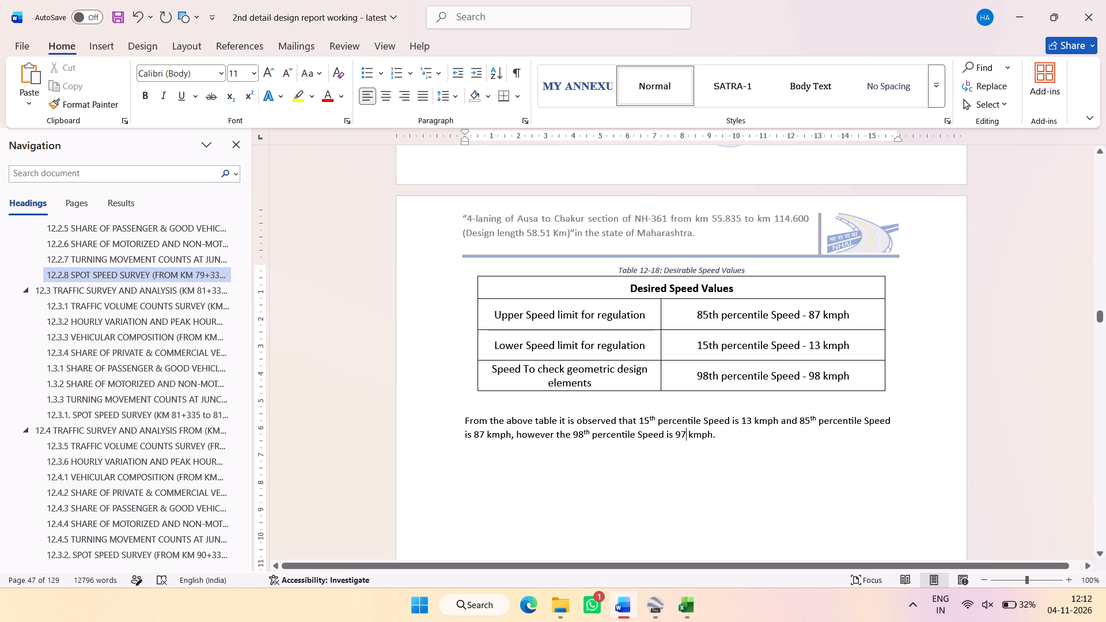
pyautogui.press('BackSpace')
pyautogui.press('8')
pyautogui.click(765, 368)
# Review section 12.2.8's updated spot speed tables, charts and observation text from the desired speed values back to its start.
pyautogui.scroll(3, 759, 328)
pyautogui.scroll(1, 754, 244)
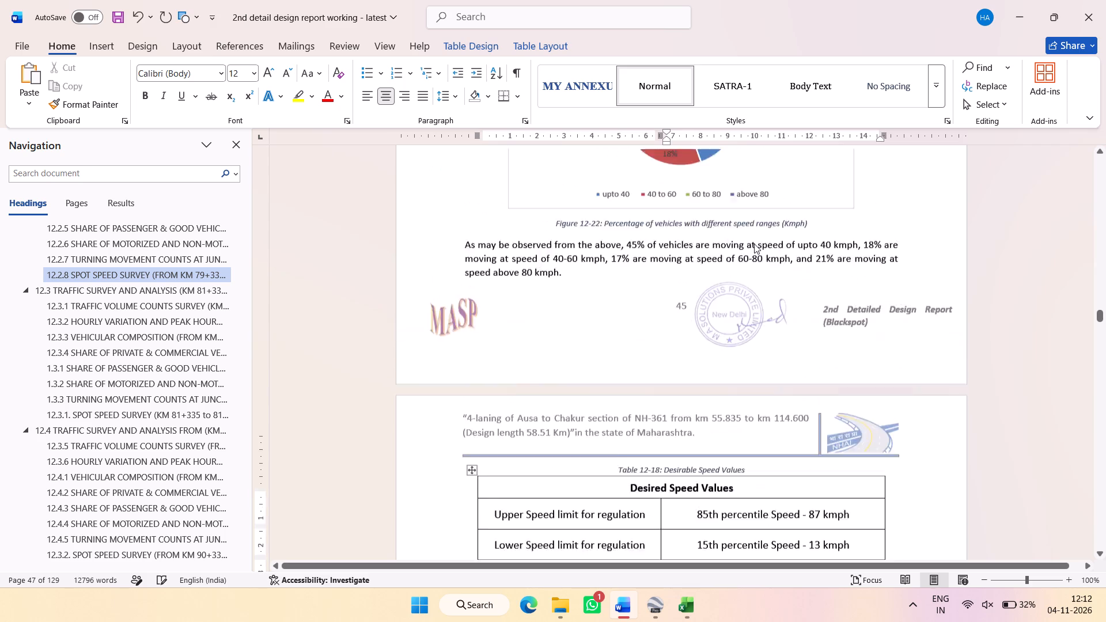
pyautogui.scroll(2, 754, 244)
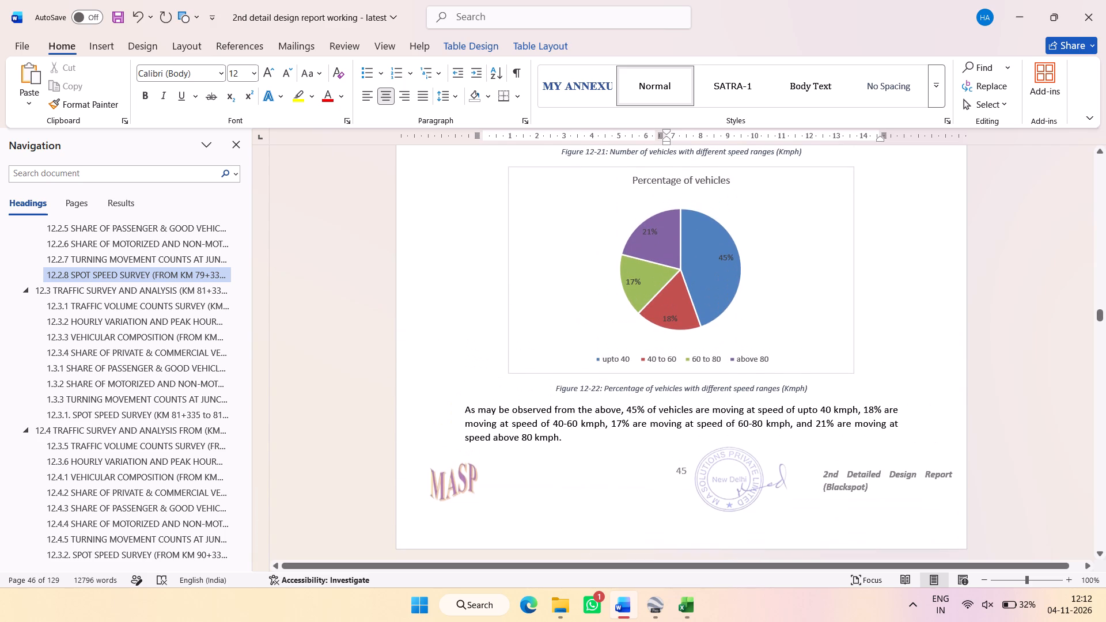
pyautogui.scroll(5, 743, 374)
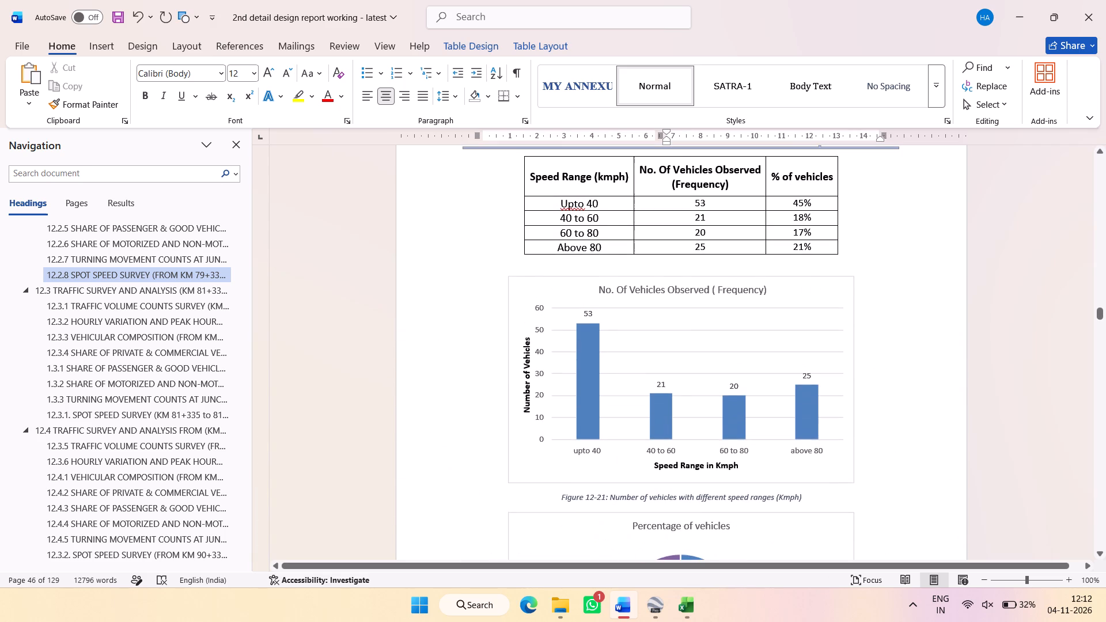
pyautogui.scroll(10, 743, 373)
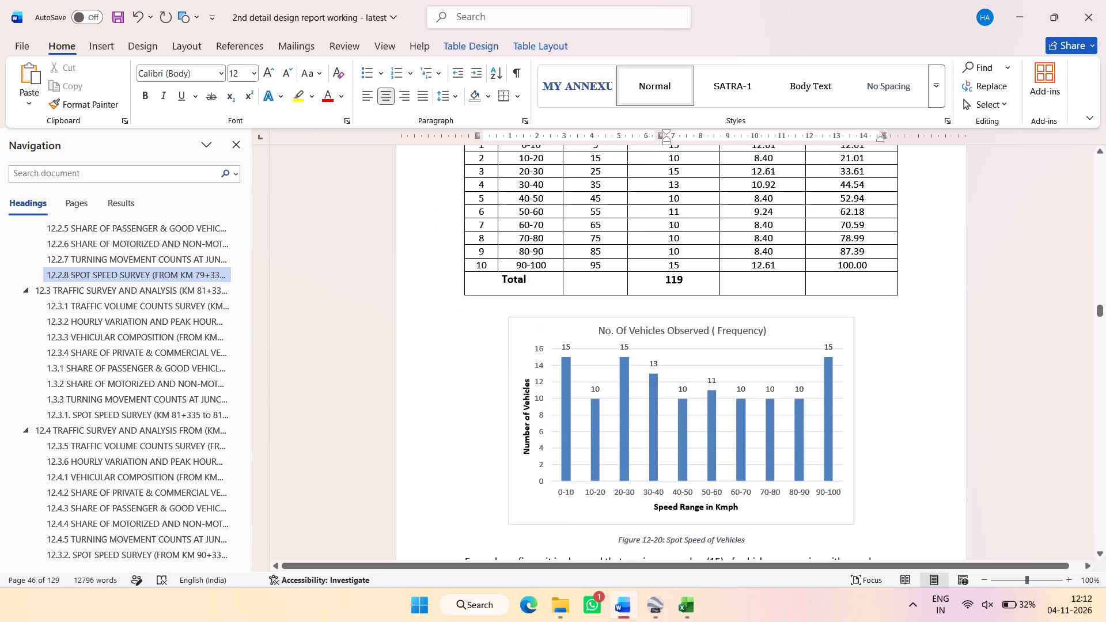
pyautogui.scroll(10, 743, 373)
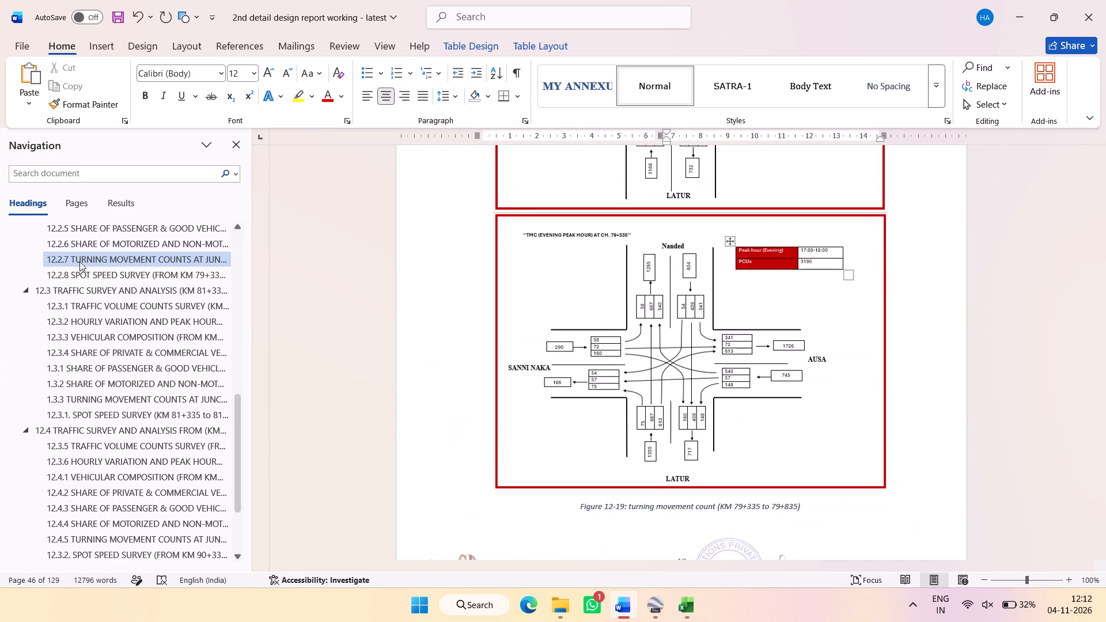
# Compare section 12.1.8's spot speed observations in Table 12-7 with the 77+835-78+335 sheet of the survey workbook.
pyautogui.scroll(3, 100, 268)
pyautogui.click(97, 323)
pyautogui.click(97, 339)
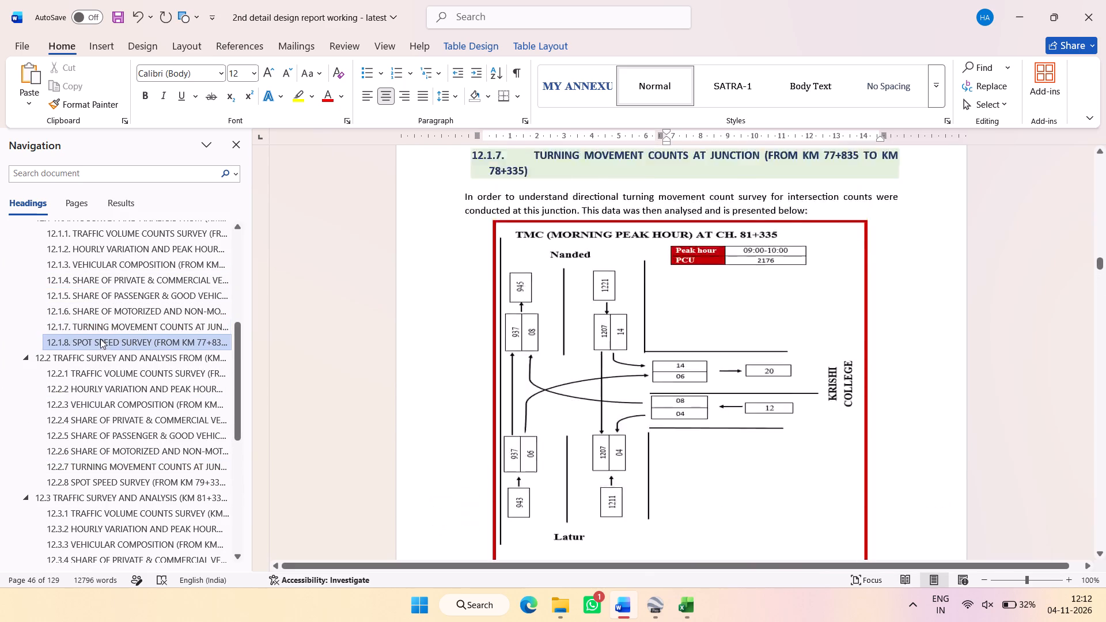
pyautogui.hotkey('alt', 'Tab')
pyautogui.click(151, 561)
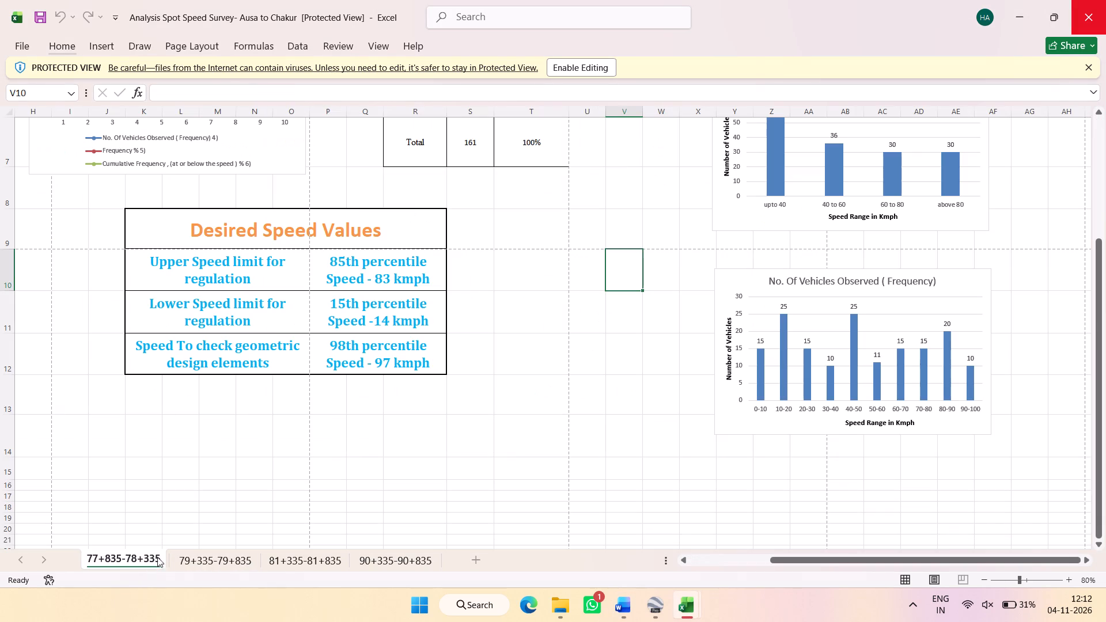
pyautogui.scroll(2, 484, 327)
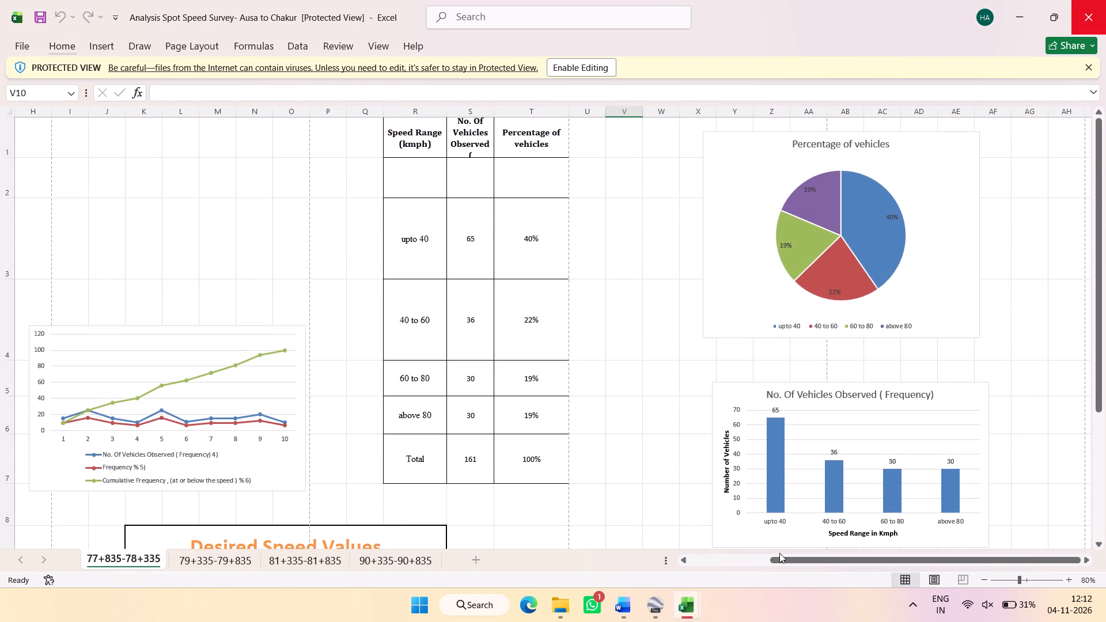
pyautogui.hotkey('alt', 'Tab')
pyautogui.hotkey('alt', 'Tab')
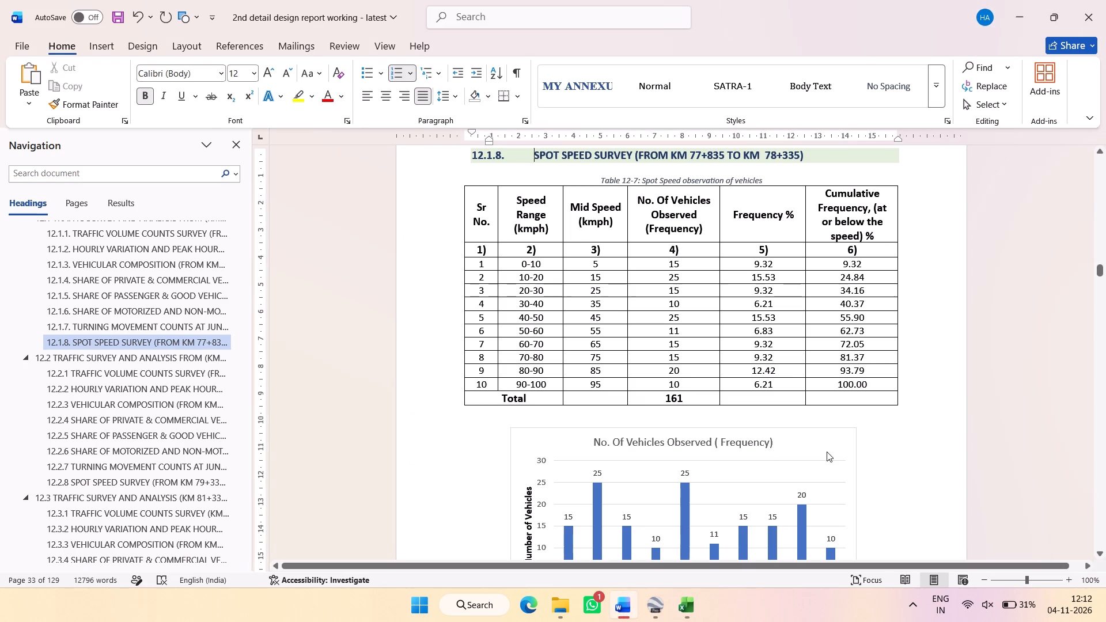
pyautogui.moveTo(869, 556); pyautogui.dragTo(788, 559)
pyautogui.scroll(-1, 785, 484)
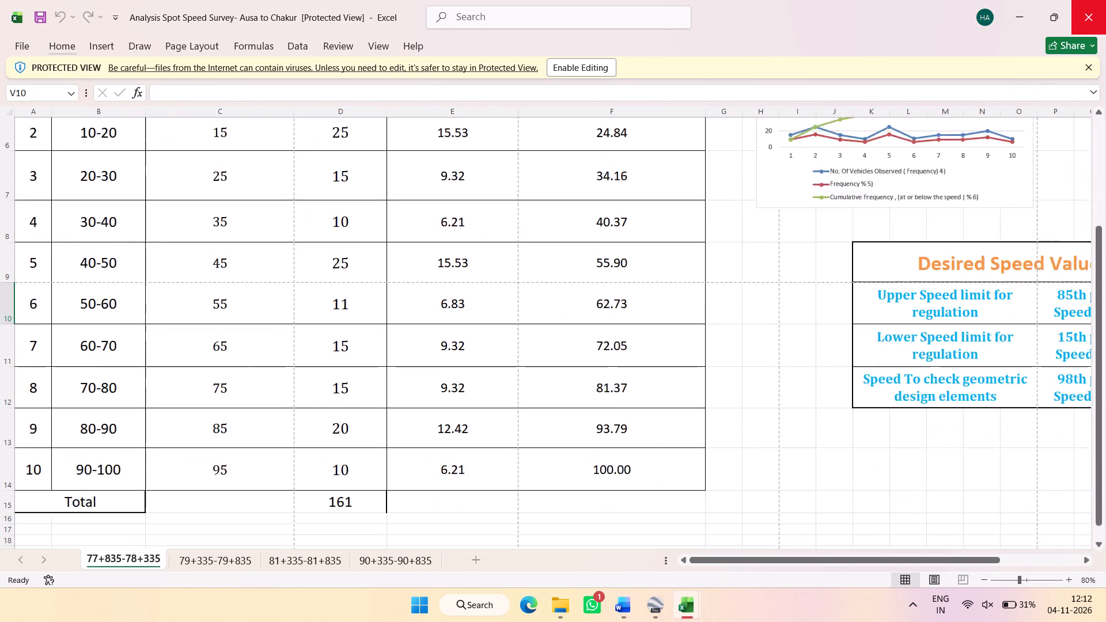
pyautogui.hotkey('alt', 'Tab')
pyautogui.hotkey('alt', 'Tab')
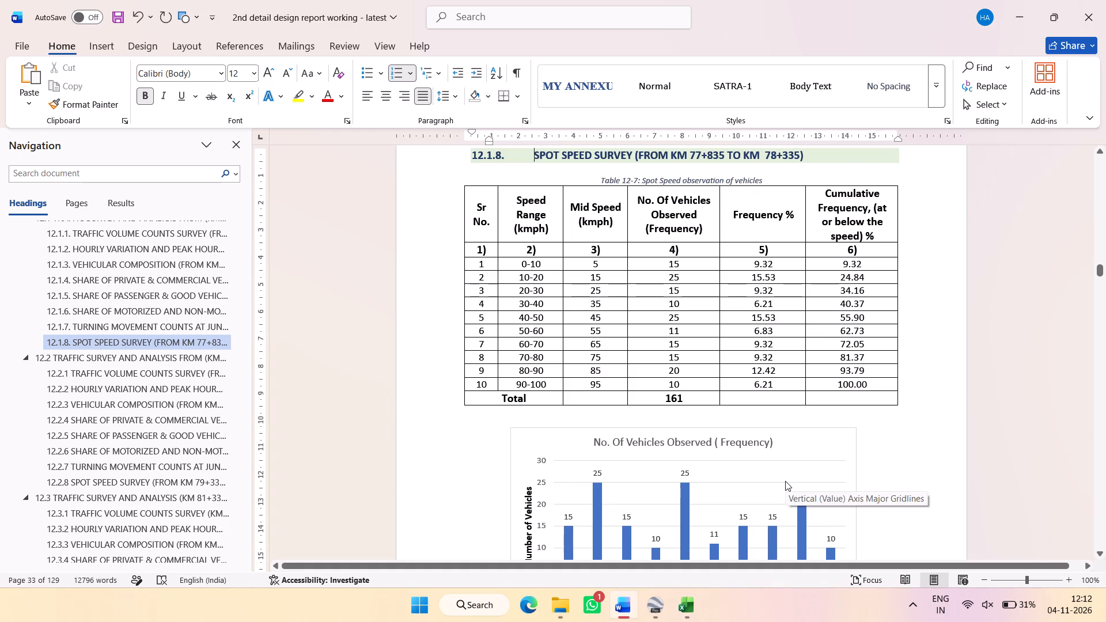
# Check Figure 12-9, its observation text and Table 12-8's speed range counts against the 77+835-78+335 sheet.
pyautogui.moveTo(805, 560); pyautogui.dragTo(859, 556)
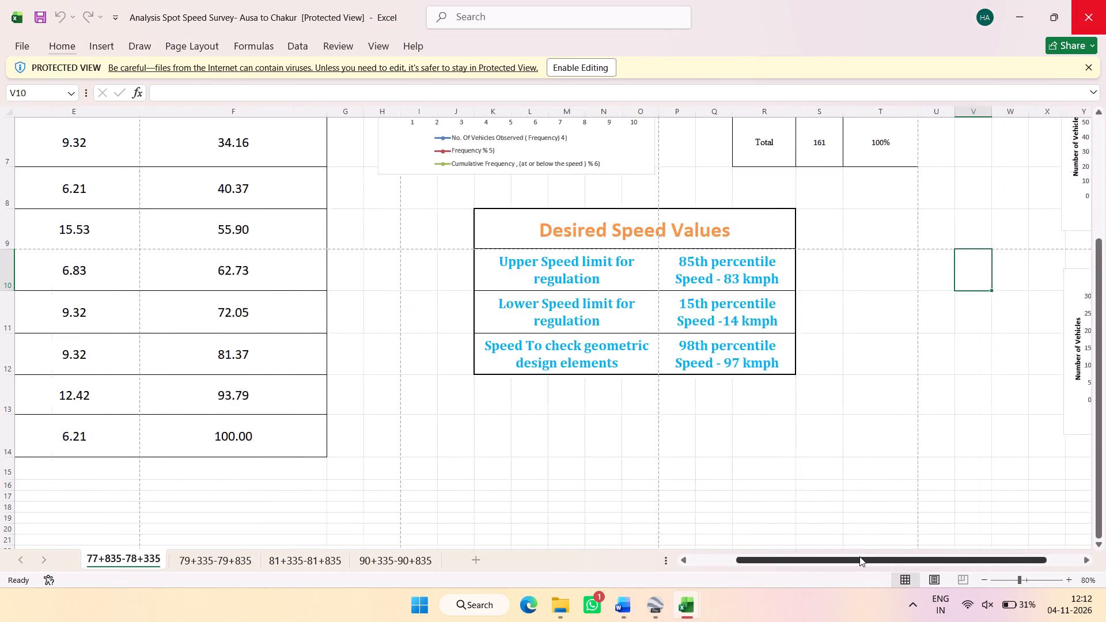
pyautogui.moveTo(859, 556); pyautogui.dragTo(904, 548)
pyautogui.scroll(1, 787, 442)
pyautogui.hotkey('alt', 'Tab')
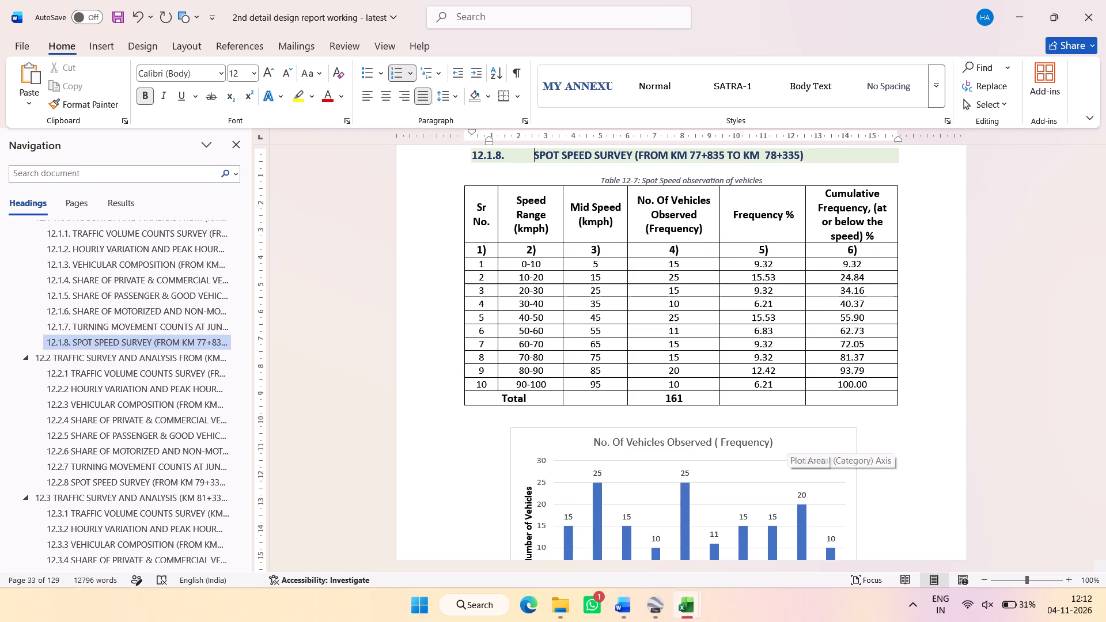
pyautogui.scroll(-9, 764, 376)
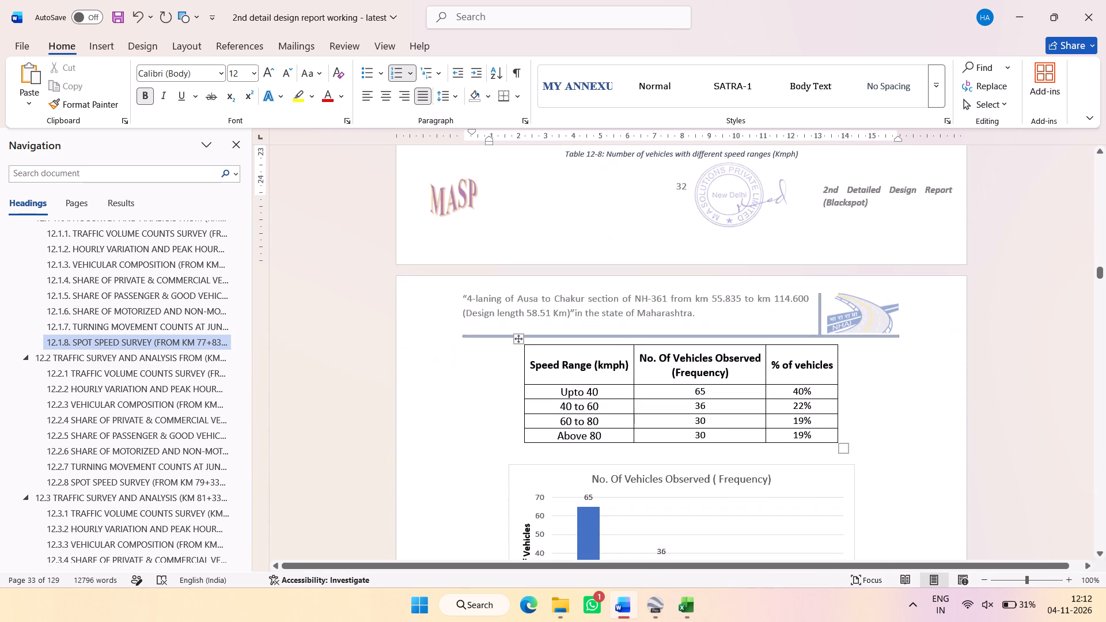
pyautogui.scroll(6, 804, 416)
pyautogui.hotkey('alt', 'Tab')
pyautogui.scroll(-3, 809, 410)
pyautogui.scroll(2, 810, 409)
pyautogui.hotkey('alt', 'Tab')
pyautogui.scroll(-3, 810, 409)
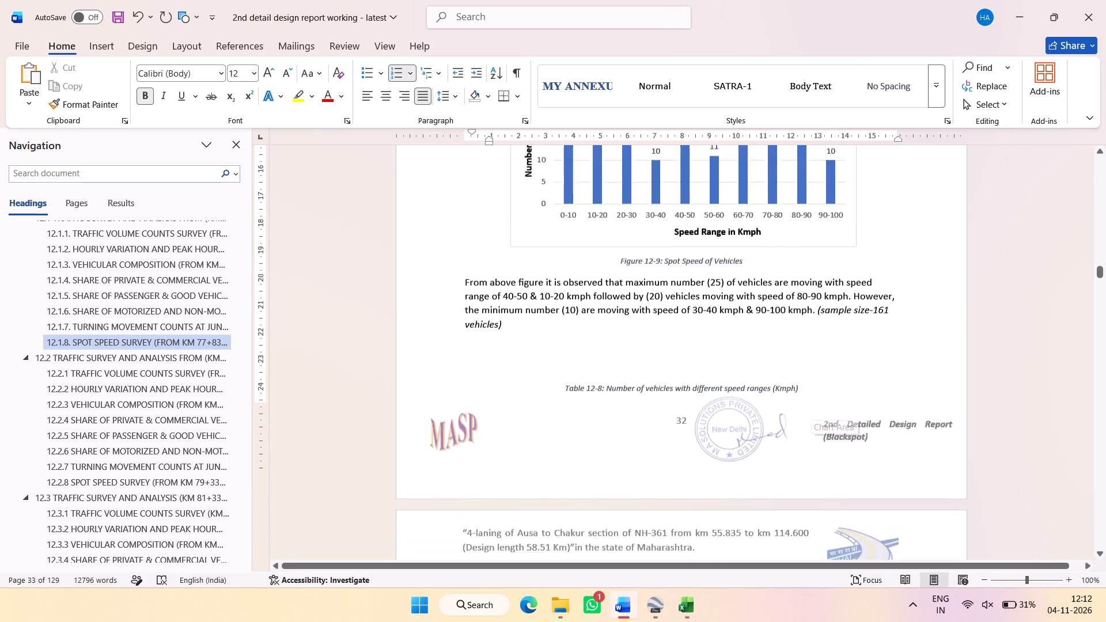
# Compare the Figure 12-10 bar chart and Figure 12-11 pie chart with the matching charts on the 77+835-78+335 sheet.
pyautogui.scroll(-10, 811, 408)
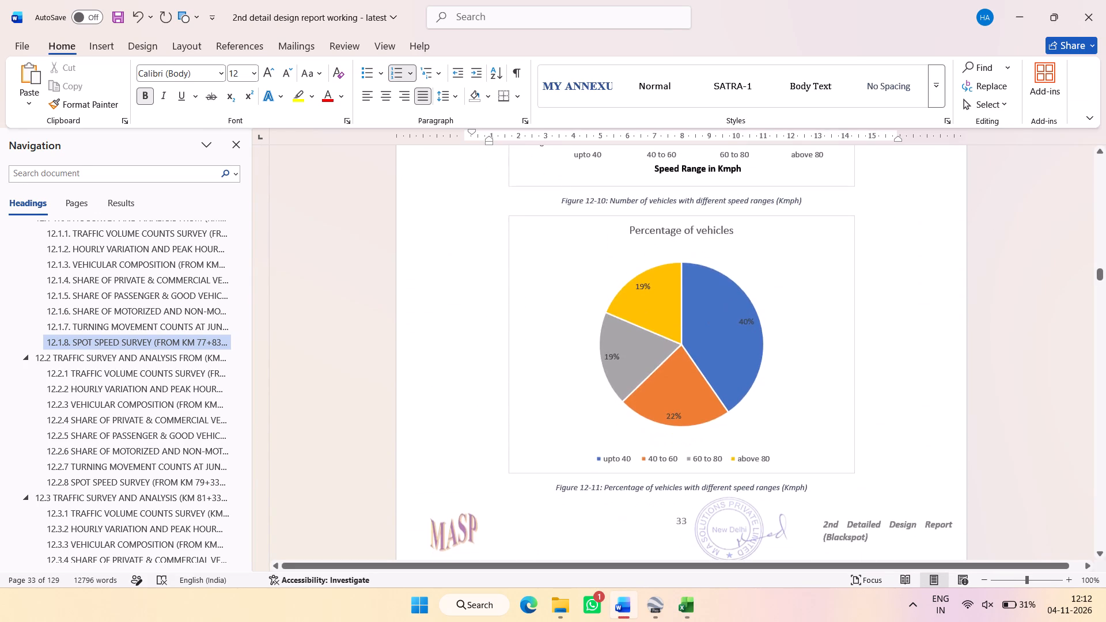
pyautogui.hotkey('alt', 'Tab')
pyautogui.scroll(-2, 811, 408)
pyautogui.scroll(5, 811, 408)
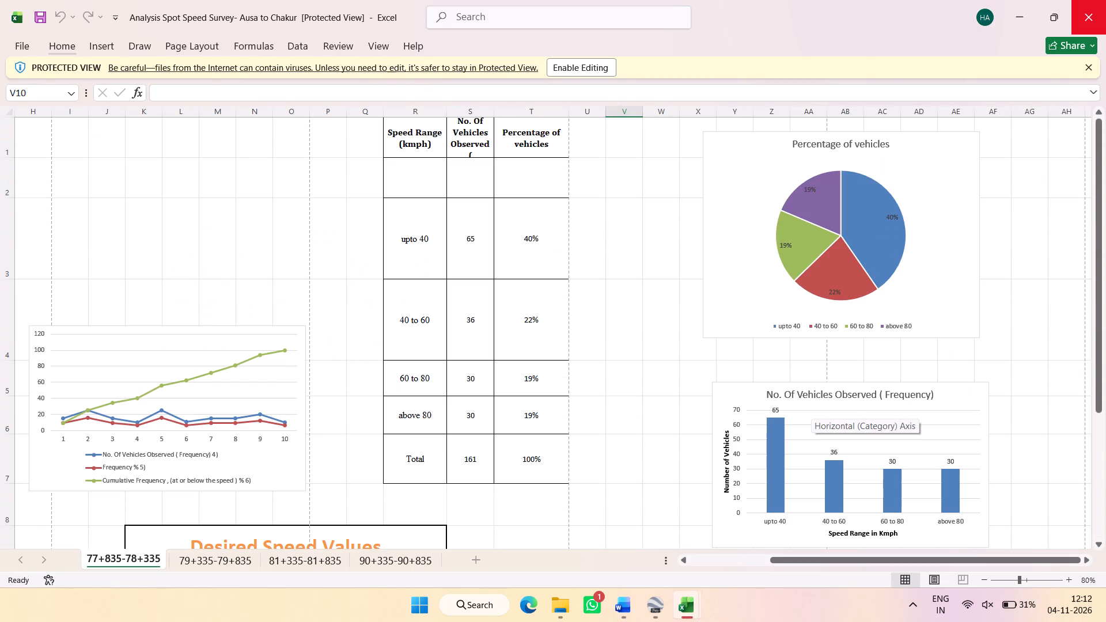
pyautogui.hotkey('alt', 'Tab')
pyautogui.hotkey('alt', 'Tab')
pyautogui.scroll(-2, 811, 408)
pyautogui.scroll(2, 811, 408)
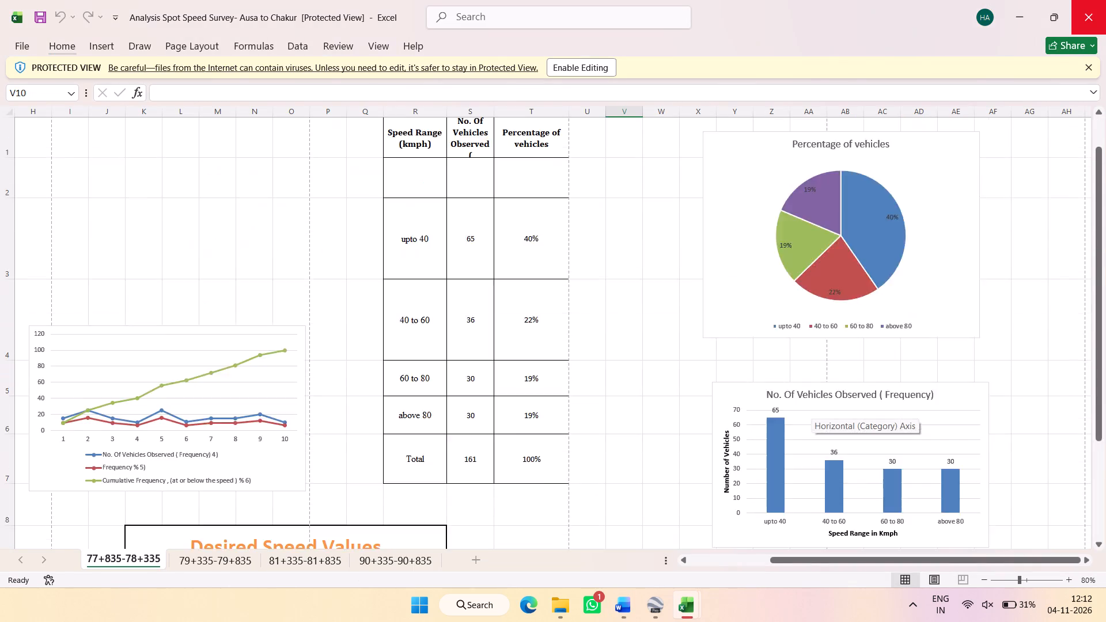
pyautogui.hotkey('alt', 'Tab')
# Check Table 12-9's desired speed values and the surrounding observation text against the 77+835-78+335 sheet.
pyautogui.scroll(-6, 811, 408)
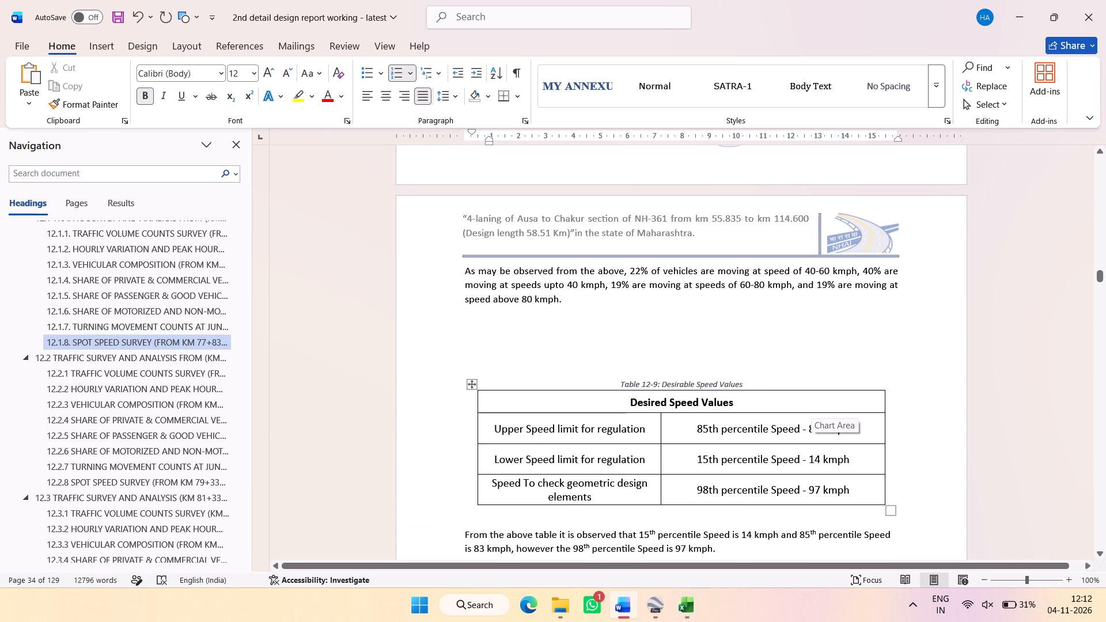
pyautogui.scroll(-2, 790, 411)
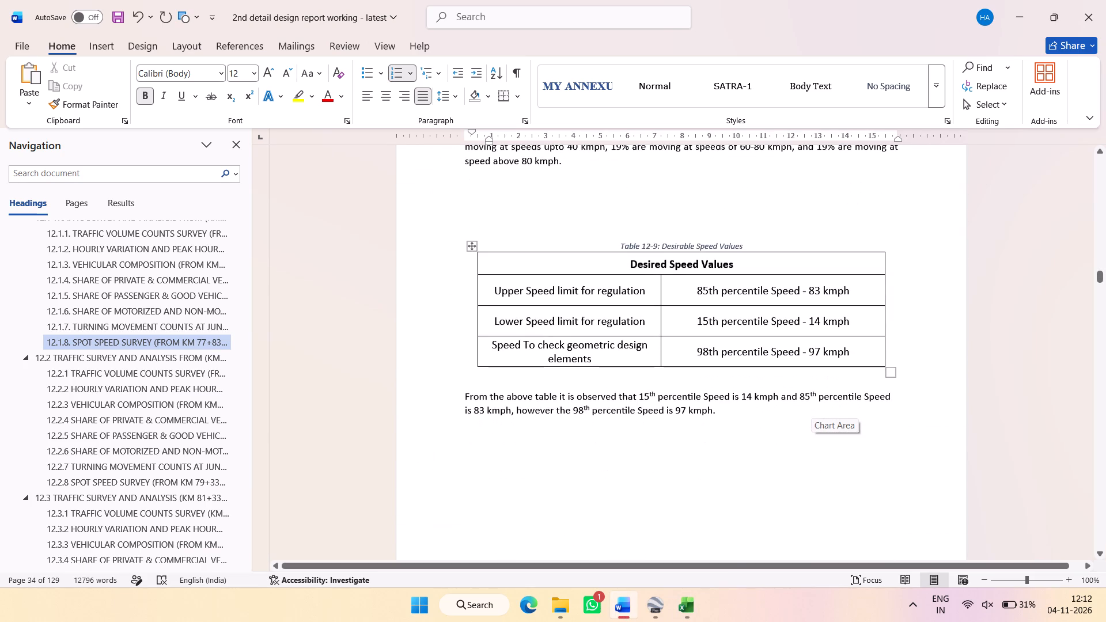
pyautogui.hotkey('alt', 'Tab')
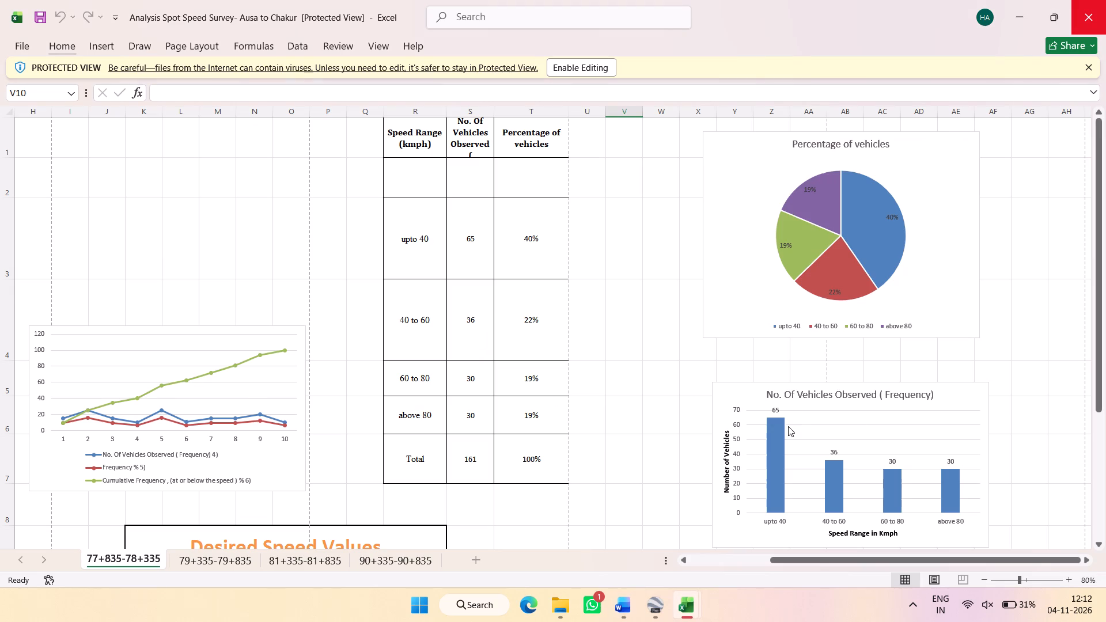
pyautogui.scroll(-2, 739, 444)
pyautogui.scroll(1, 730, 427)
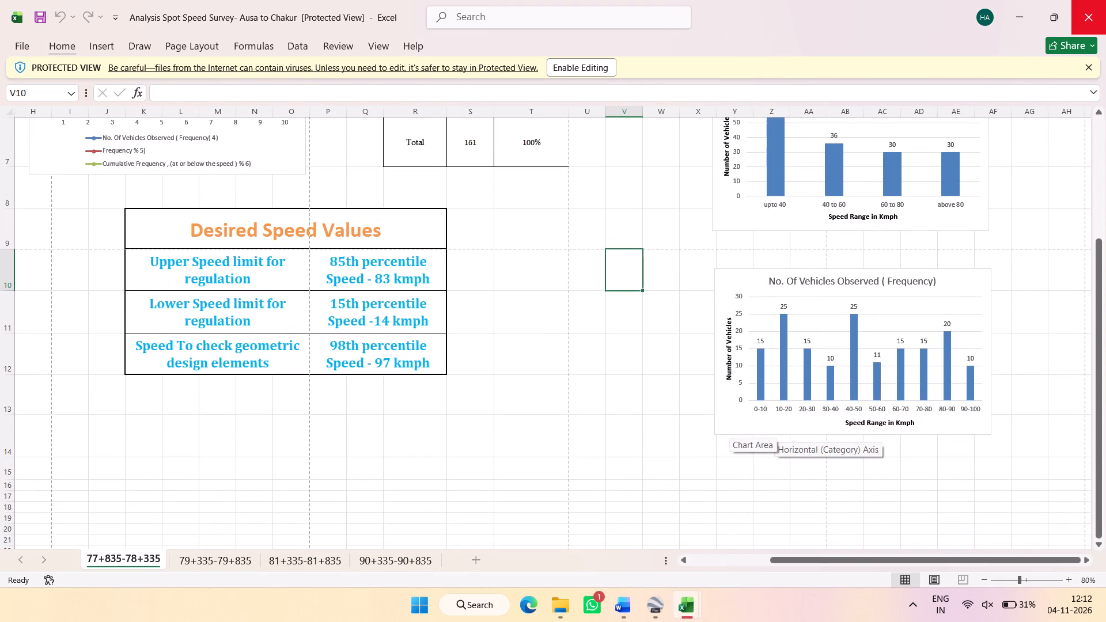
pyautogui.hotkey('alt', 'Tab')
# Delete the blank lines above the 12.2 Traffic Survey and Analysis heading at the start of its page.
pyautogui.scroll(-9, 737, 431)
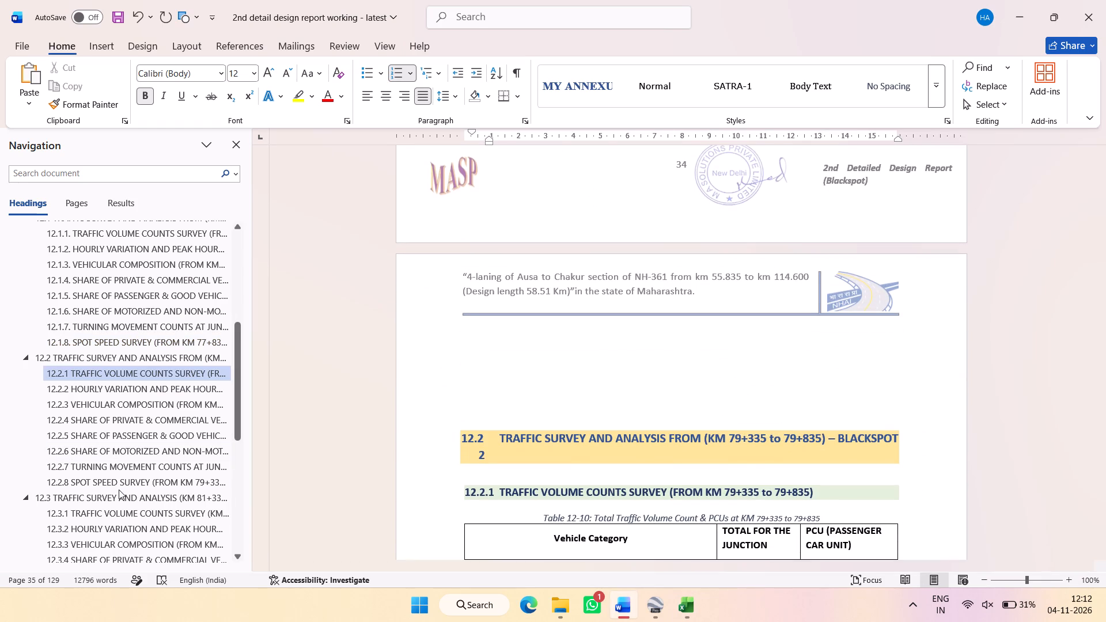
pyautogui.click(516, 331)
pyautogui.scroll(4, 578, 387)
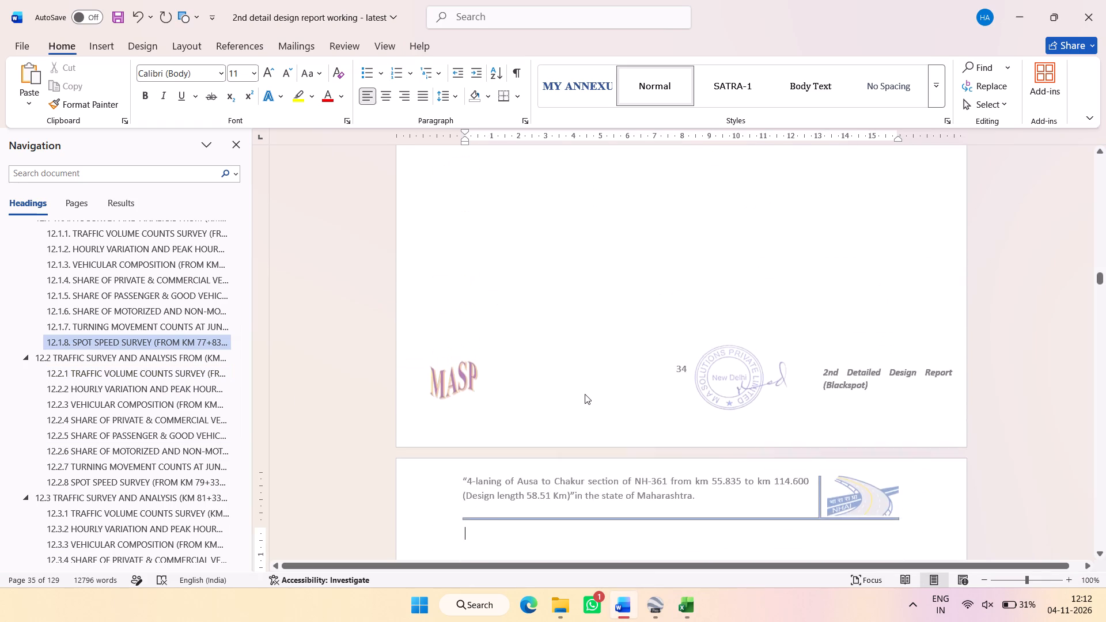
pyautogui.scroll(5, 585, 394)
pyautogui.scroll(-7, 586, 389)
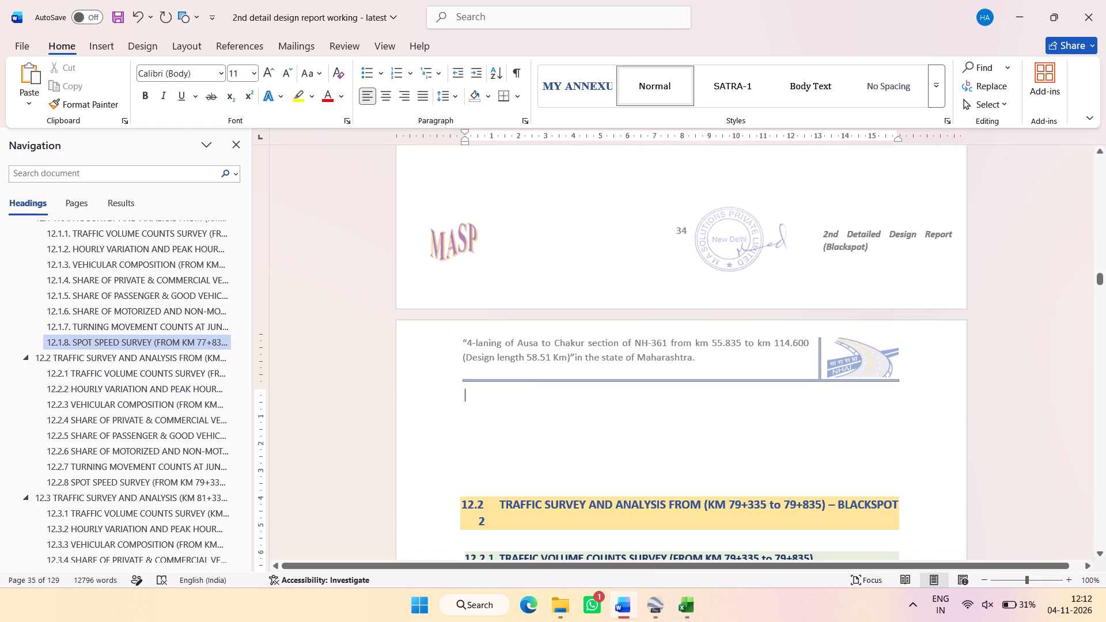
pyautogui.moveTo(532, 391); pyautogui.dragTo(524, 466)
pyautogui.press('Delete')
pyautogui.press('Delete')
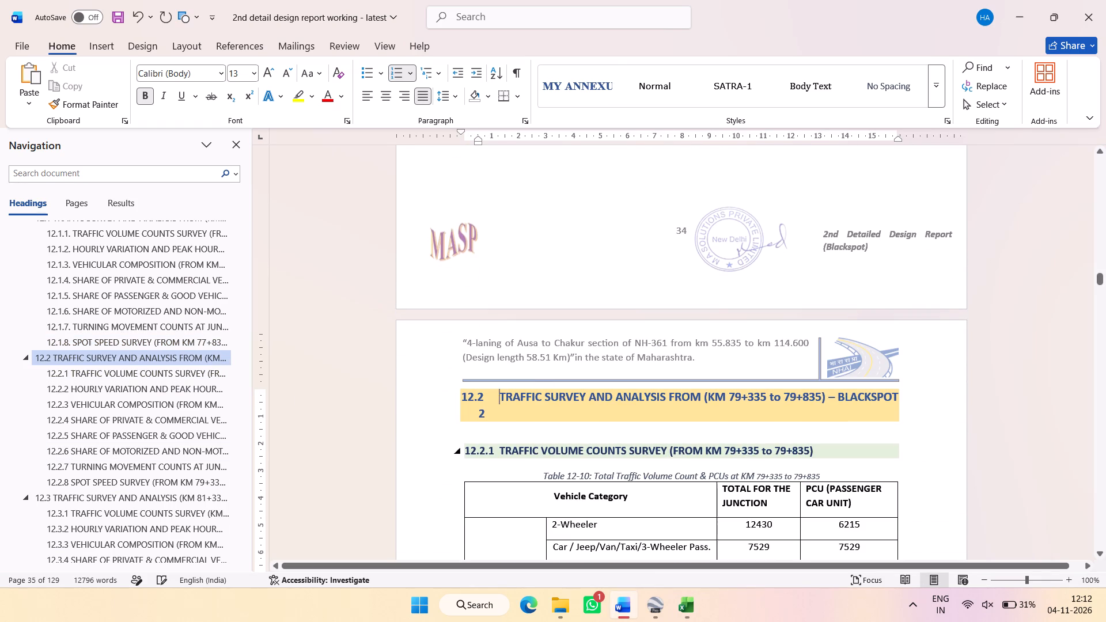
# Compare section 12.3.2's Table 12-34, Figure 12-42 and observation text with the 90+335-90+835 sheet.
pyautogui.click(124, 479)
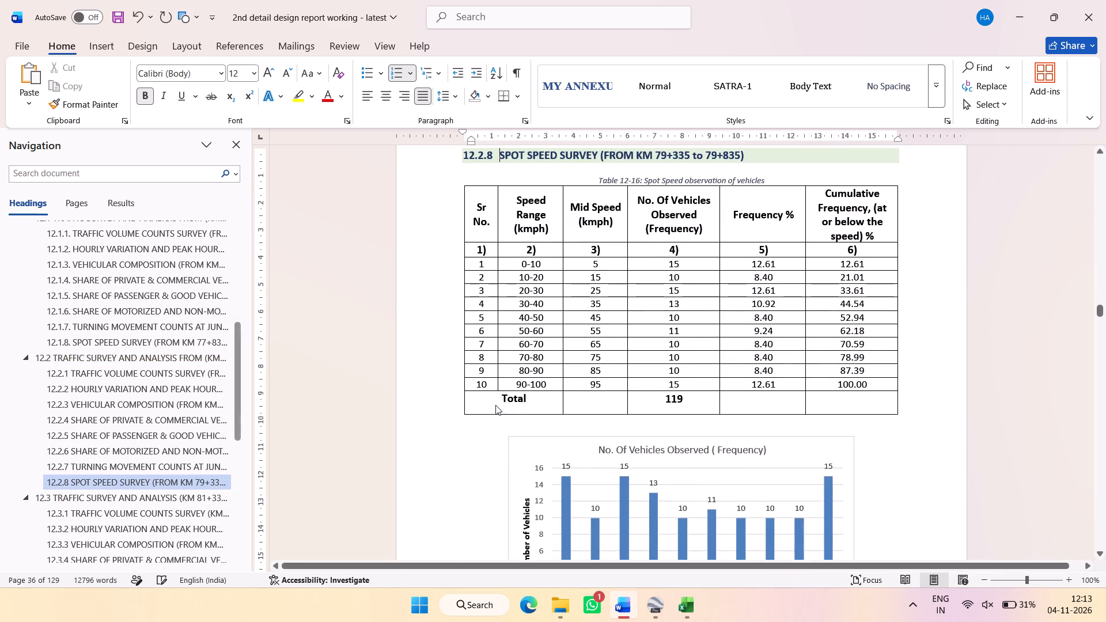
pyautogui.scroll(-20, 699, 397)
pyautogui.scroll(-5, 699, 397)
pyautogui.scroll(-3, 184, 507)
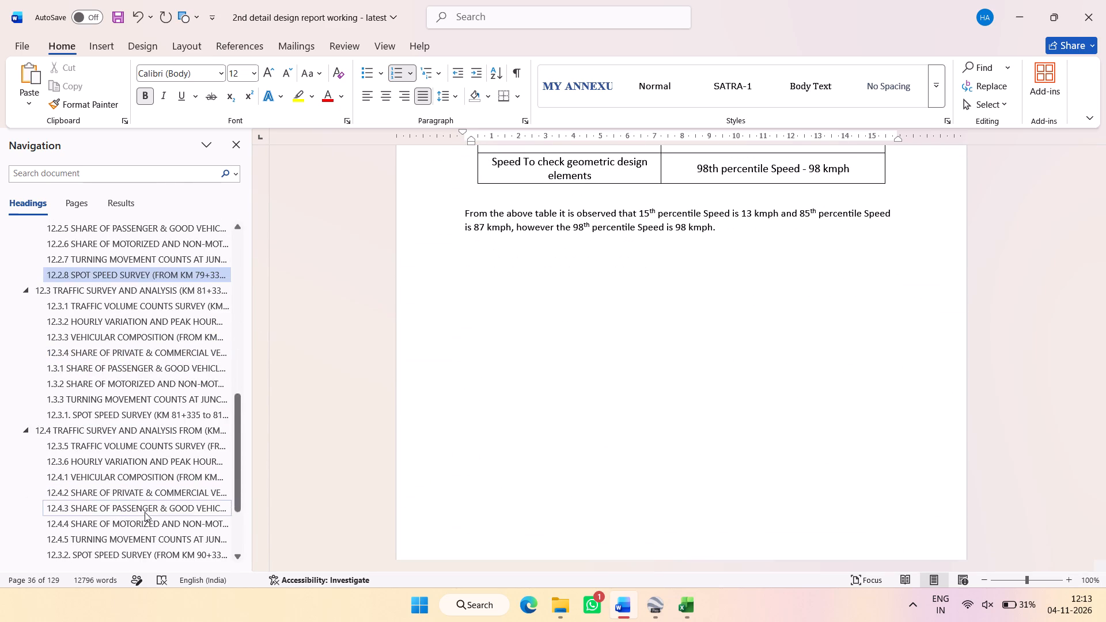
pyautogui.scroll(-1, 144, 512)
pyautogui.click(108, 492)
pyautogui.hotkey('alt', 'Tab')
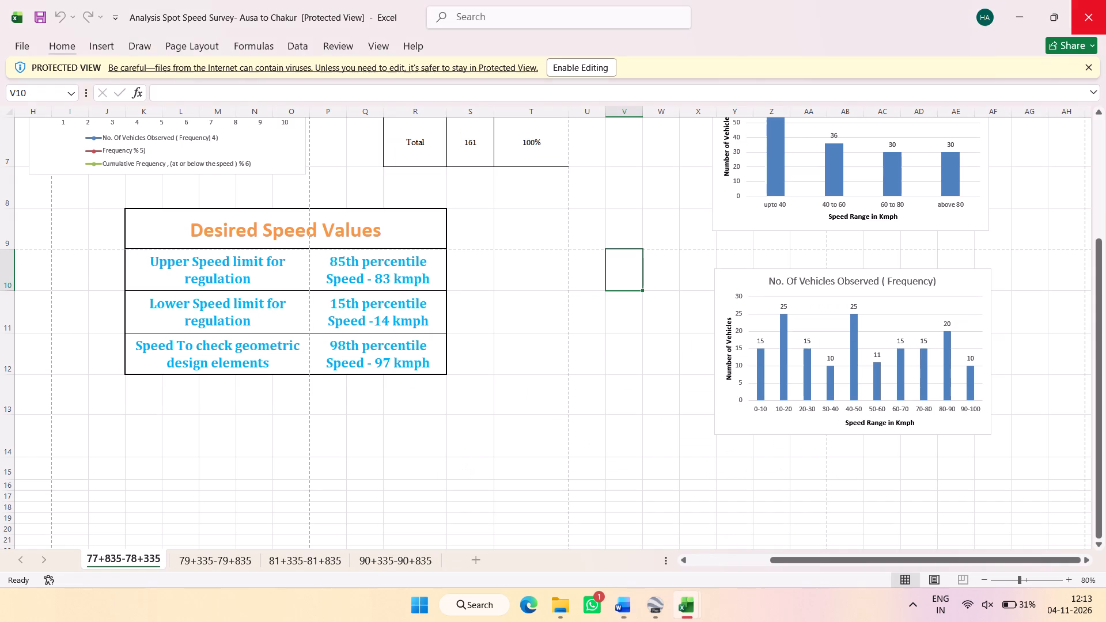
pyautogui.click(383, 566)
pyautogui.hotkey('alt', 'Tab')
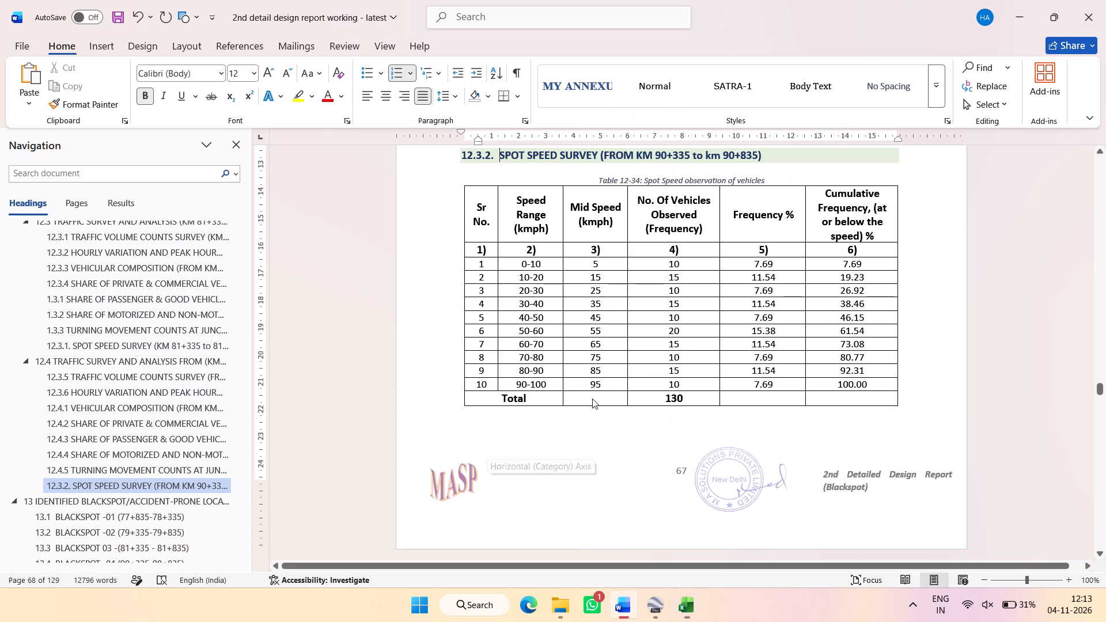
pyautogui.hotkey('alt', 'Tab')
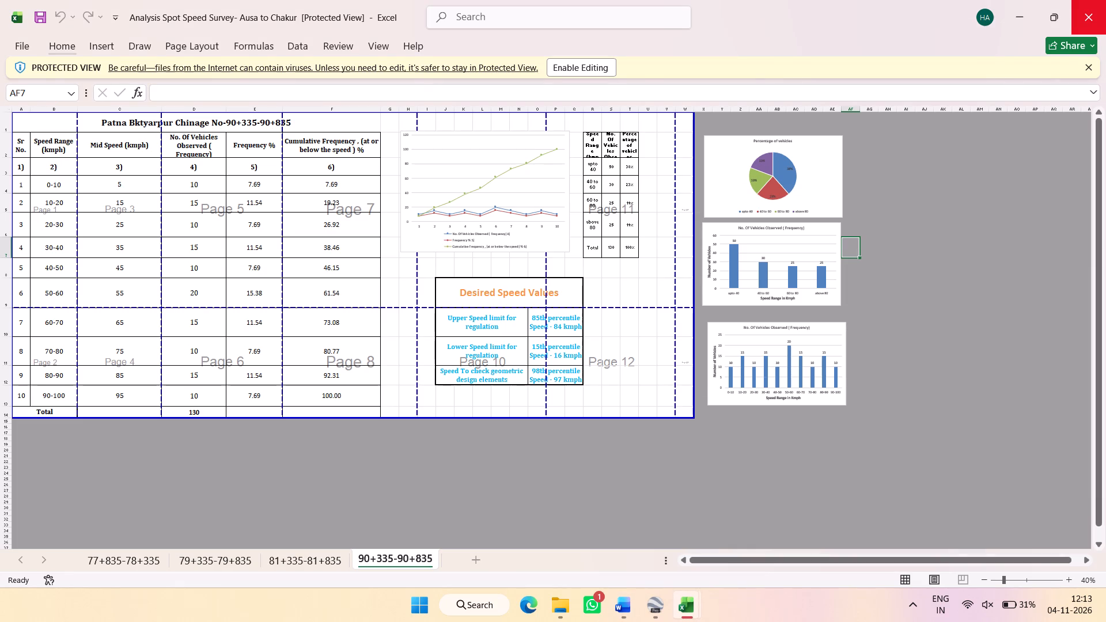
pyautogui.hotkey('alt', 'Tab')
pyautogui.scroll(-7, 673, 369)
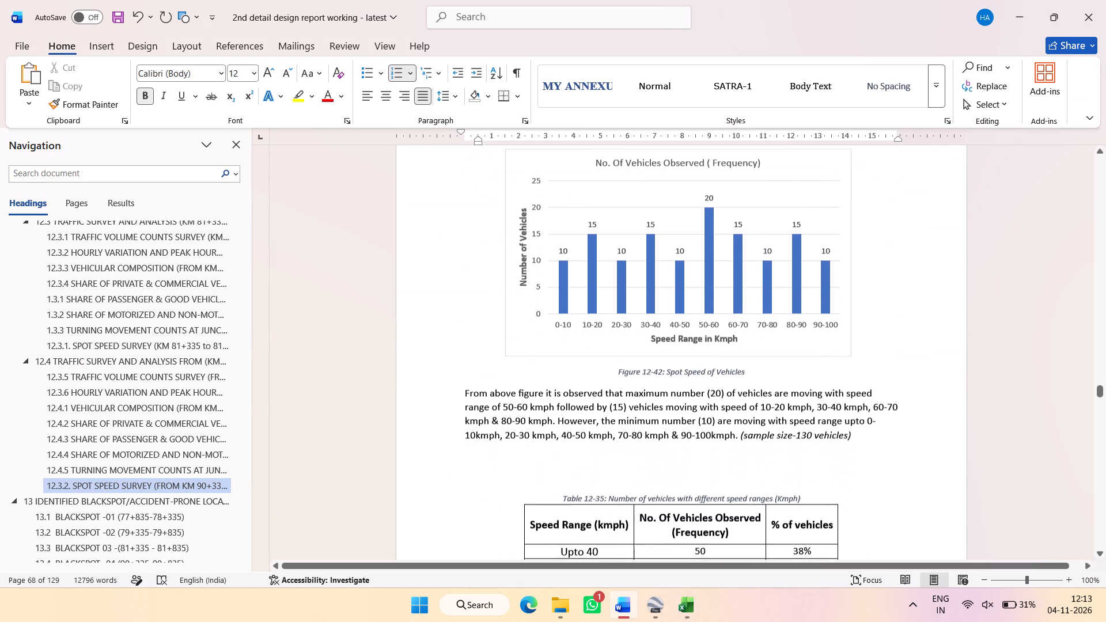
pyautogui.hotkey('alt', 'Tab')
pyautogui.keyDown('ctrl'); pyautogui.scroll(1, 799, 355); pyautogui.keyUp('ctrl')
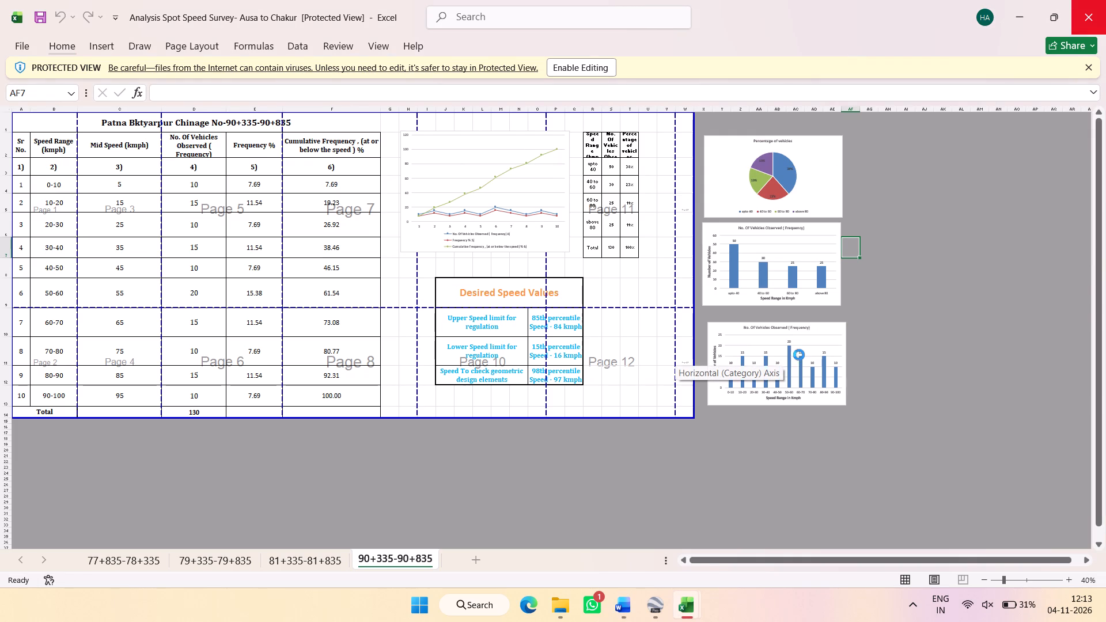
pyautogui.keyDown('ctrl'); pyautogui.scroll(1, 799, 355); pyautogui.keyUp('ctrl')
pyautogui.hotkey('alt', 'Tab')
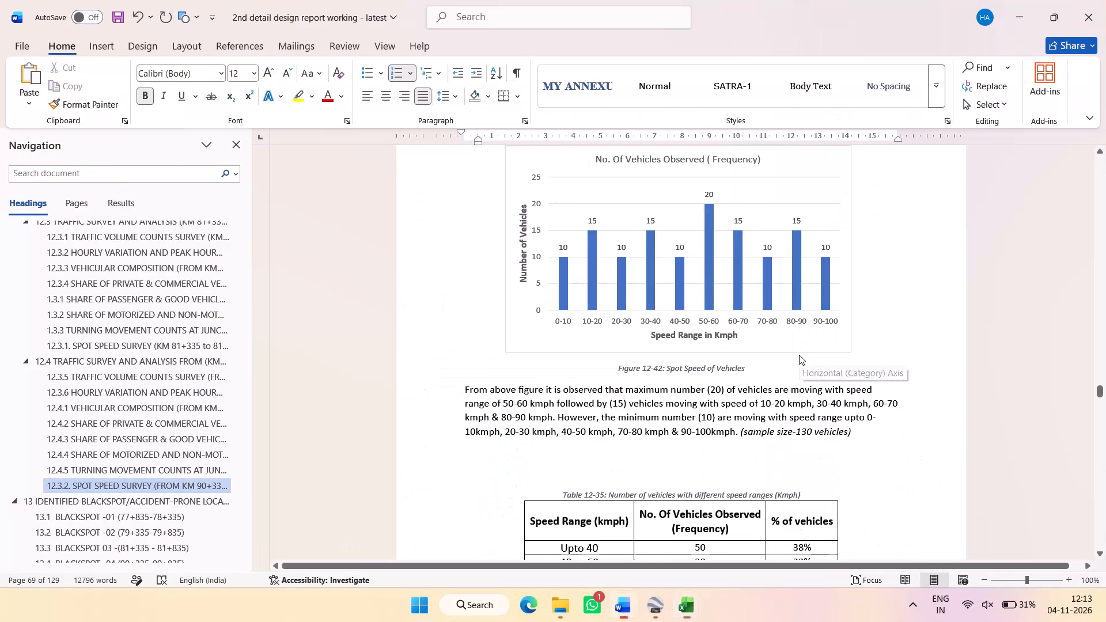
# Check Table 12-35 and the Figure 12-43 and 12-44 charts against the speed range data on the 90+335-90+835 sheet.
pyautogui.scroll(-3, 799, 355)
pyautogui.hotkey('alt', 'Tab')
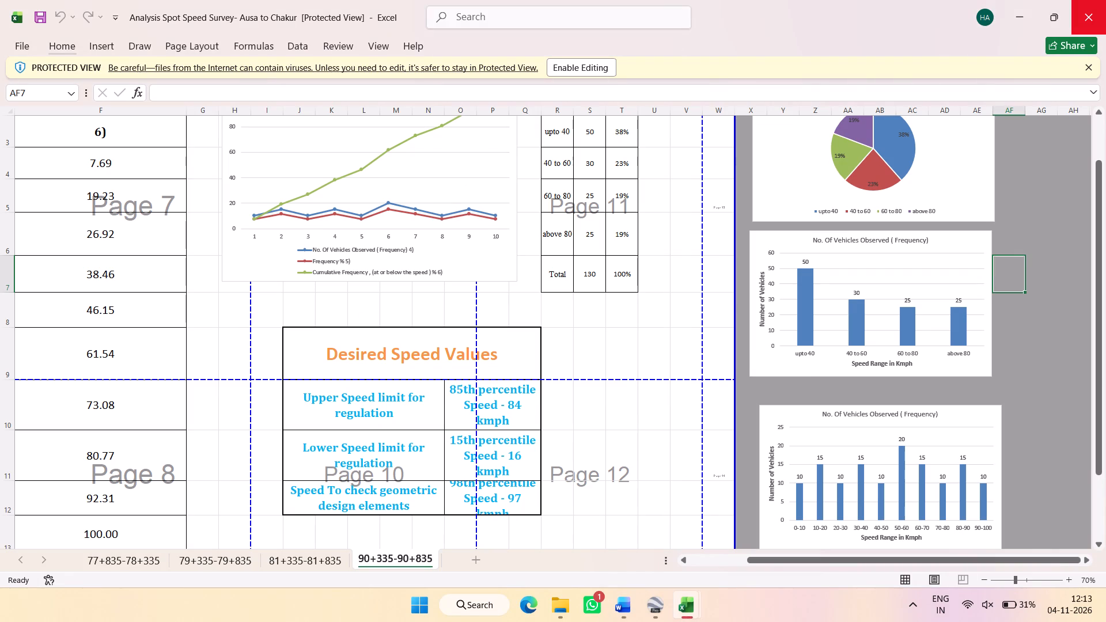
pyautogui.hotkey('alt', 'Tab')
pyautogui.scroll(-3, 767, 353)
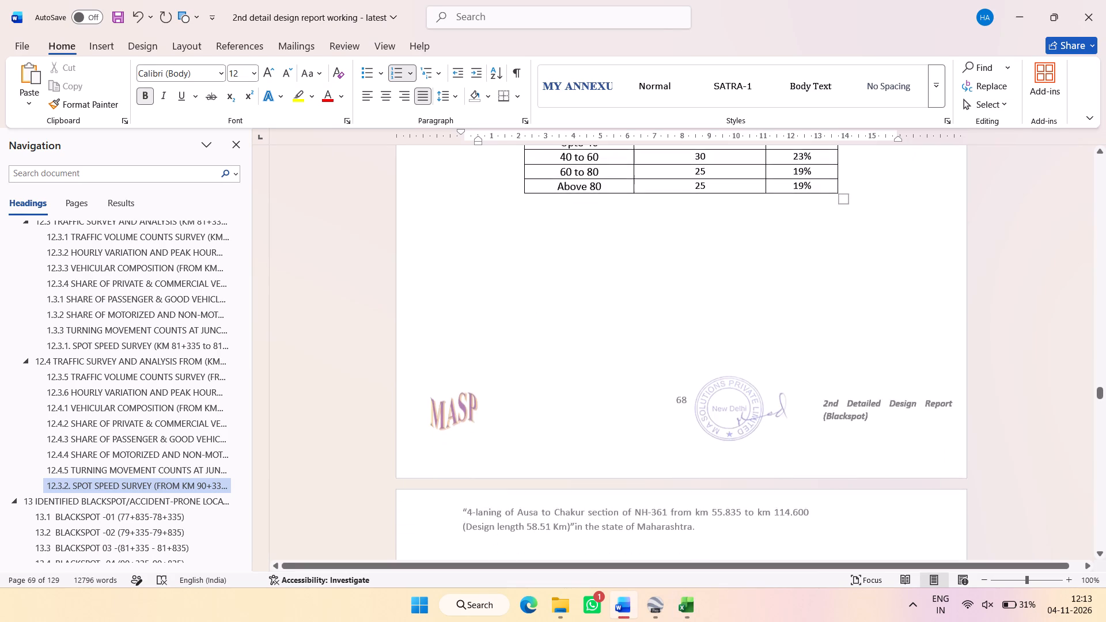
pyautogui.scroll(-5, 767, 353)
pyautogui.hotkey('alt', 'Tab')
pyautogui.hotkey('alt', 'Tab')
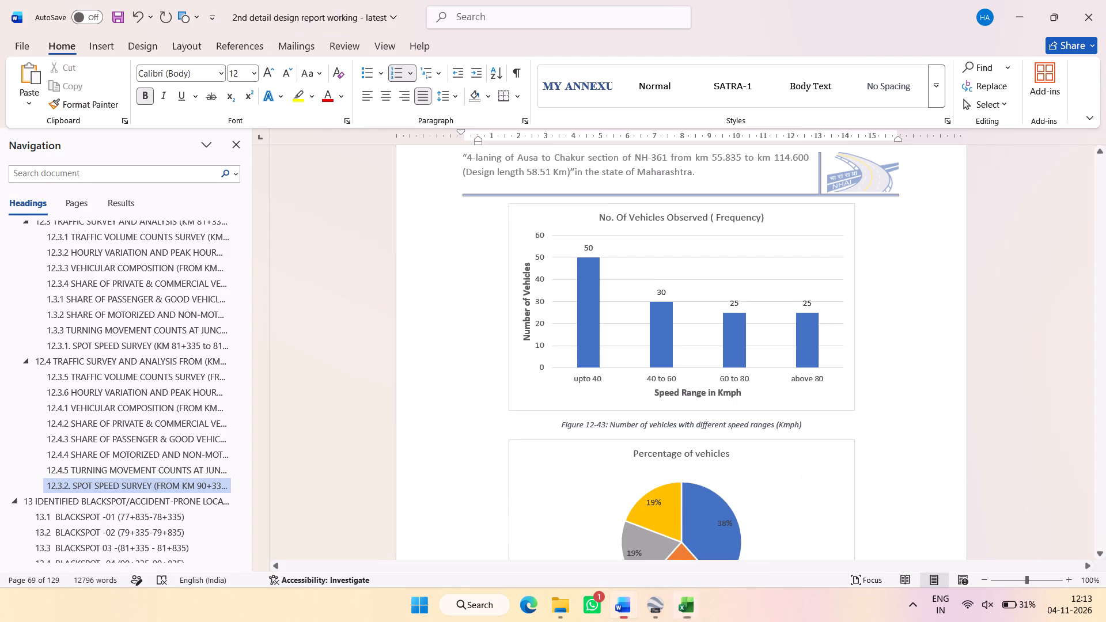
pyautogui.scroll(-4, 767, 353)
pyautogui.hotkey('alt', 'Tab')
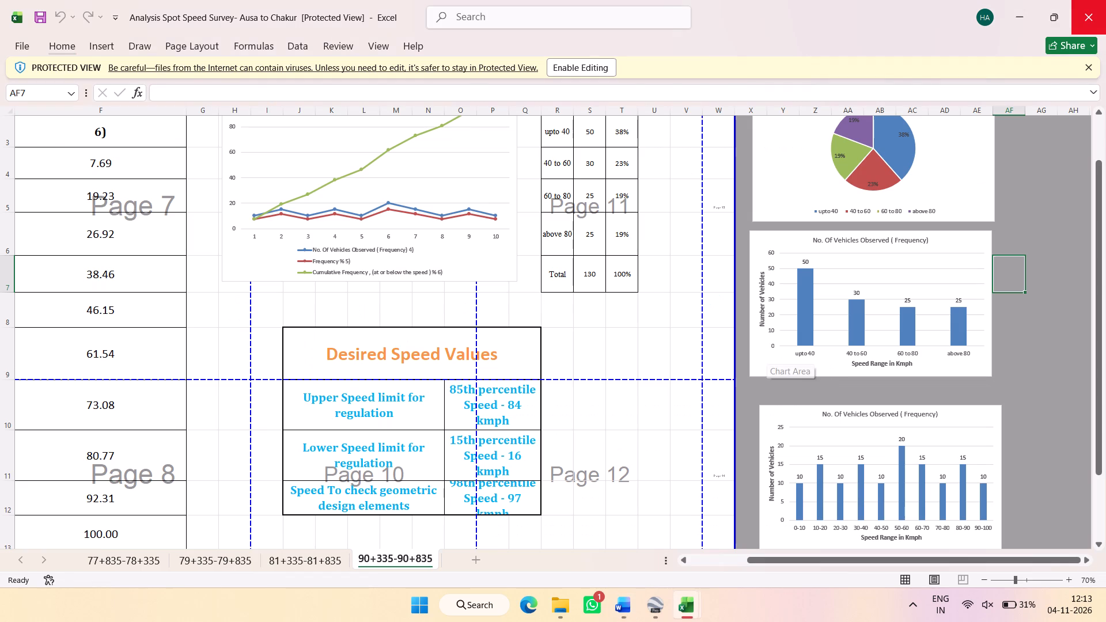
pyautogui.hotkey('alt', 'Tab')
# Check Table 12-36's desired speed values and the surrounding observation text against the 90+335-90+835 sheet.
pyautogui.scroll(-2, 767, 353)
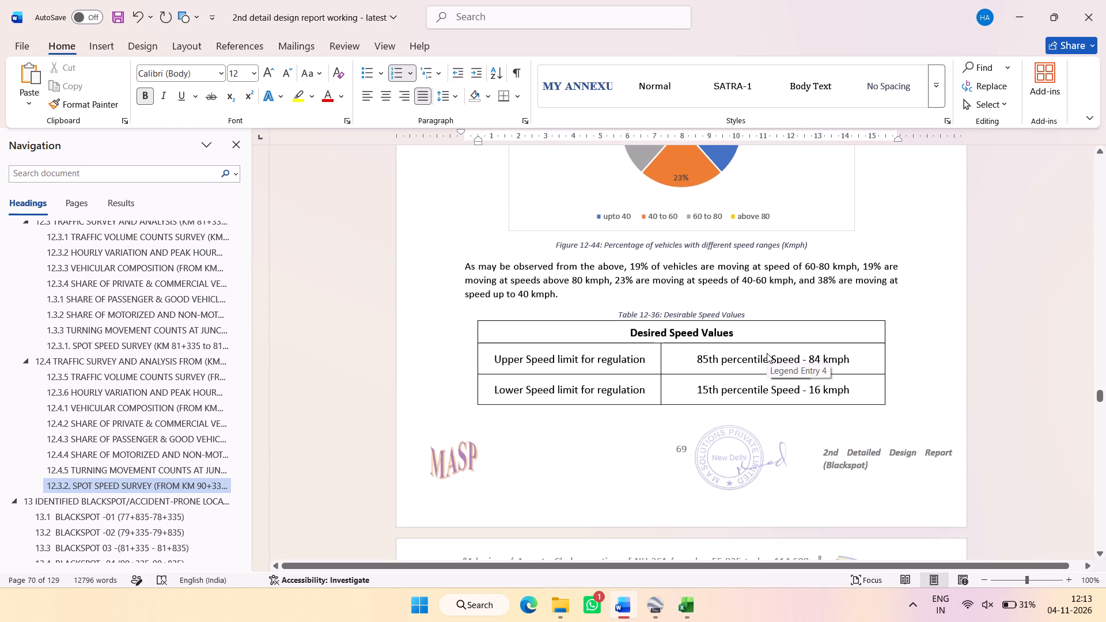
pyautogui.scroll(-2, 699, 366)
pyautogui.hotkey('alt', 'Tab')
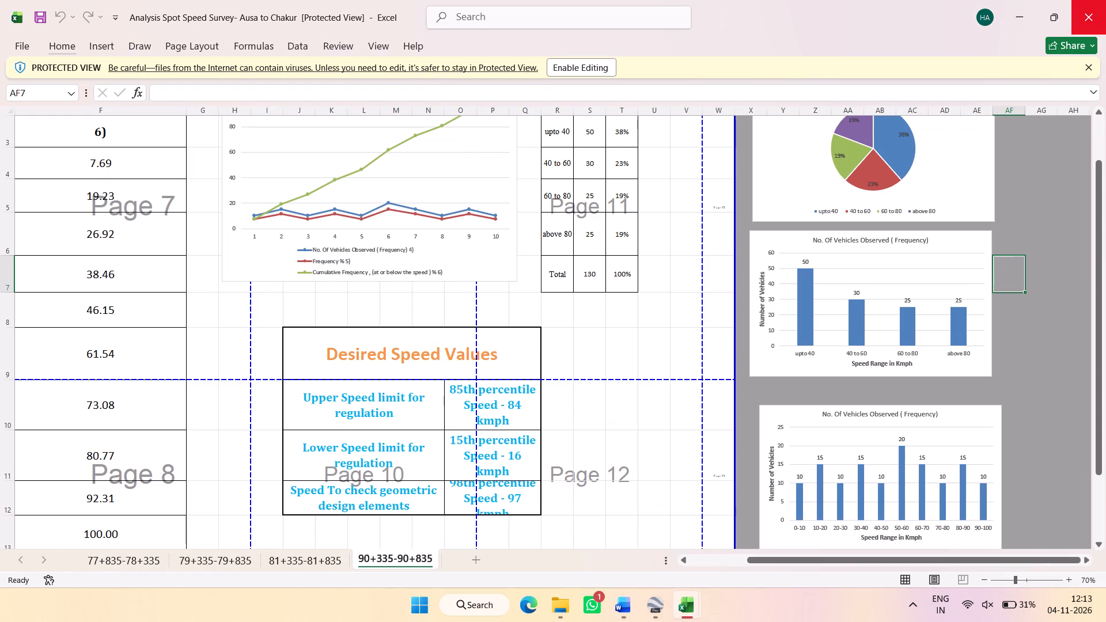
pyautogui.hotkey('alt', 'Tab')
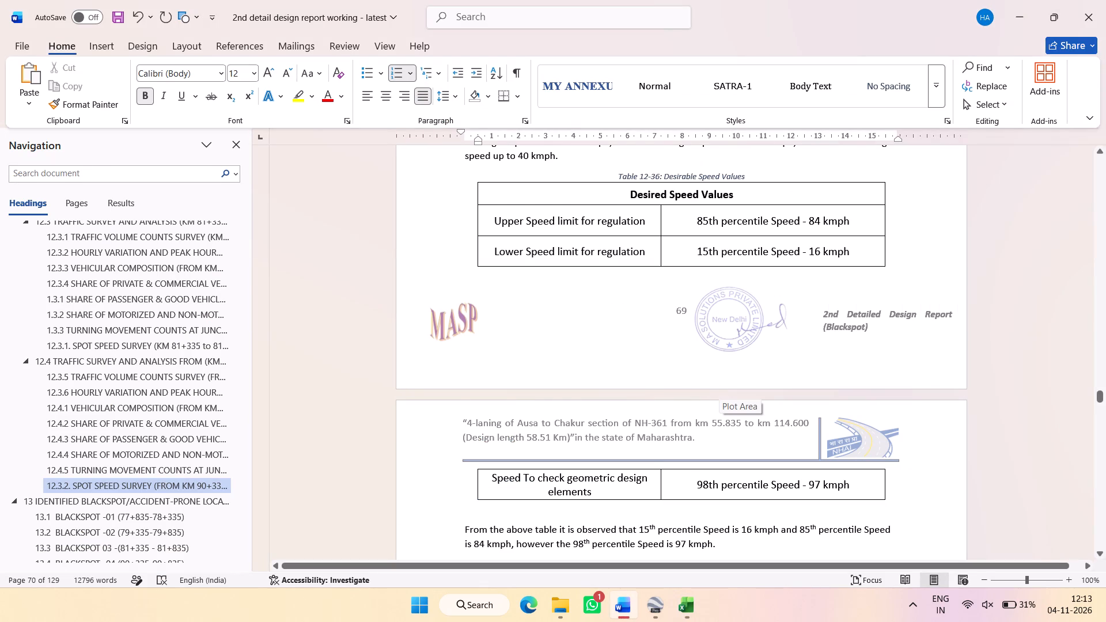
pyautogui.scroll(-2, 726, 399)
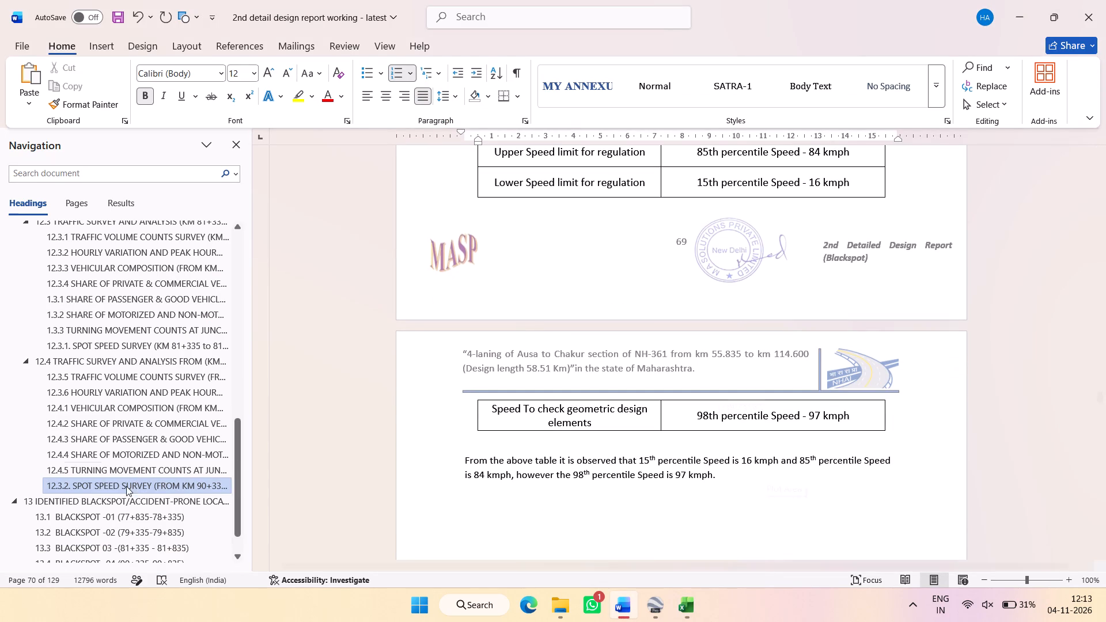
# Compare Table 12-25 in section 12.3.1, Spot Speed Survey (km 81+335 to 81+835), with the 81+335-81+835 sheet.
pyautogui.click(103, 348)
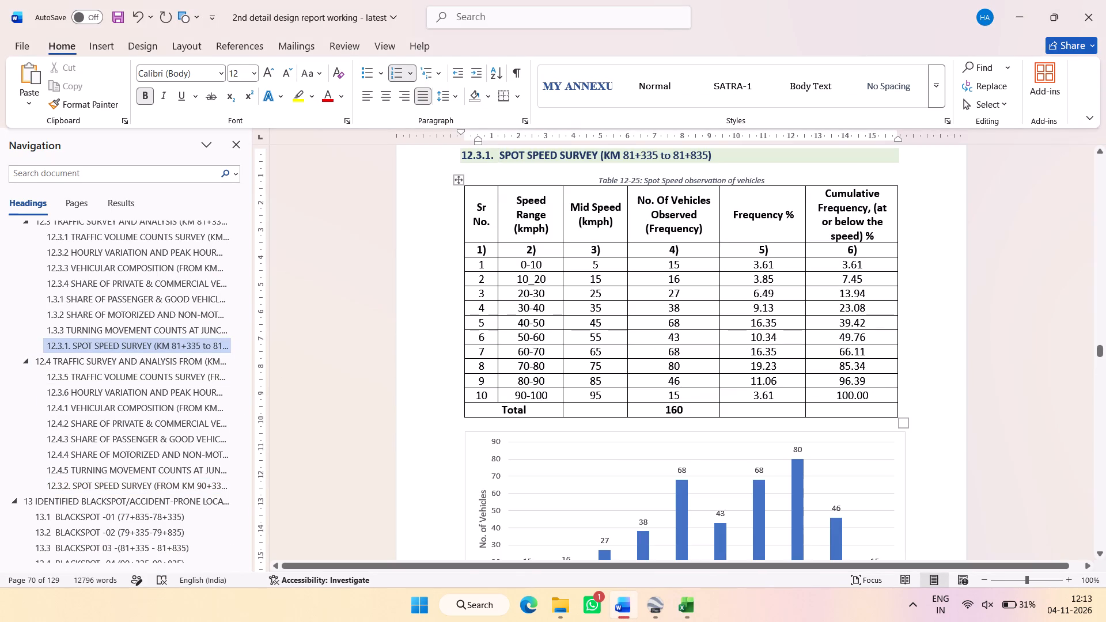
pyautogui.moveTo(755, 327); pyautogui.dragTo(756, 320)
pyautogui.hotkey('alt', 'Tab')
pyautogui.hotkey('alt', 'Tab')
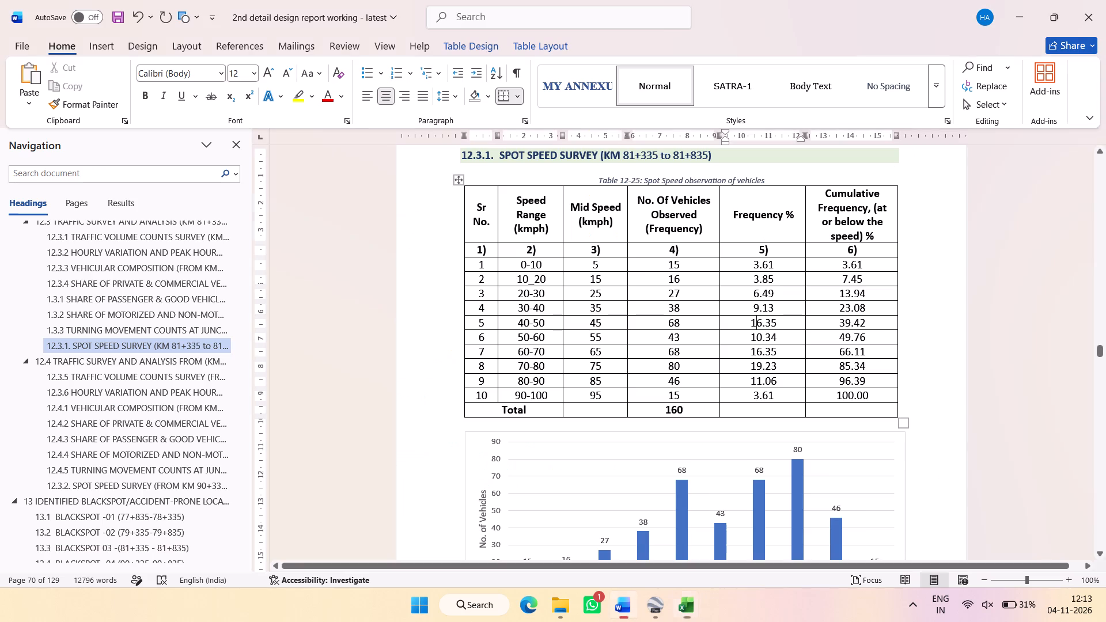
pyautogui.hotkey('alt', 'Tab')
pyautogui.click(309, 566)
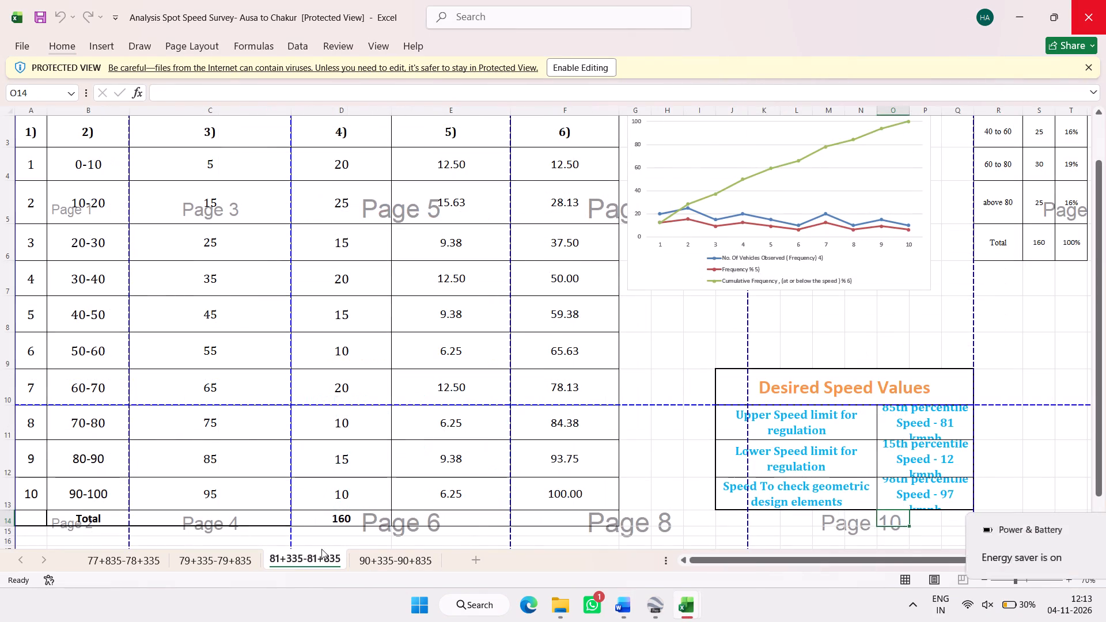
pyautogui.hotkey('alt', 'Tab')
pyautogui.hotkey('alt', 'Tab')
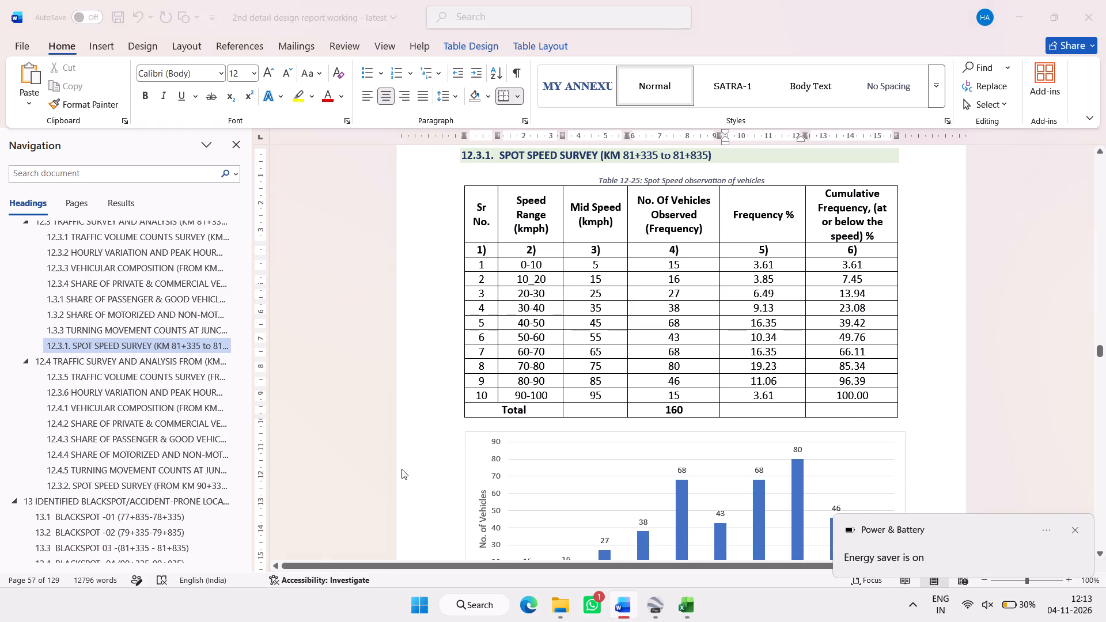
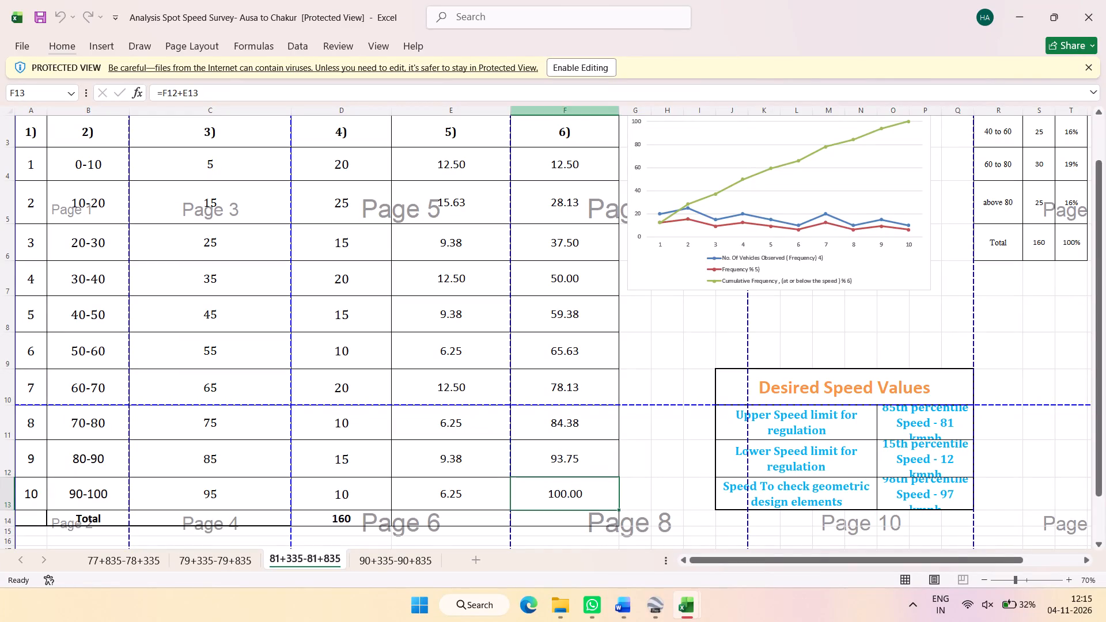
# Enable editing of the Ausa to Chakur spot speed survey workbook.
pyautogui.click(585, 72)
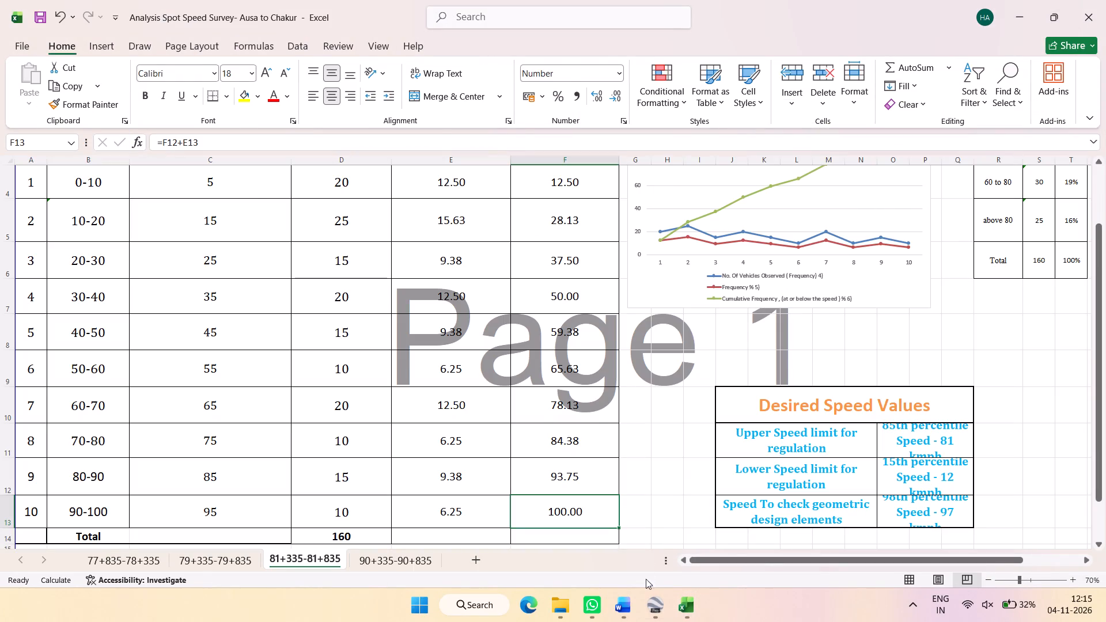
# Switch to the Word report and review Table 12-25 and the speed range chart below it in section 12.3.1.
pyautogui.click(628, 612)
pyautogui.scroll(-1, 693, 362)
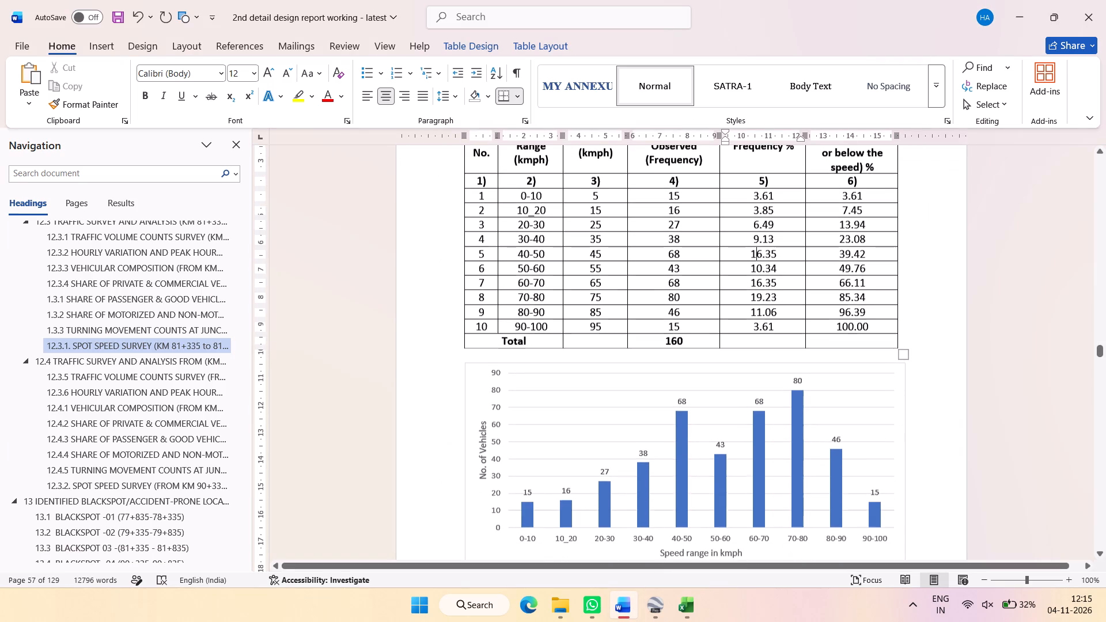
pyautogui.scroll(2, 693, 362)
pyautogui.scroll(-1, 718, 294)
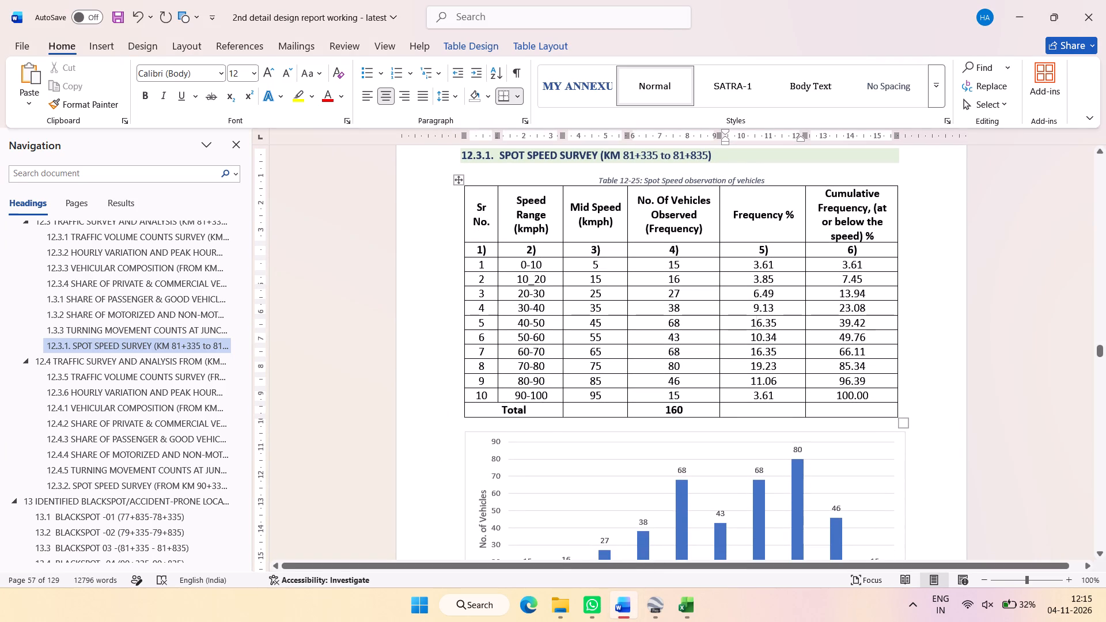
# Switch to Google Earth and close it.
pyautogui.click(664, 605)
pyautogui.click(1105, 0)
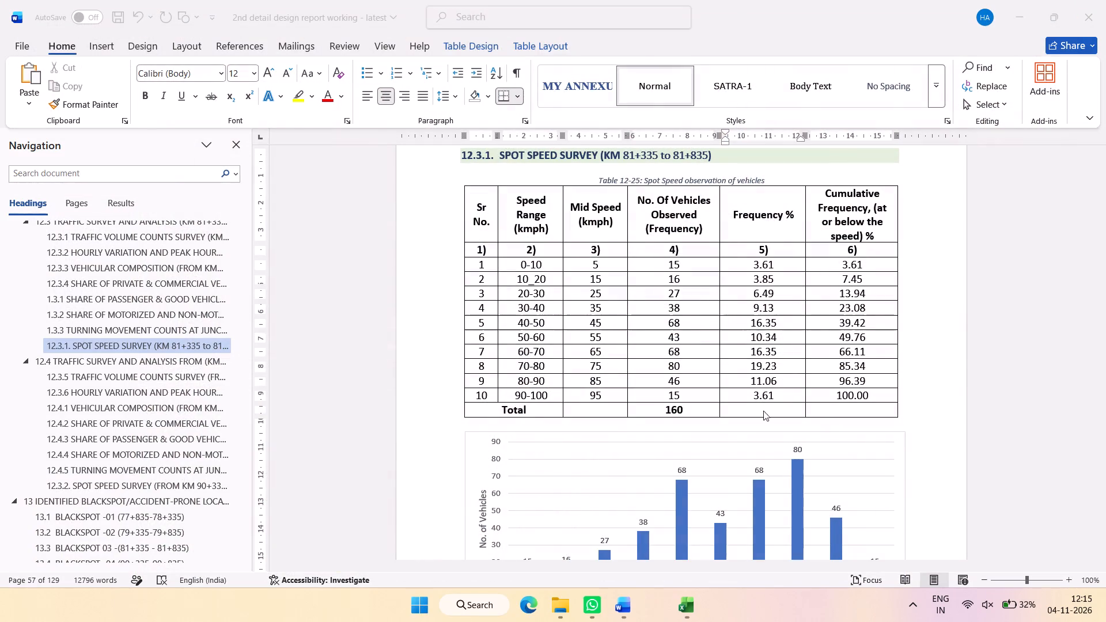
# Return to the Word design report and save it.
pyautogui.click(632, 609)
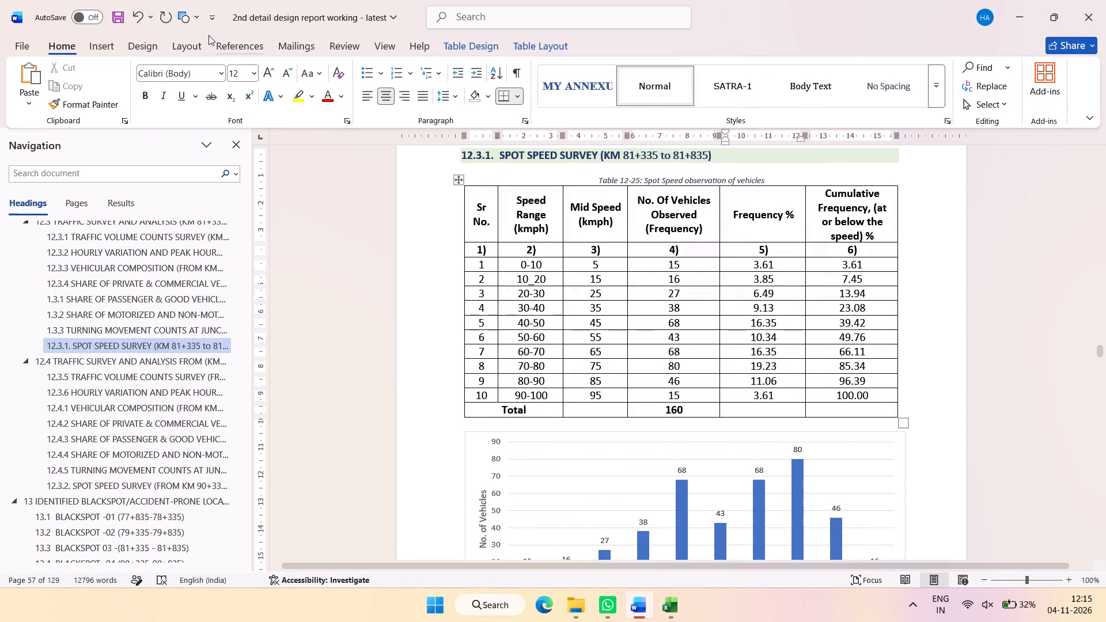
pyautogui.click(126, 21)
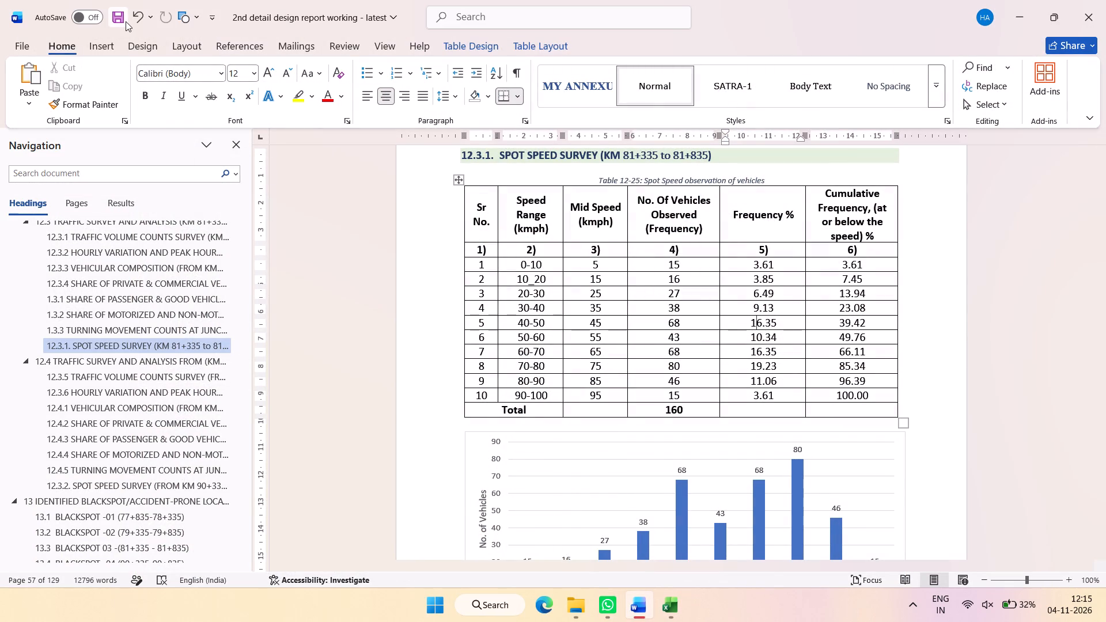